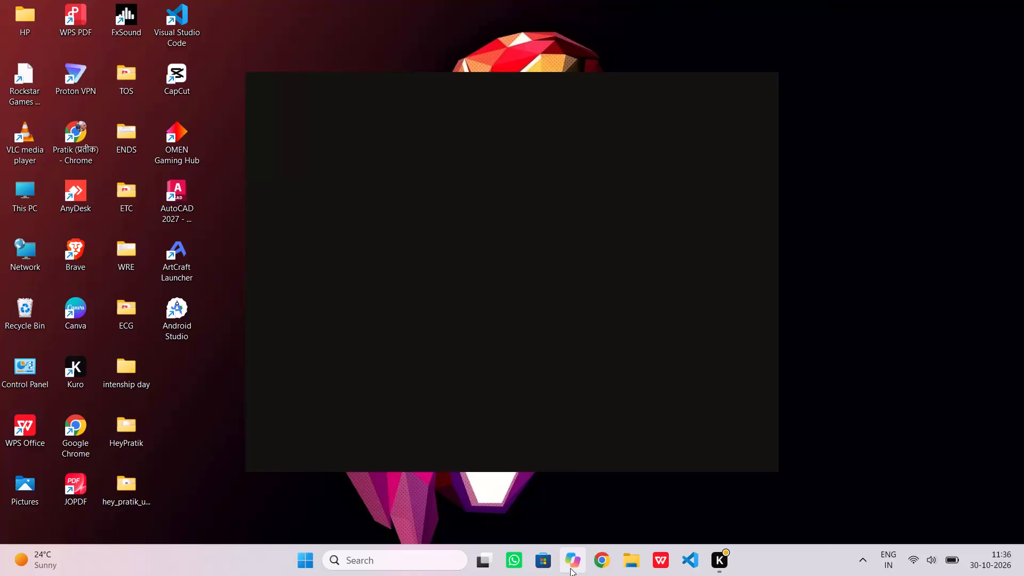
Launch Word and open the recent document named project 1.
click(405, 560)
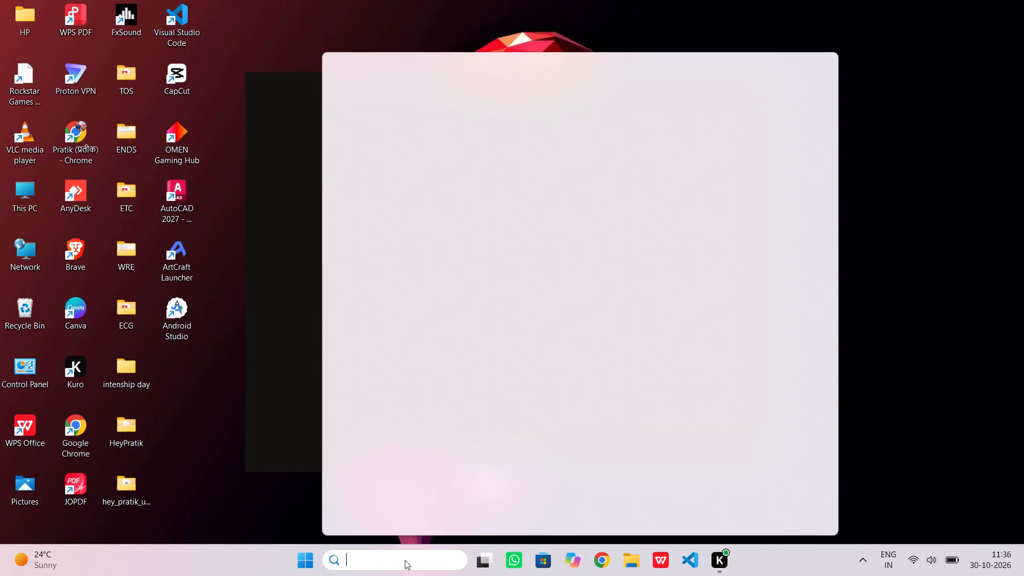
text(woord)
key(Return)
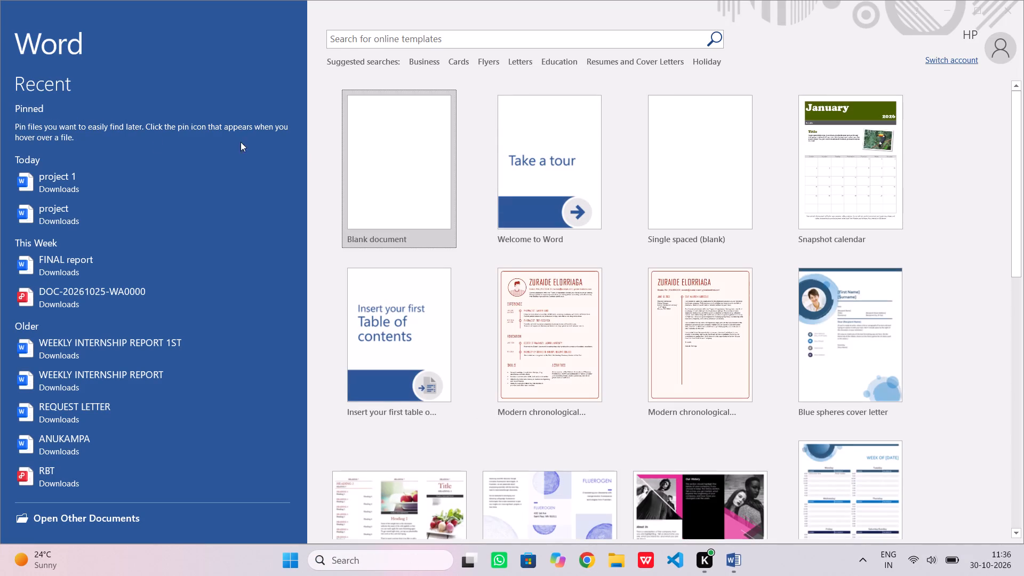
triple_click(103, 179)
click(103, 179)
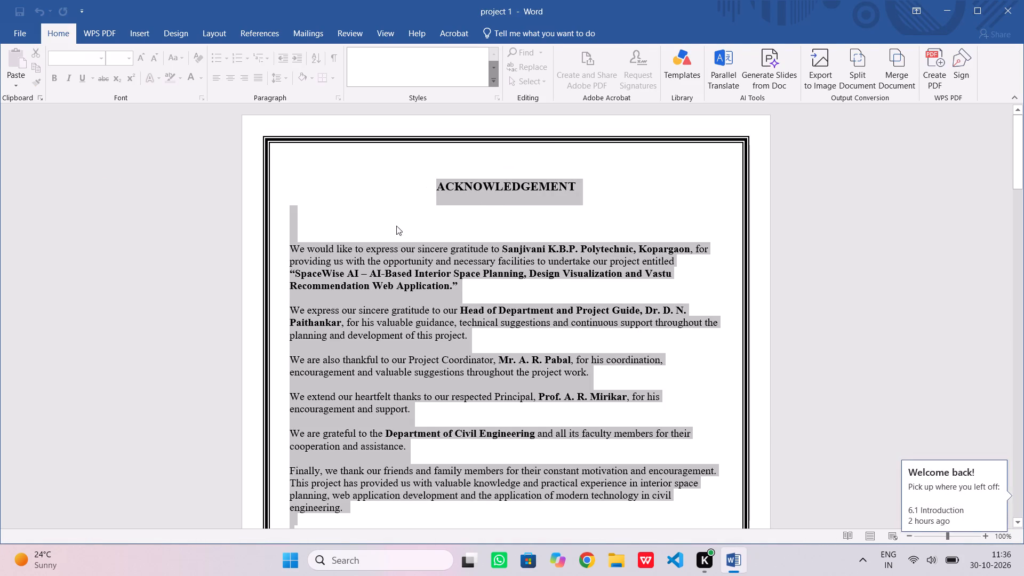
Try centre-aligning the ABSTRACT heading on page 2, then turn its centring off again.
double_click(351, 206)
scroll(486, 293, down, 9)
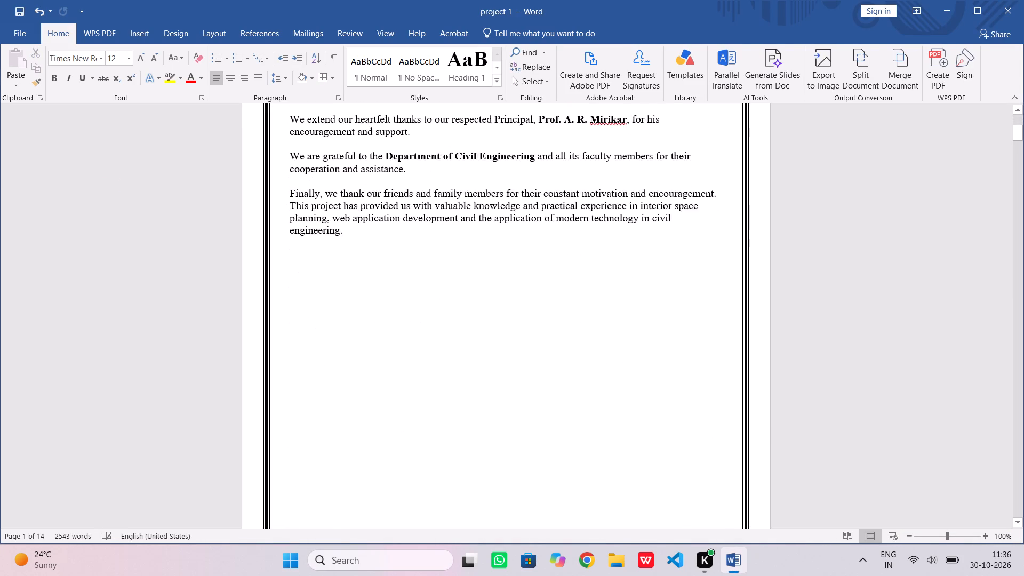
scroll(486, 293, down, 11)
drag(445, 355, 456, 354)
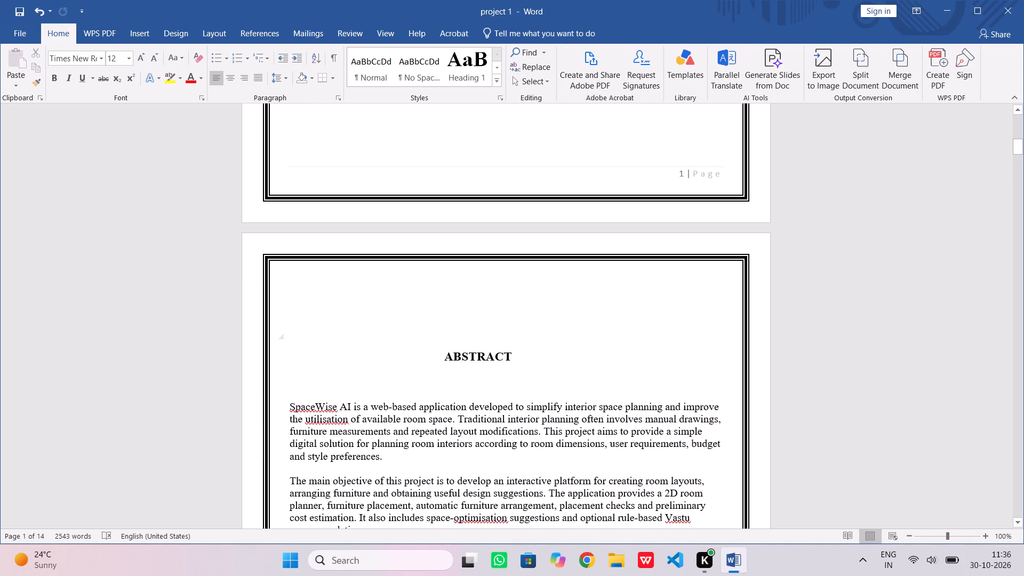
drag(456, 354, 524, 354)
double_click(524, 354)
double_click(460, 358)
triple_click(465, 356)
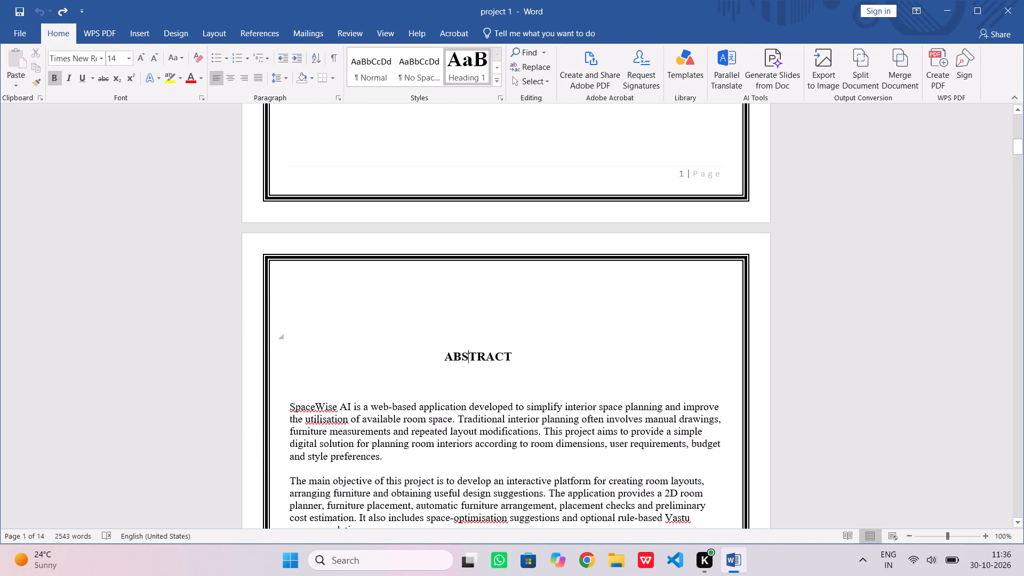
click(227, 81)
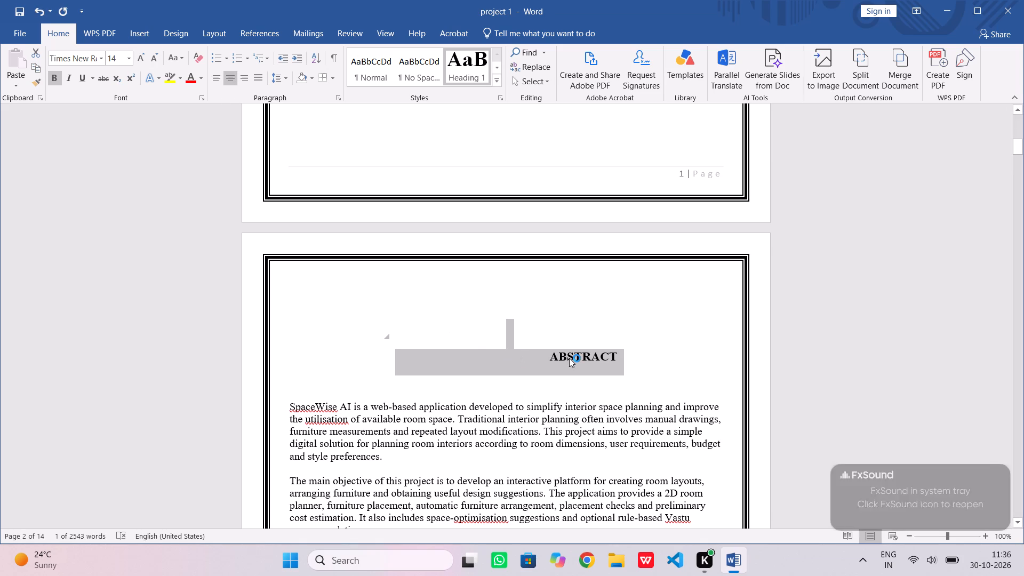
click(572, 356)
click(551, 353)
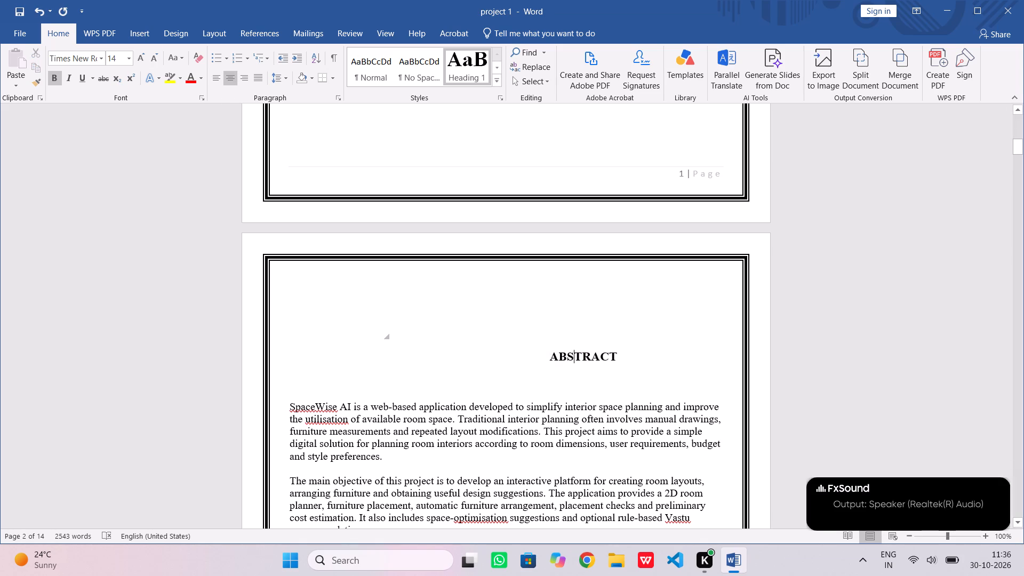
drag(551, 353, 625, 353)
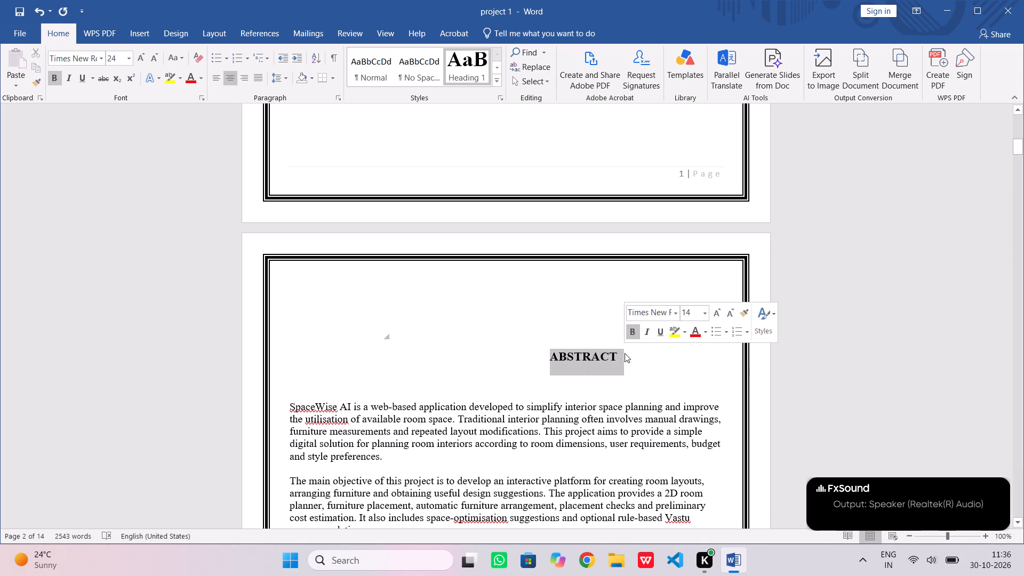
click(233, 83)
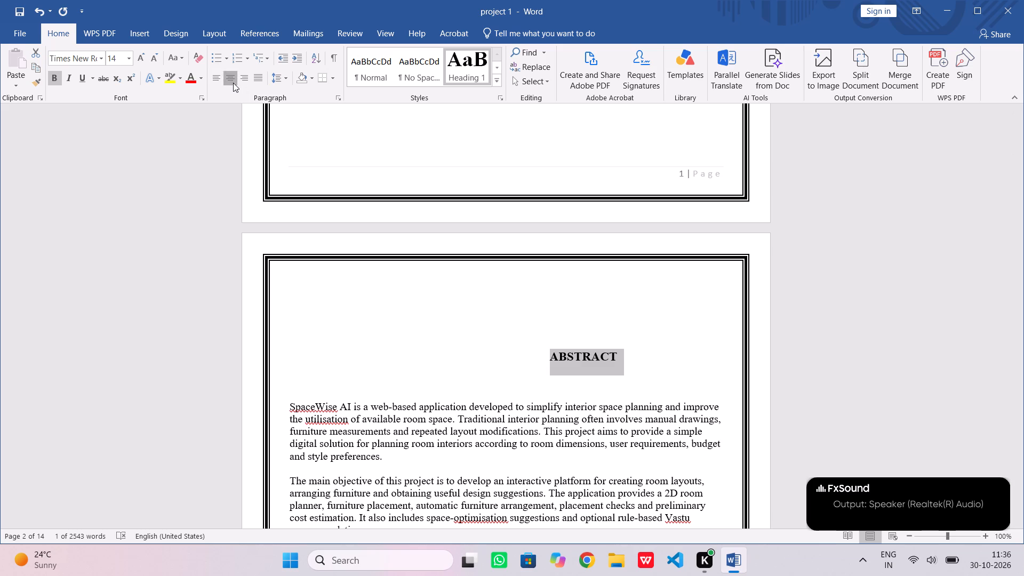
Delete the extra spacing and the blank line before the ABSTRACT heading so it sits higher on the page.
click(461, 365)
click(441, 356)
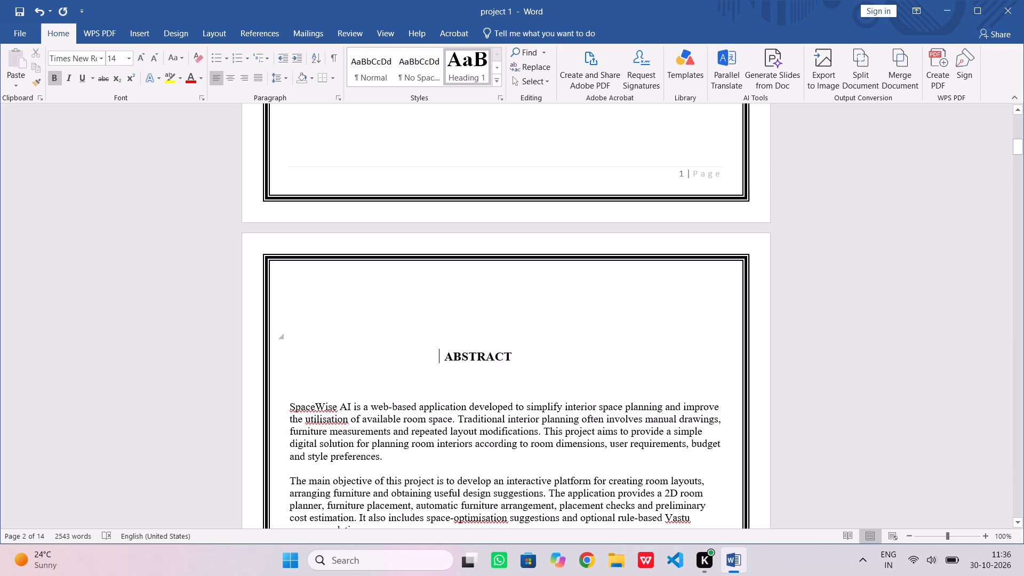
key(space)
key(space)
key(space)
key(space)
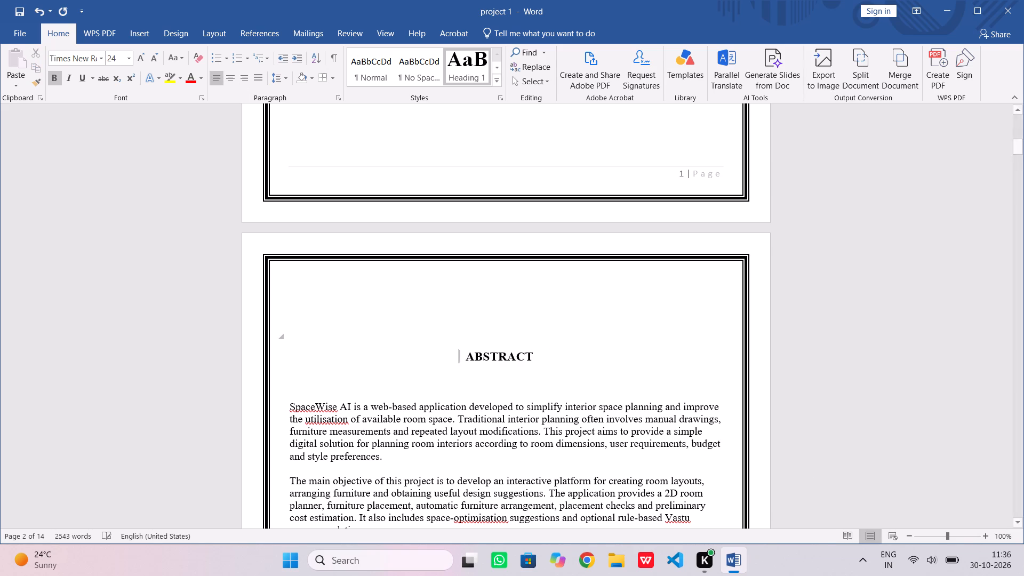
key(BackSpace)
key(BackSpace)
key(BackSpace)
key(BackSpace)
key(BackSpace)
key(BackSpace)
key(BackSpace)
key(BackSpace)
key(BackSpace)
key(BackSpace)
key(BackSpace)
key(BackSpace)
key(BackSpace)
key(BackSpace)
key(BackSpace)
key(BackSpace)
key(BackSpace)
key(BackSpace)
key(BackSpace)
key(BackSpace)
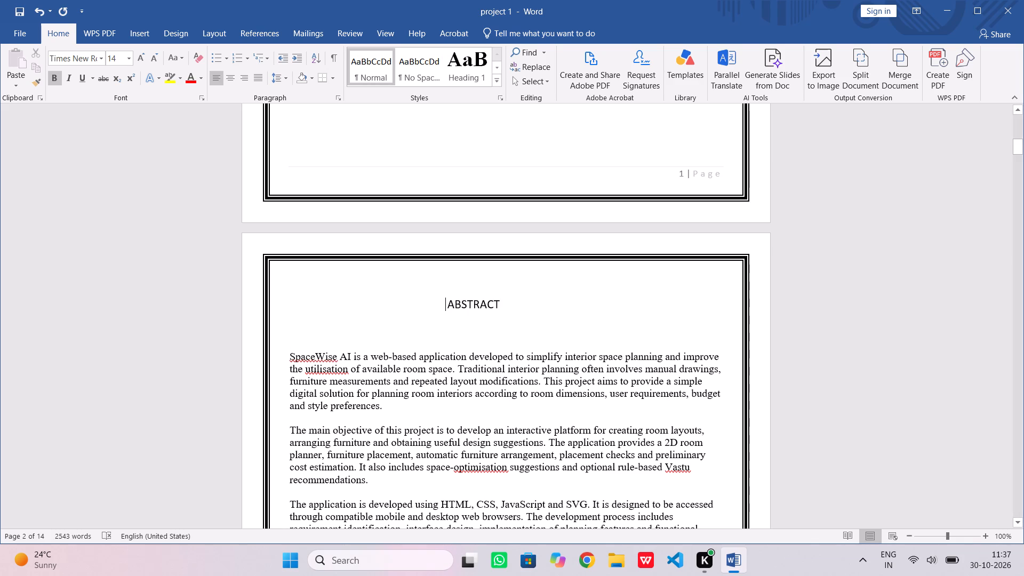
Make the ABSTRACT heading bold and set its font to Times New Roman.
drag(449, 303, 513, 316)
click(518, 293)
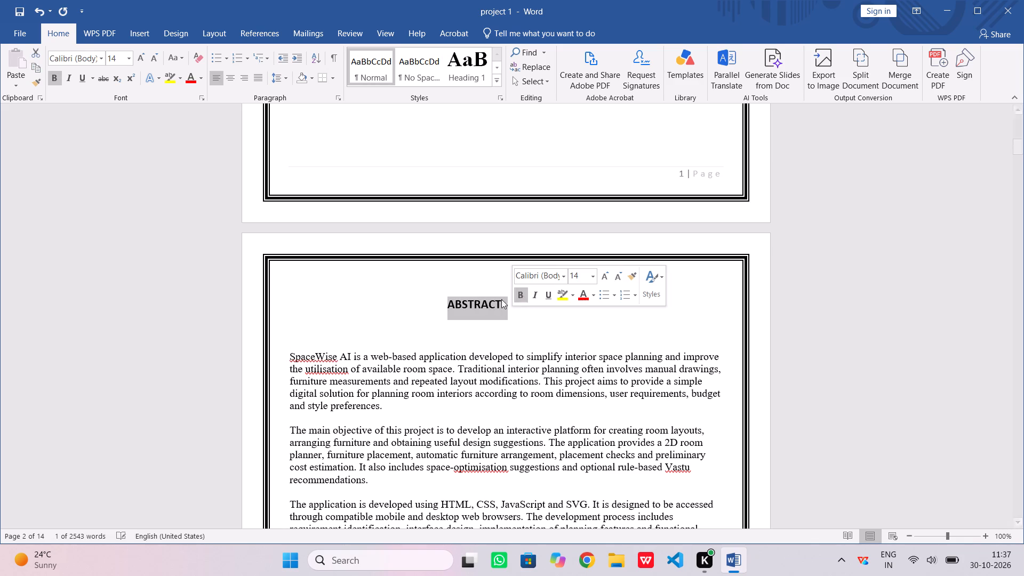
click(373, 307)
drag(448, 305, 493, 306)
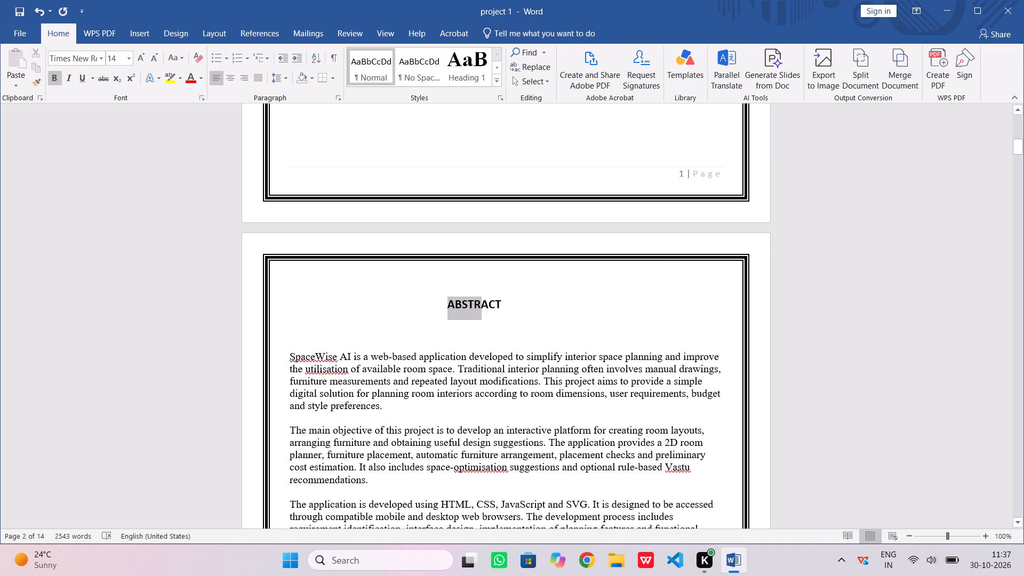
drag(493, 306, 514, 306)
click(558, 263)
click(559, 269)
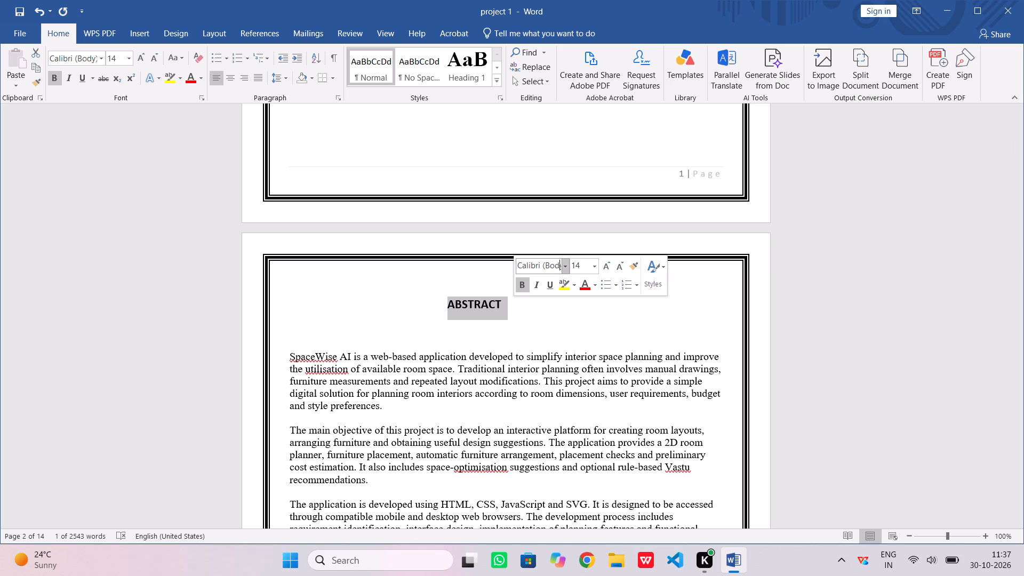
click(562, 268)
click(541, 375)
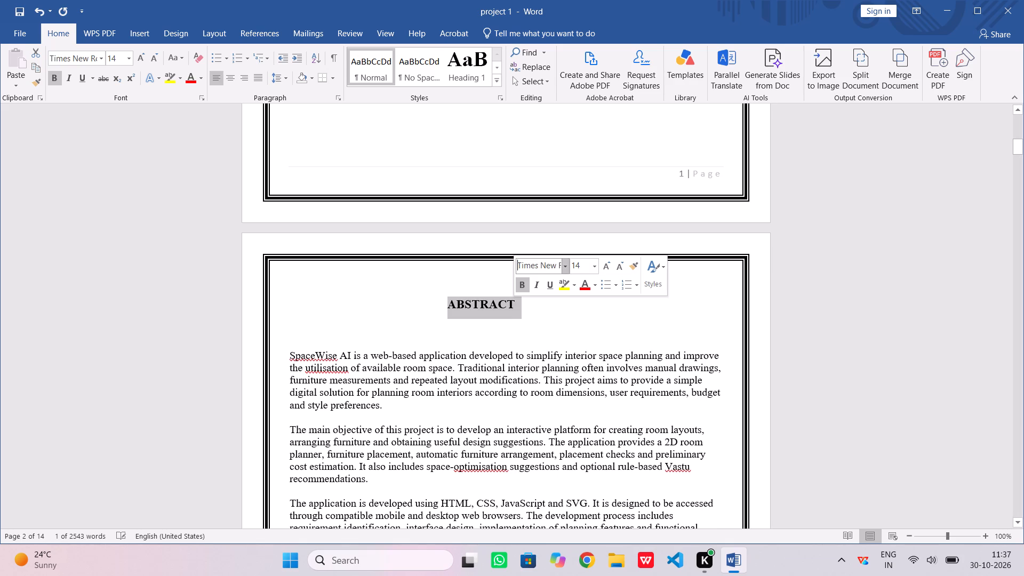
click(423, 322)
Remove an empty line between the ABSTRACT heading and the first abstract paragraph.
double_click(290, 352)
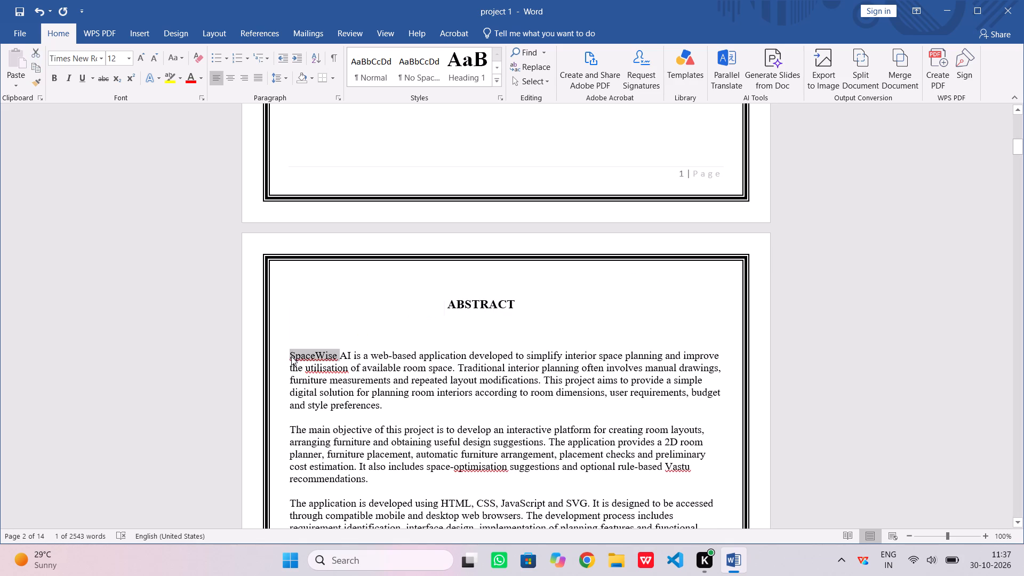
double_click(291, 356)
double_click(286, 362)
double_click(286, 355)
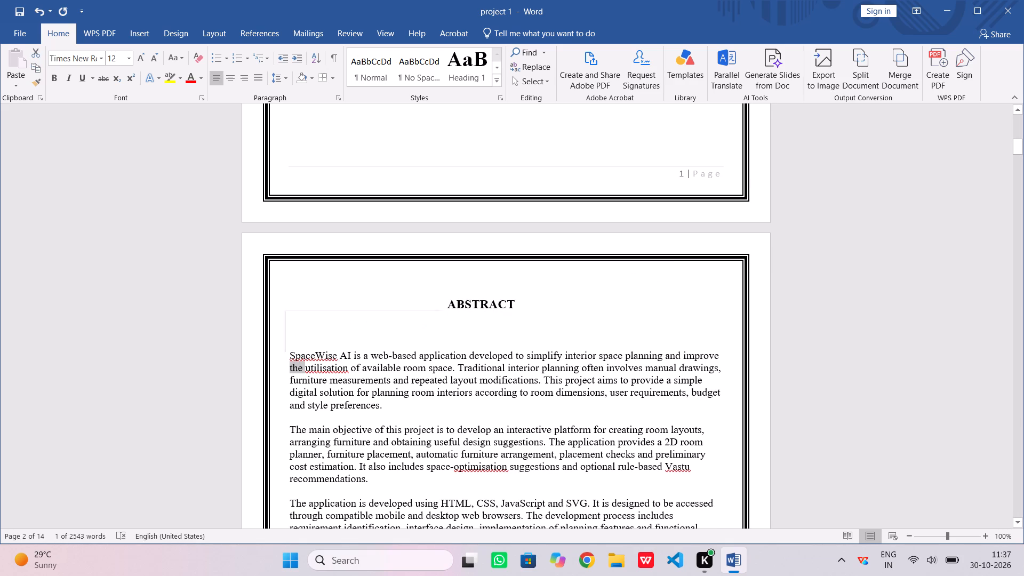
click(286, 355)
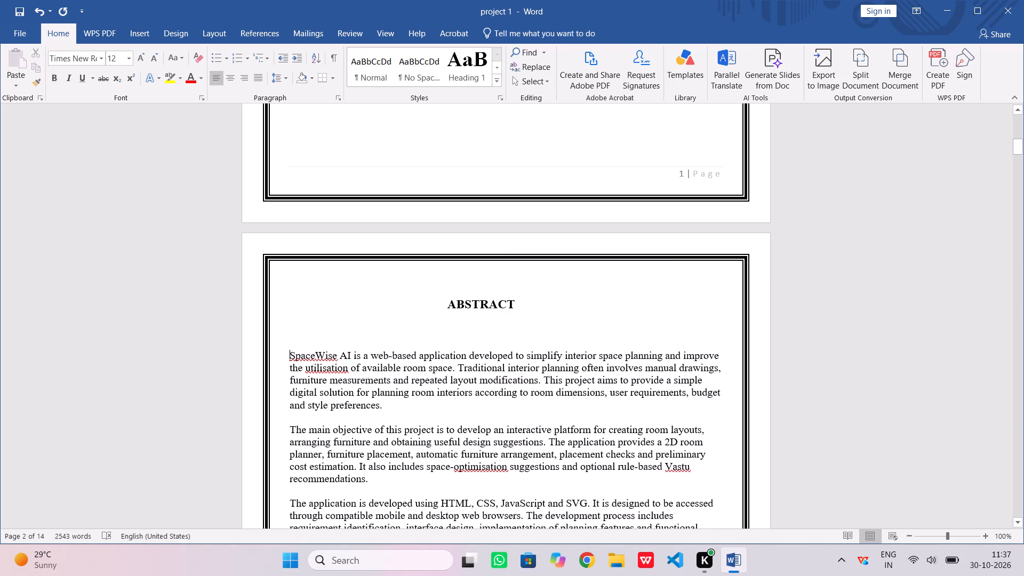
key(BackSpace)
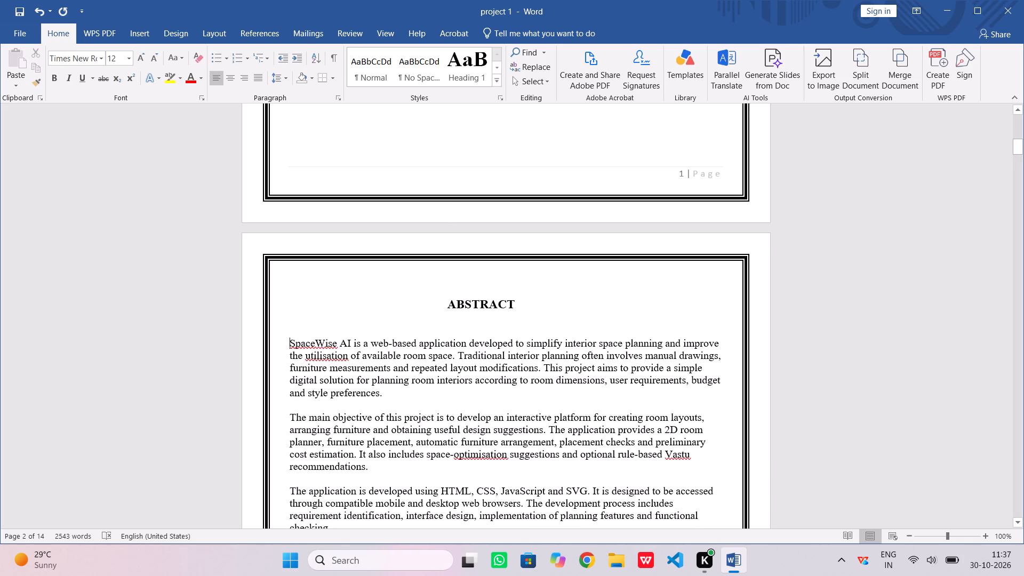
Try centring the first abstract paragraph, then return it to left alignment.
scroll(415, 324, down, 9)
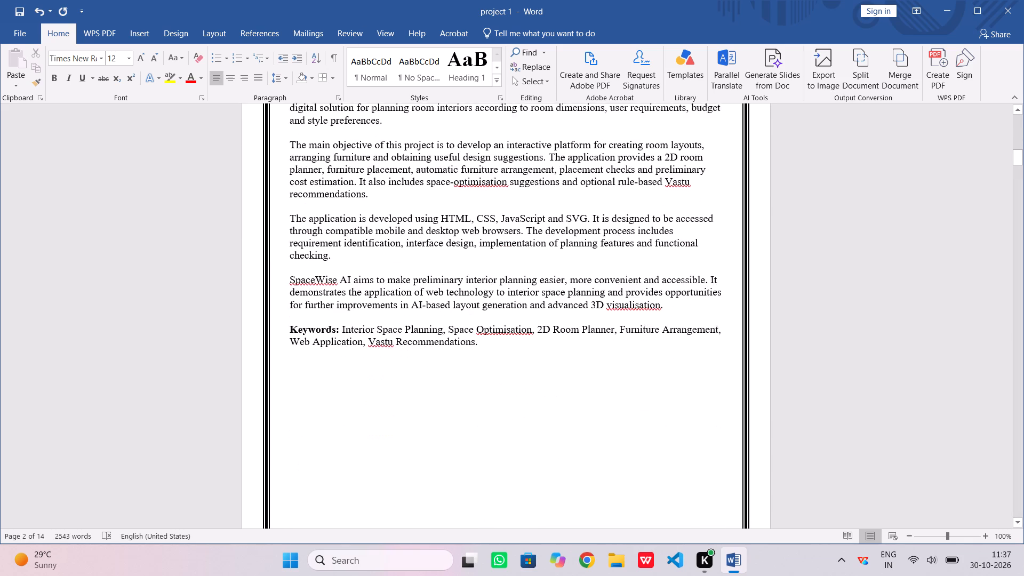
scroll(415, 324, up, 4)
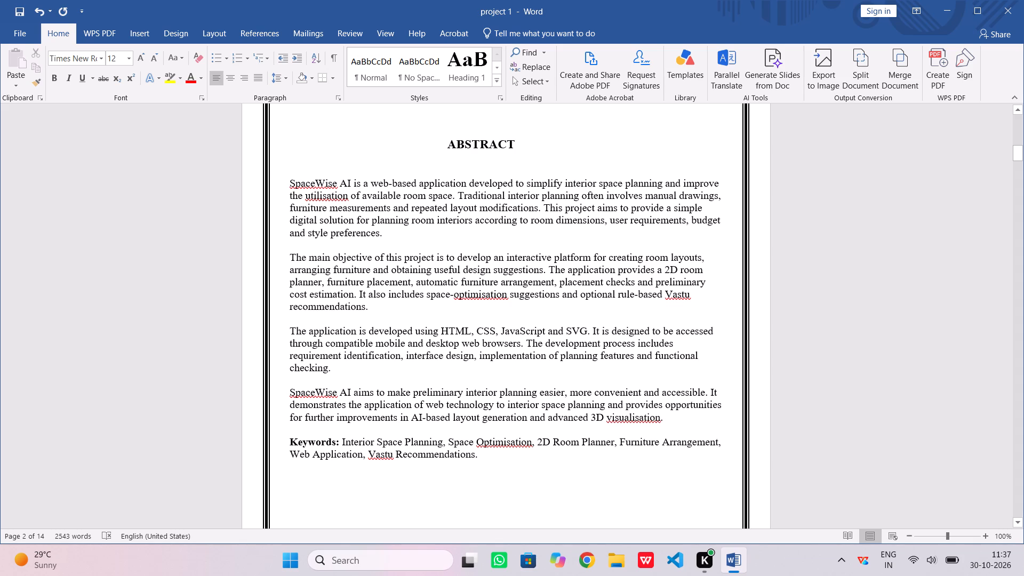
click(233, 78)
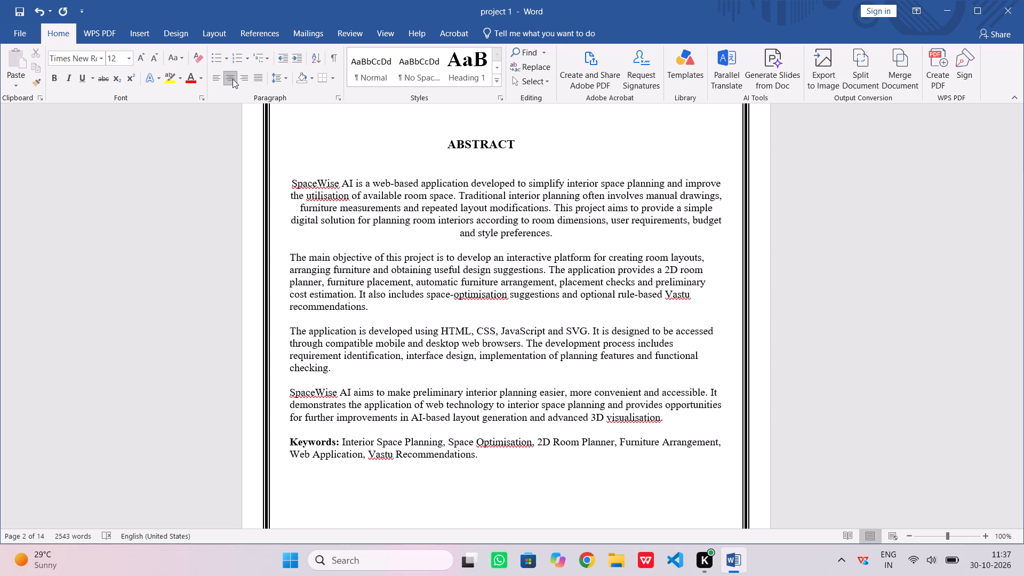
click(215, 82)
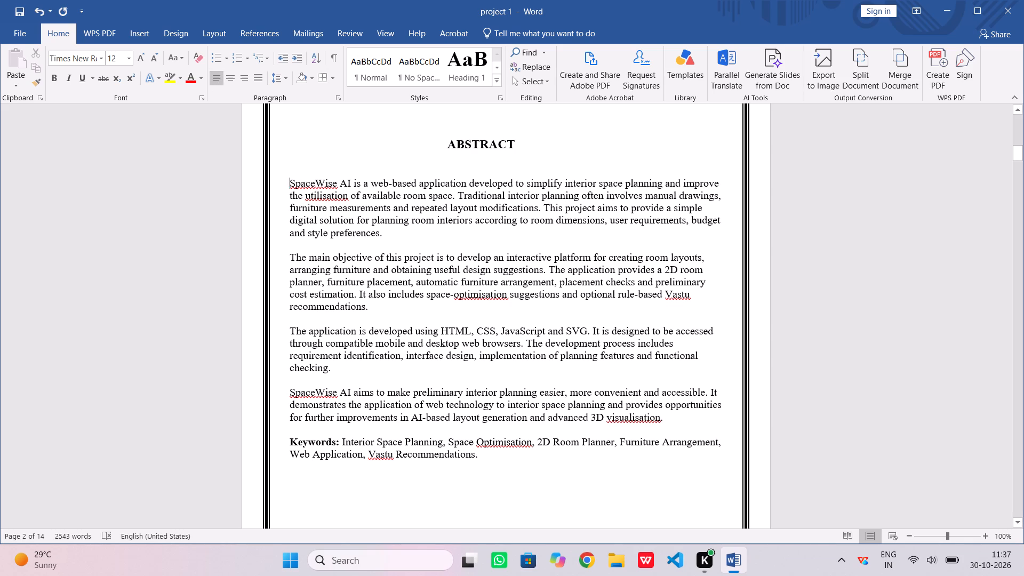
Select the ABSTRACT heading with all the abstract text, try it centred, and set everything to left alignment.
drag(724, 171, 703, 188)
click(703, 188)
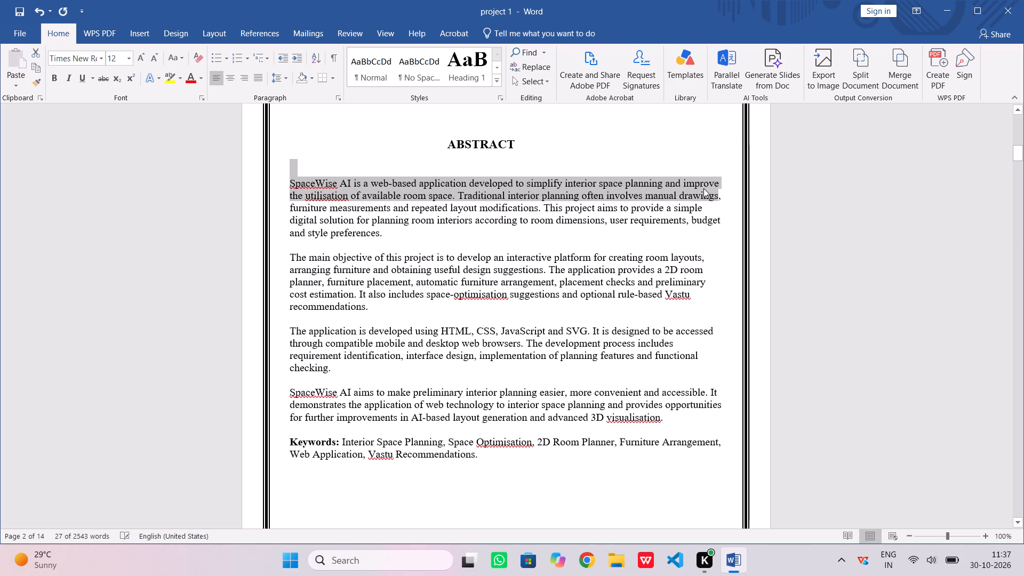
drag(714, 143, 719, 495)
click(229, 70)
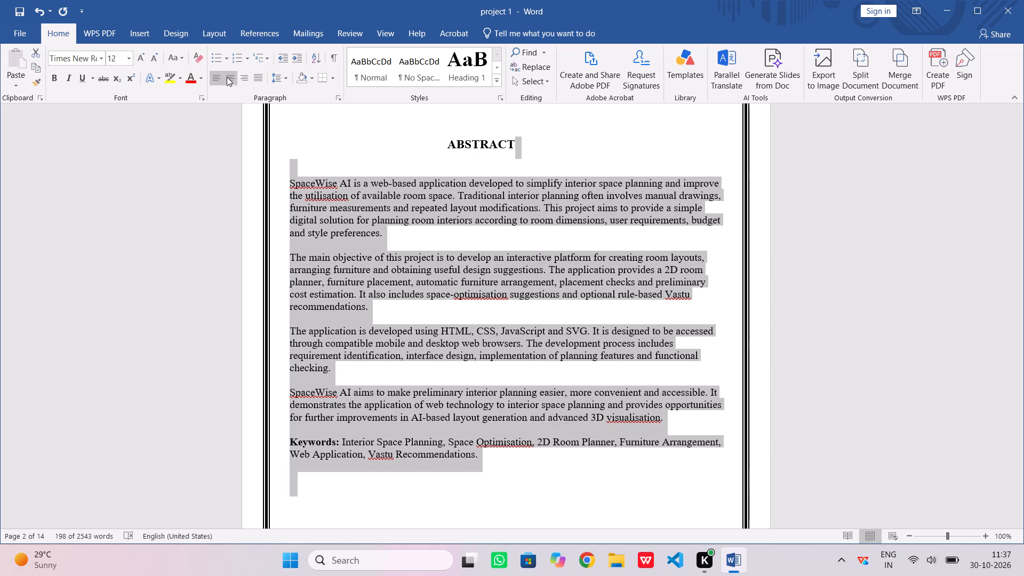
click(226, 78)
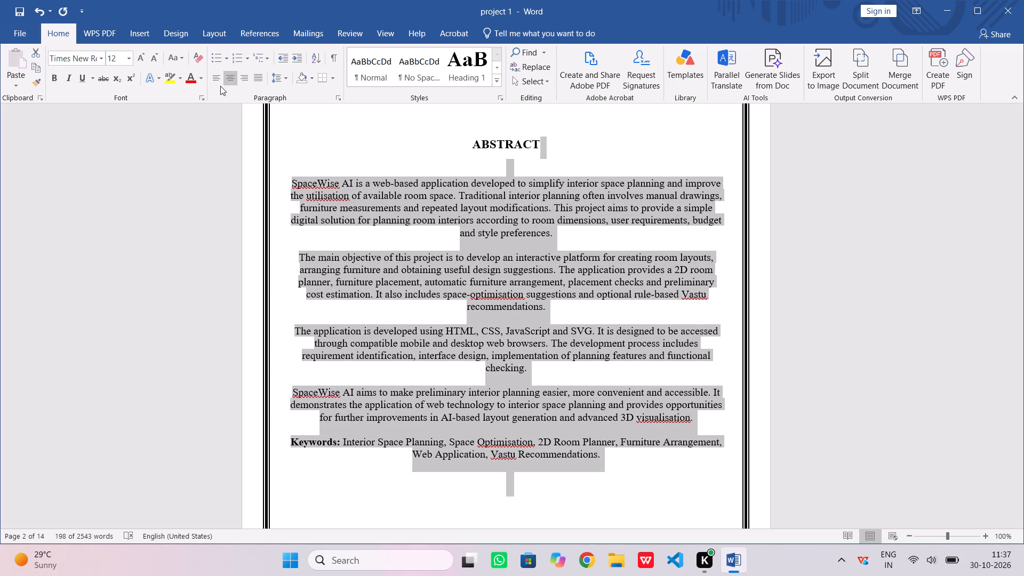
click(220, 80)
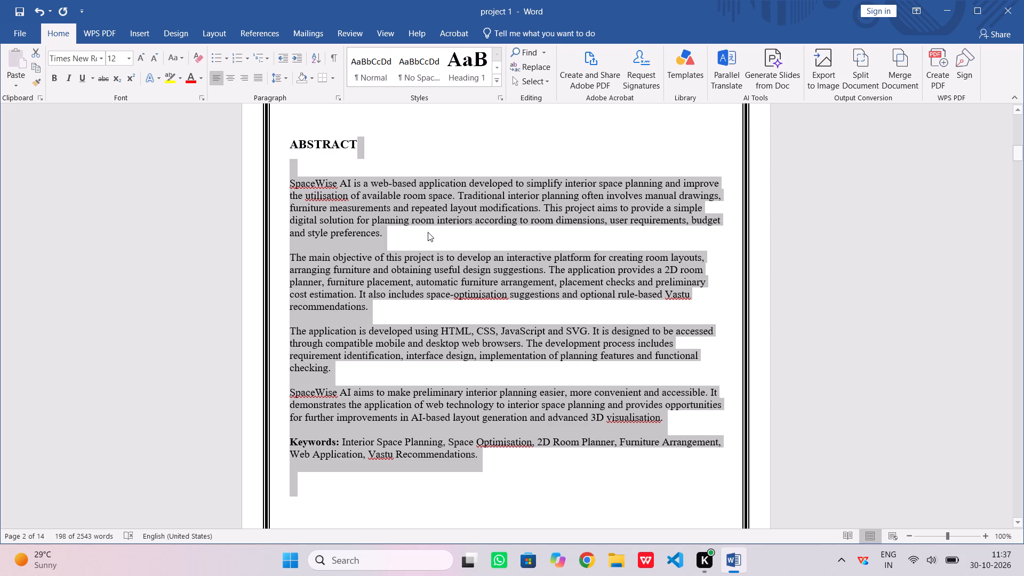
click(428, 232)
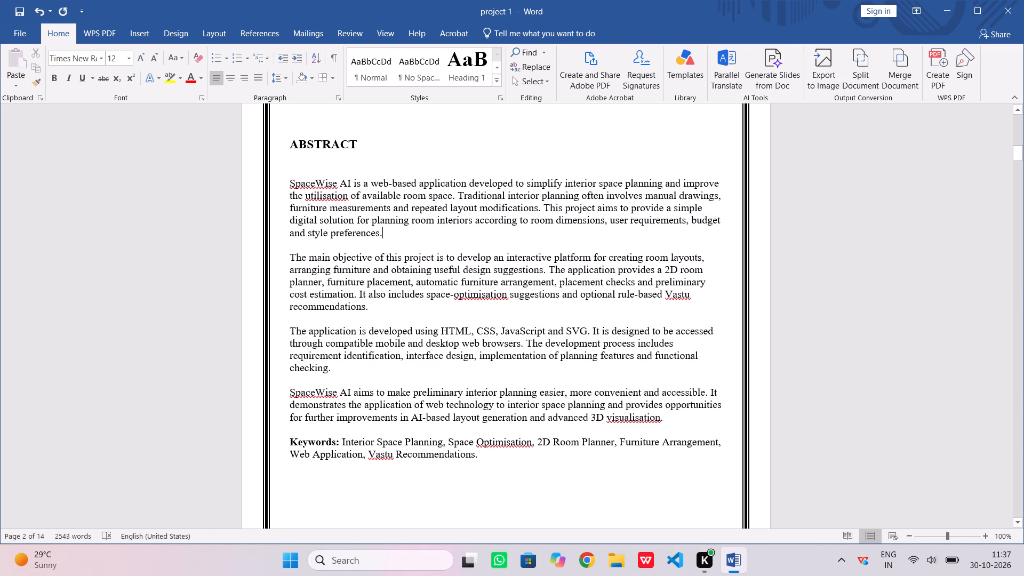
Insert leading spaces before the ABSTRACT heading to shift it close to the middle of the page.
click(291, 139)
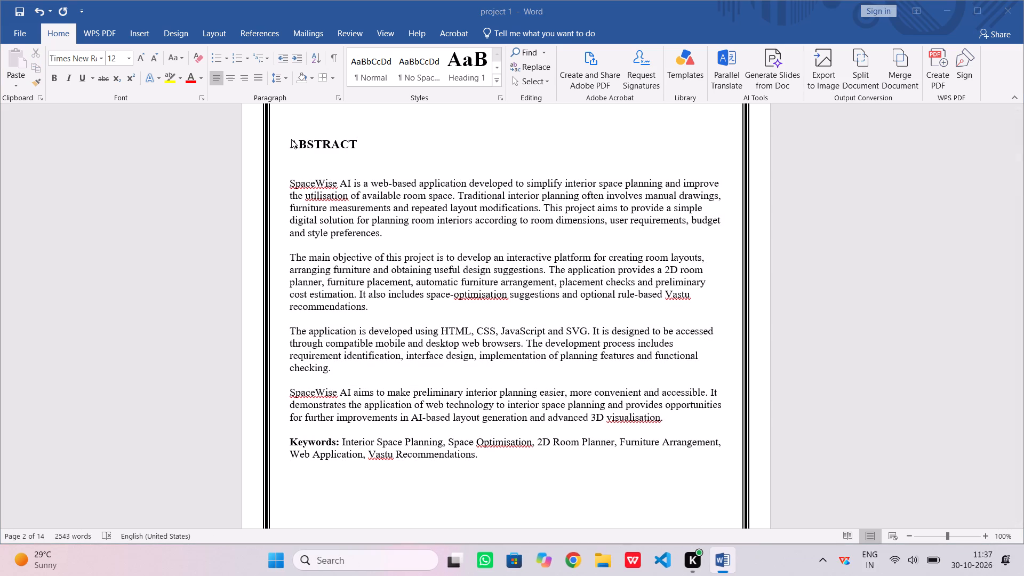
click(290, 148)
key(space)
key(space)
key(space)
key(space)
key(space)
key(space)
key(space)
key(space)
key(space)
key(space)
key(space)
key(space)
key(space)
key(space)
key(space)
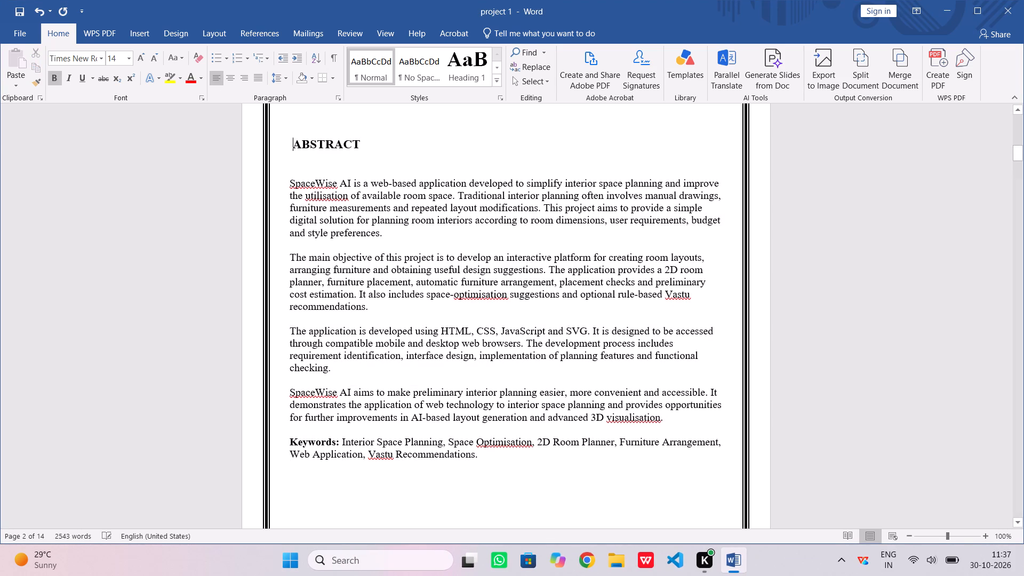
key(space)
key(space)
key(space)
key(space)
key(space)
key(space)
key(space)
key(space)
key(space)
key(space)
key(space)
key(space)
key(space)
key(space)
key(space)
key(space)
key(space)
key(space)
key(space)
key(space)
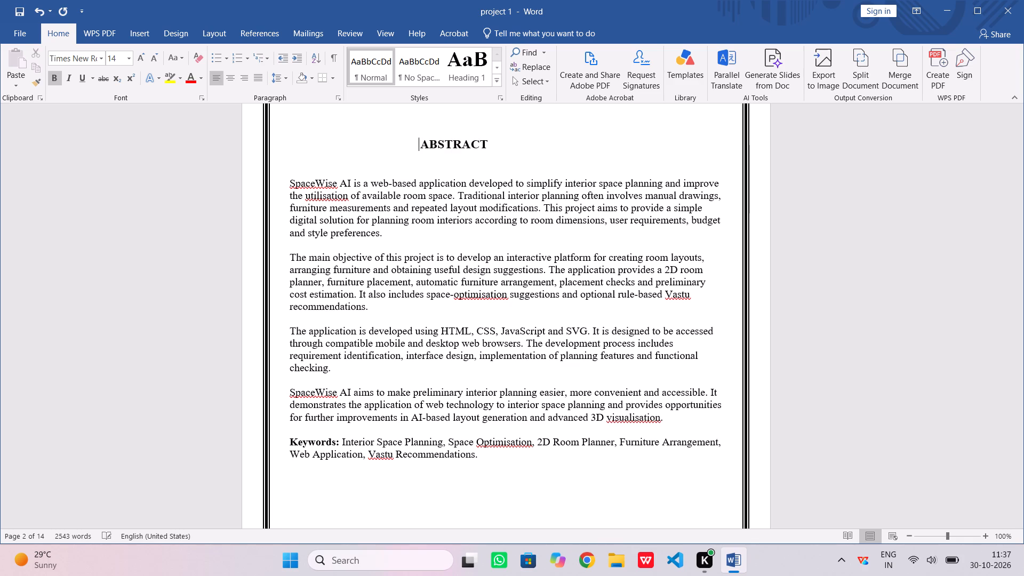
key(space)
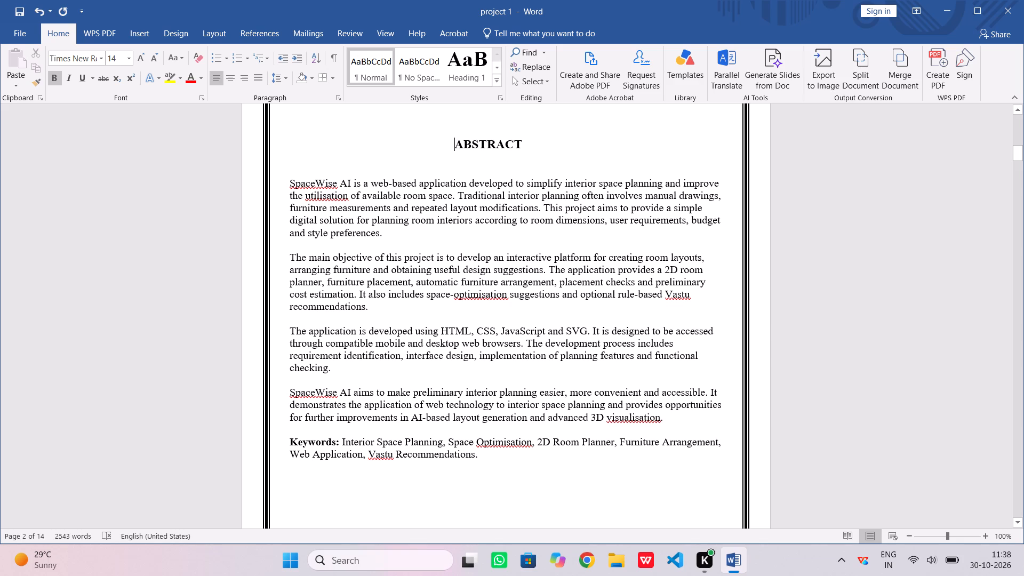
Insert two line breaks before the CHAPTER 1 – INTRODUCTION heading at the foot of page 2 to move it onto page 3.
scroll(361, 391, down, 7)
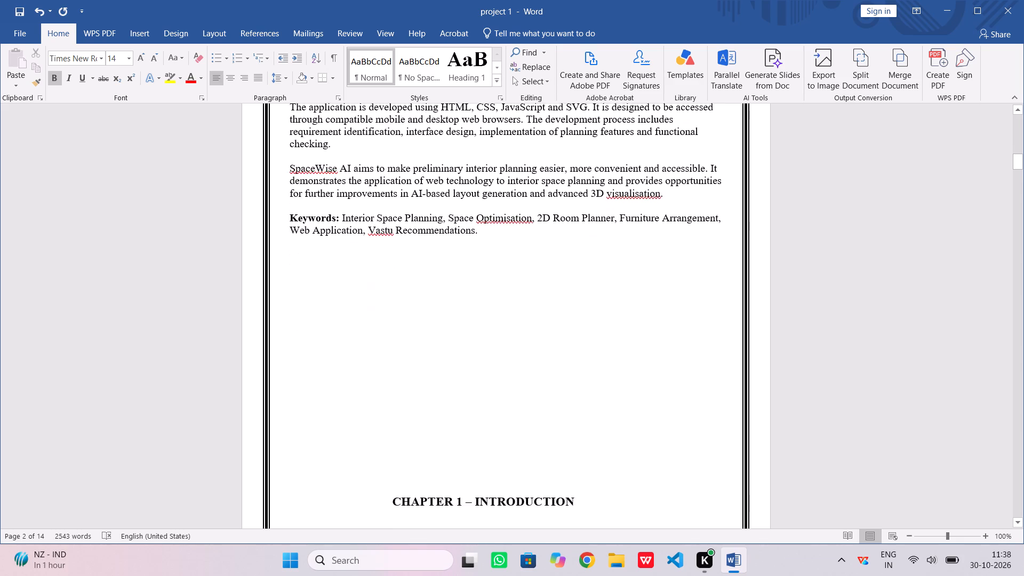
scroll(362, 390, down, 5)
double_click(389, 344)
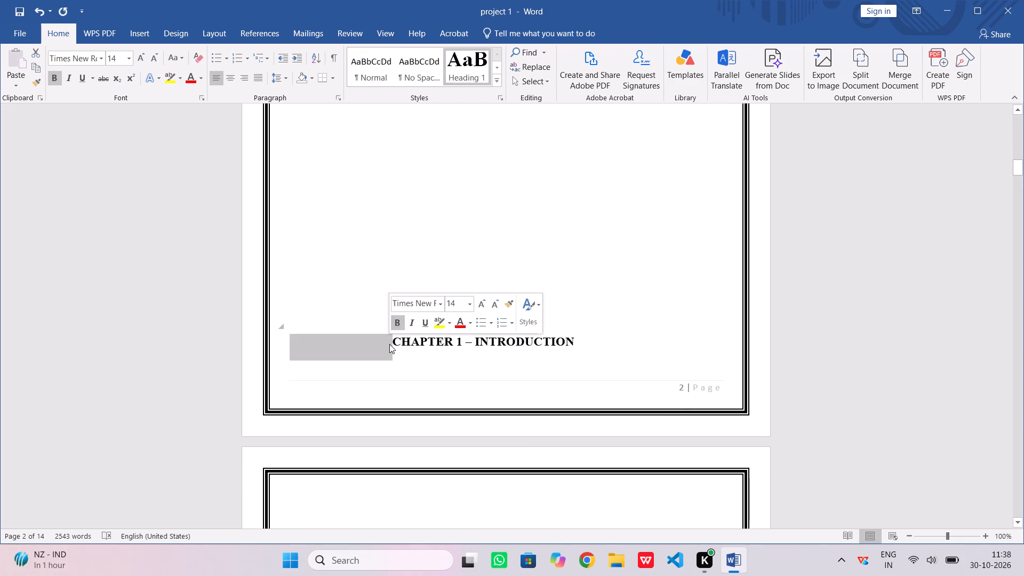
double_click(389, 344)
click(389, 344)
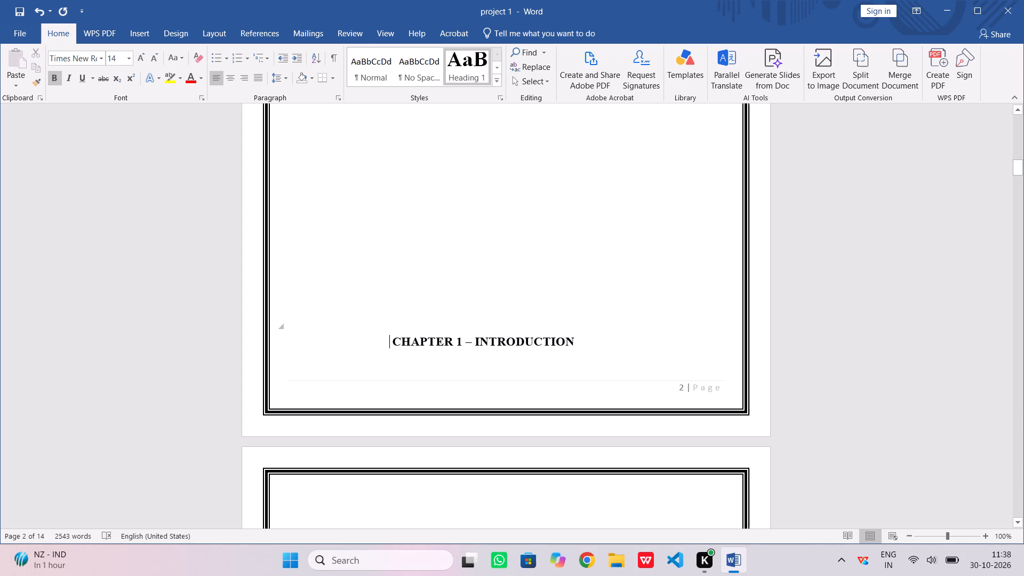
key(shift+Return)
key(shift+Return)
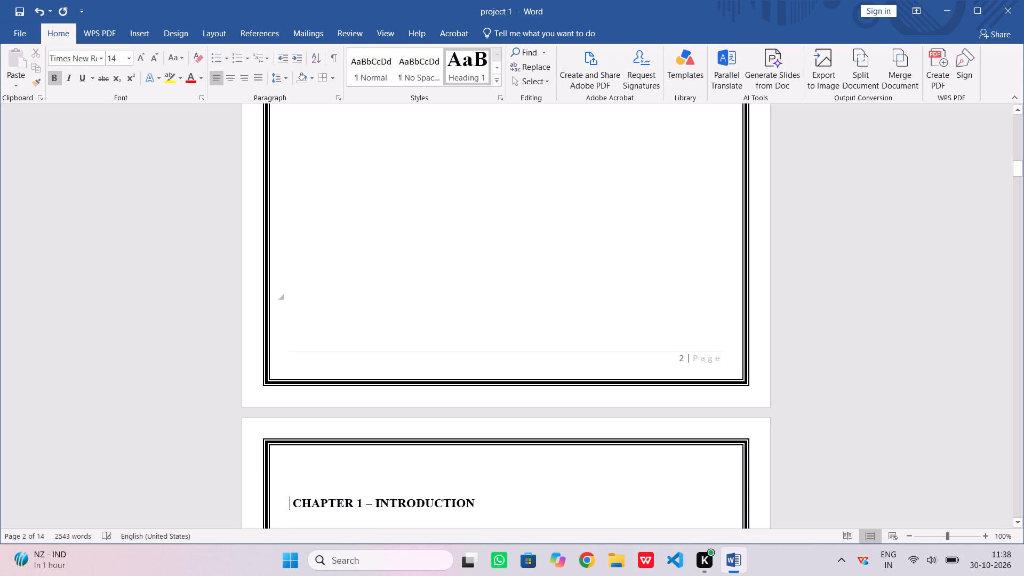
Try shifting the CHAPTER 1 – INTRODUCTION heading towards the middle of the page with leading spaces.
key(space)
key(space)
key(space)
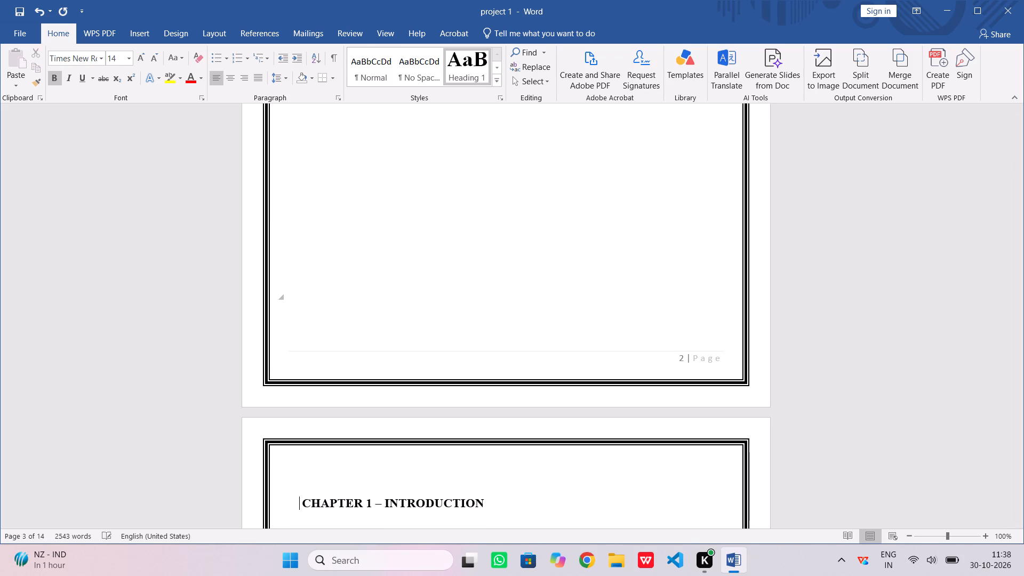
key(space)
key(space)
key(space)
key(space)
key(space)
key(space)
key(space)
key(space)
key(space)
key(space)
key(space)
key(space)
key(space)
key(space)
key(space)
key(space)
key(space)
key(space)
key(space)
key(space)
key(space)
Centre-align the CHAPTER 1 – INTRODUCTION heading on page 3.
scroll(522, 399, down, 1)
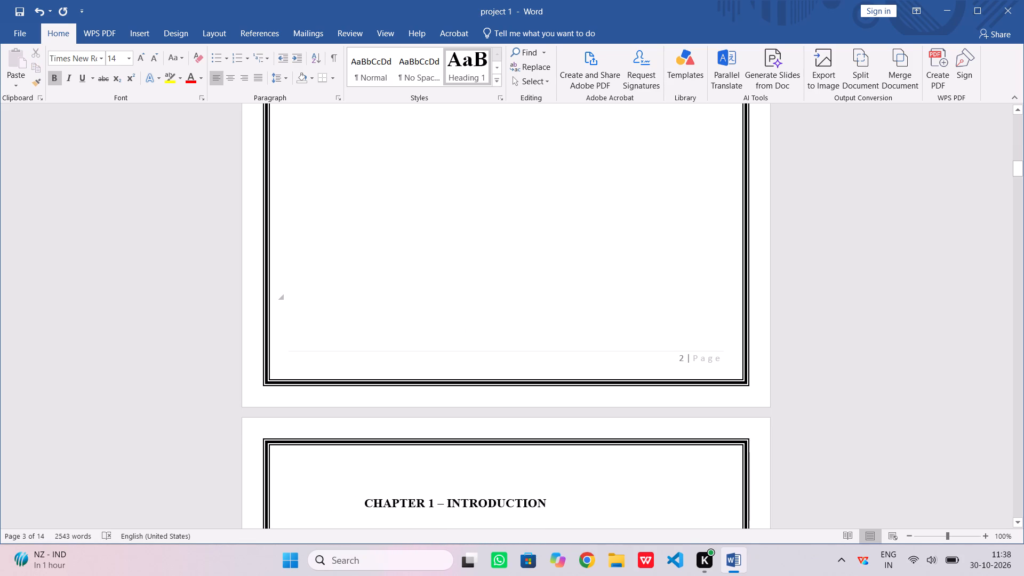
drag(356, 467, 589, 484)
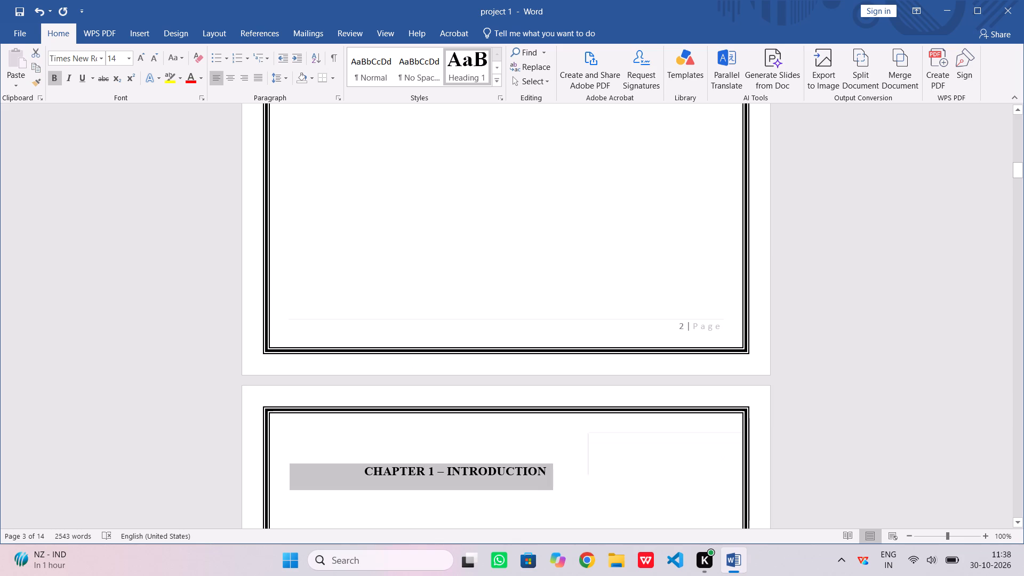
click(229, 77)
scroll(330, 403, down, 4)
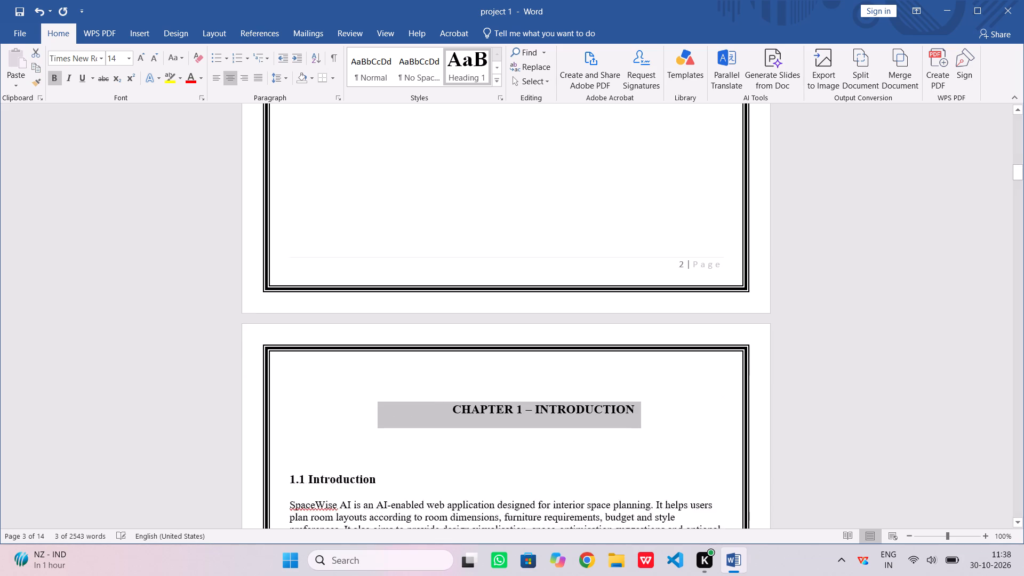
click(431, 388)
scroll(431, 393, down, 3)
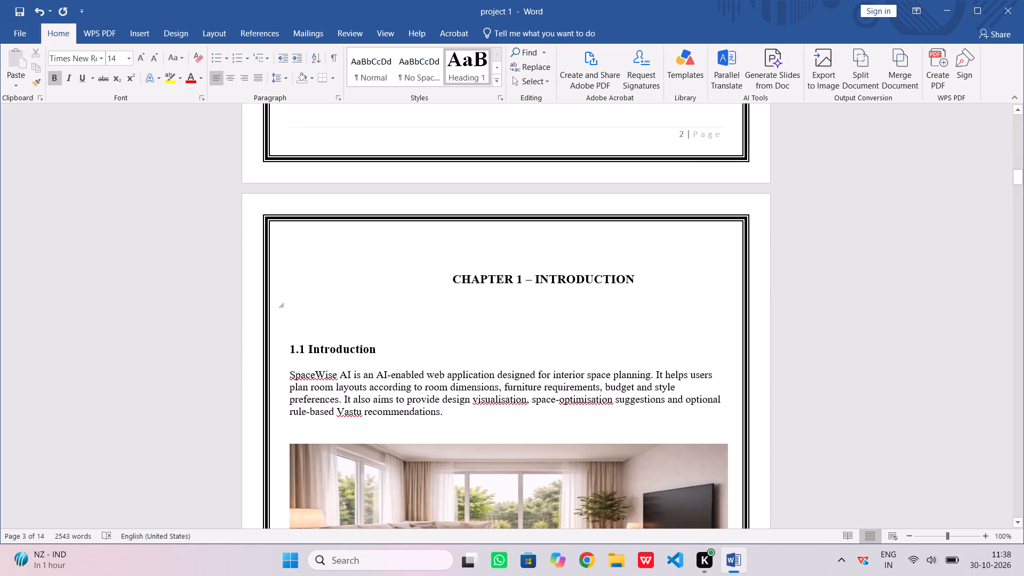
click(286, 322)
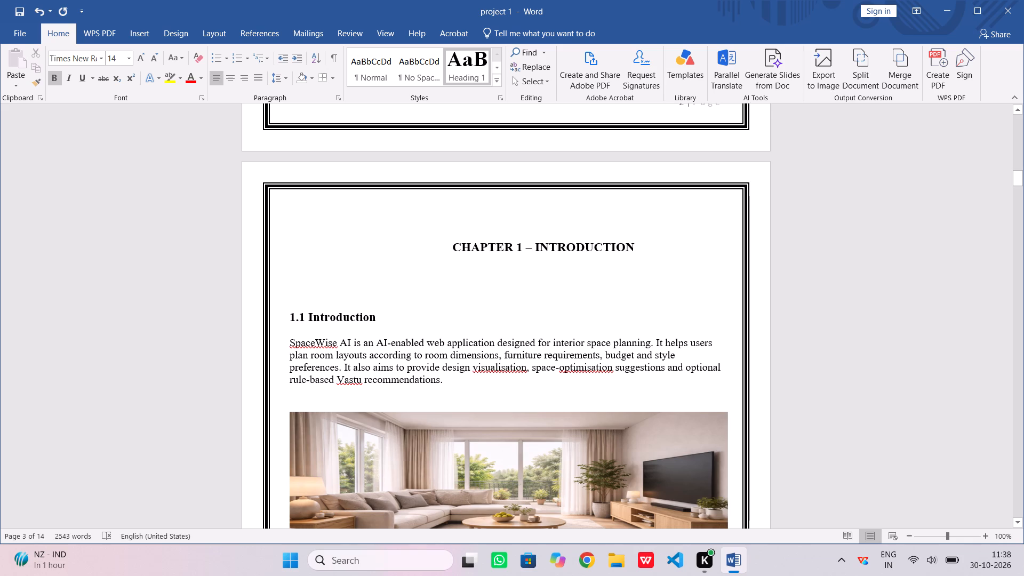
Delete the leading spaces before the CHAPTER 1 – INTRODUCTION heading so it sits centred, keeping it at the top of page 3.
click(447, 245)
key(BackSpace)
key(BackSpace)
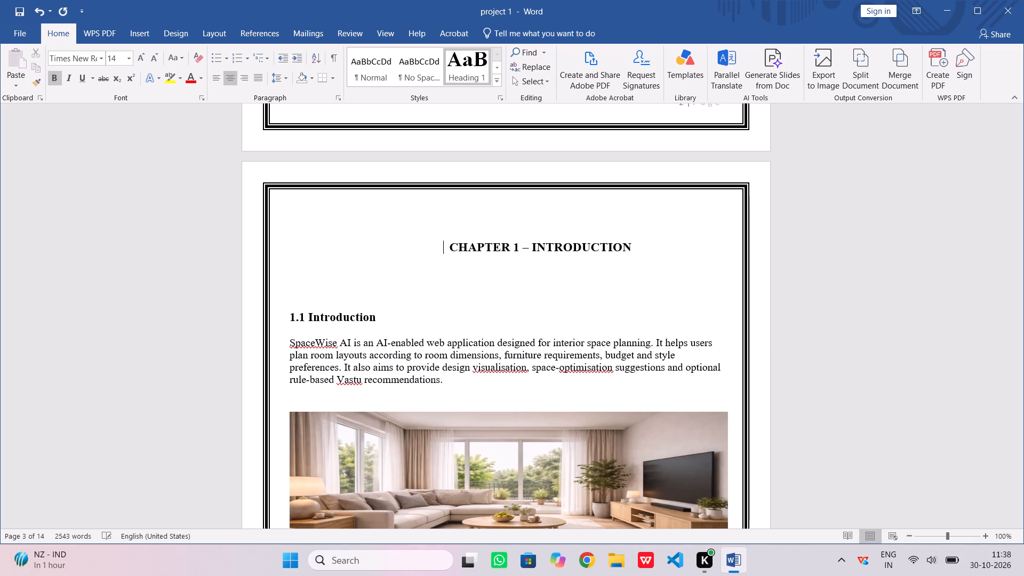
key(BackSpace)
key(BackSpace)
key(BackSpace)
key(BackSpace)
key(BackSpace)
key(BackSpace)
key(BackSpace)
key(BackSpace)
key(BackSpace)
key(BackSpace)
key(BackSpace)
key(BackSpace)
key(BackSpace)
key(BackSpace)
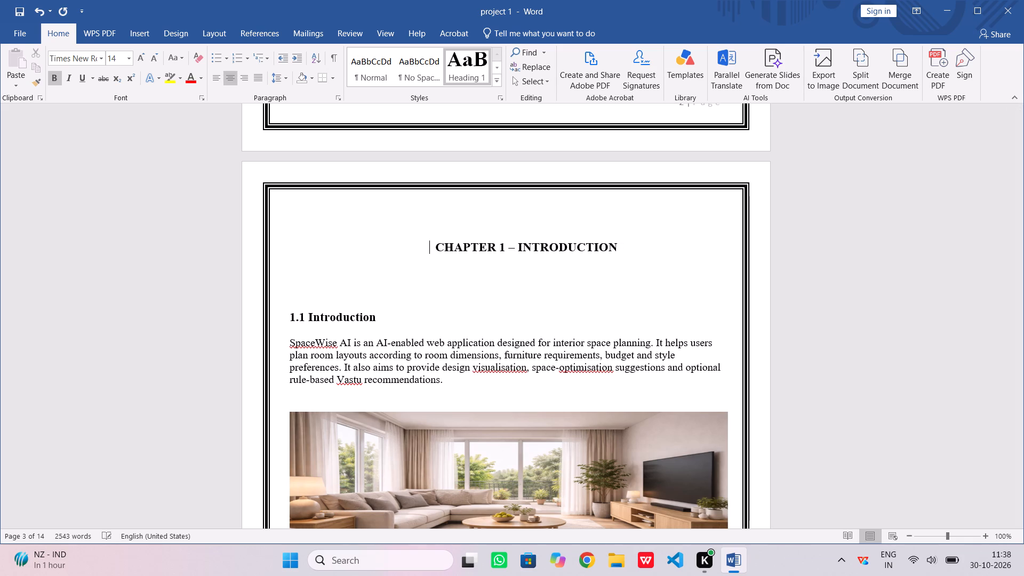
key(BackSpace)
key(BackSpace)
key(BackSpace)
key(BackSpace)
key(BackSpace)
key(BackSpace)
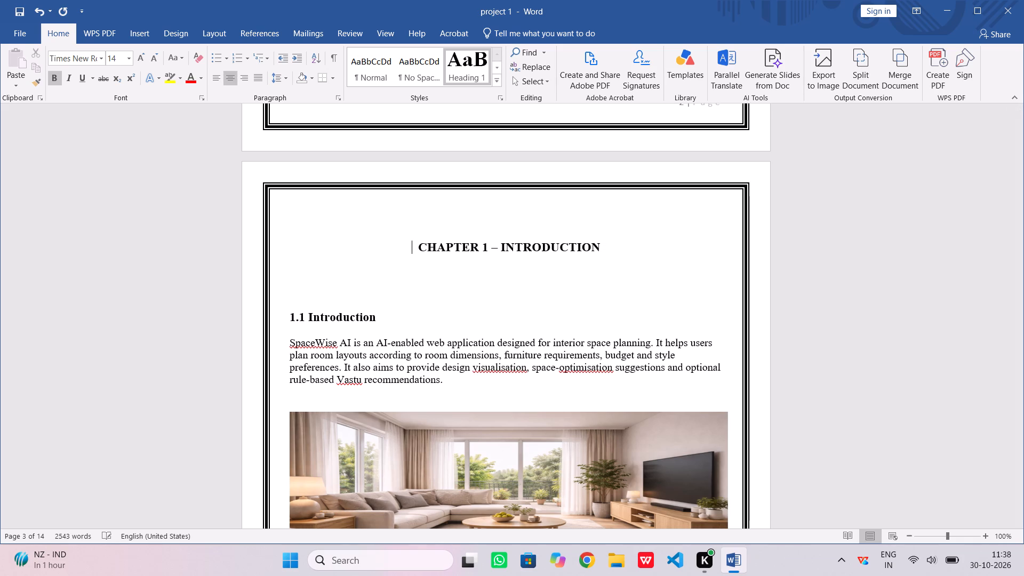
key(BackSpace)
key(shift+Return)
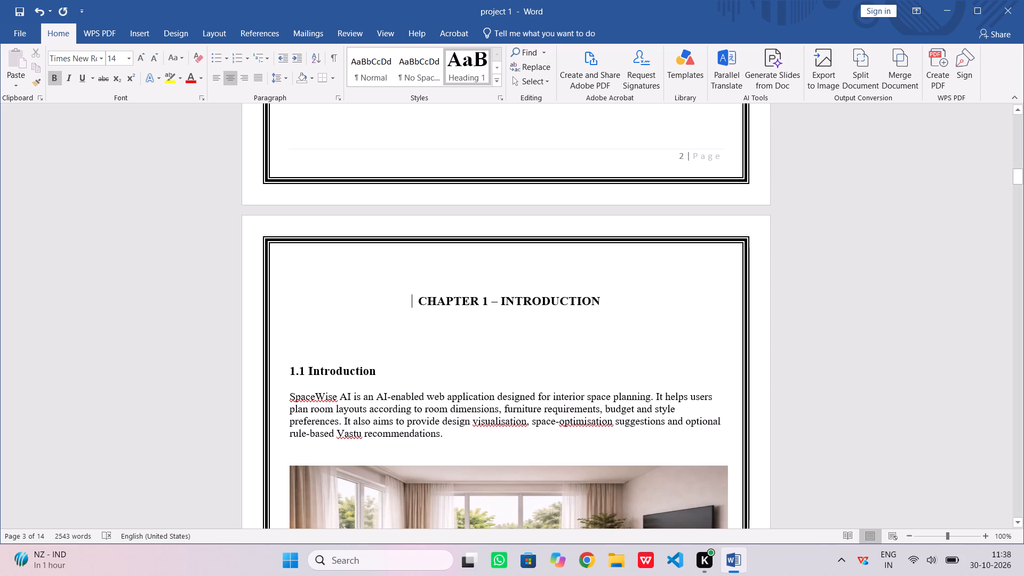
Remove two empty lines between the CHAPTER 1 – INTRODUCTION heading and the 1.1 Introduction heading.
click(287, 370)
key(BackSpace)
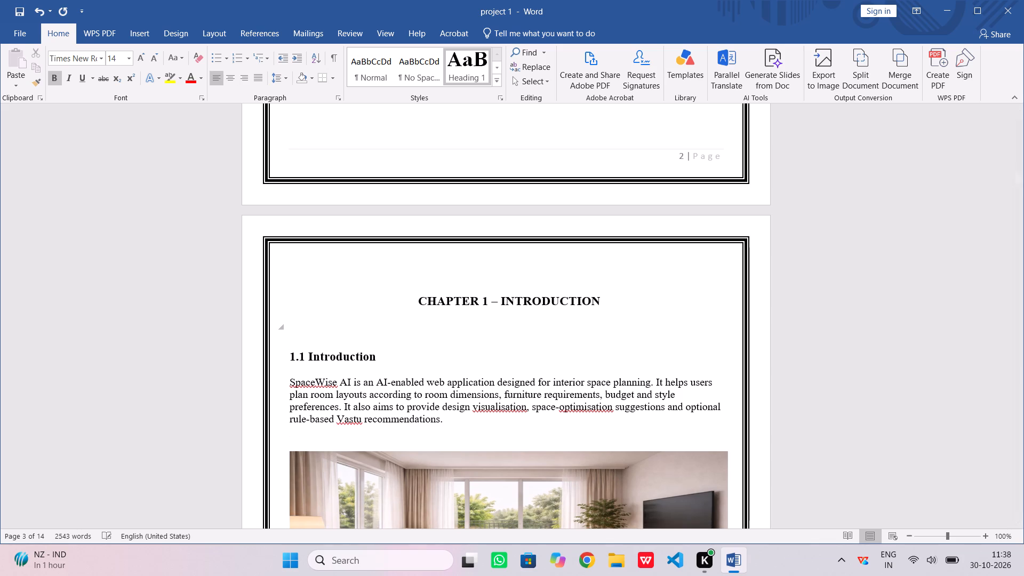
key(BackSpace)
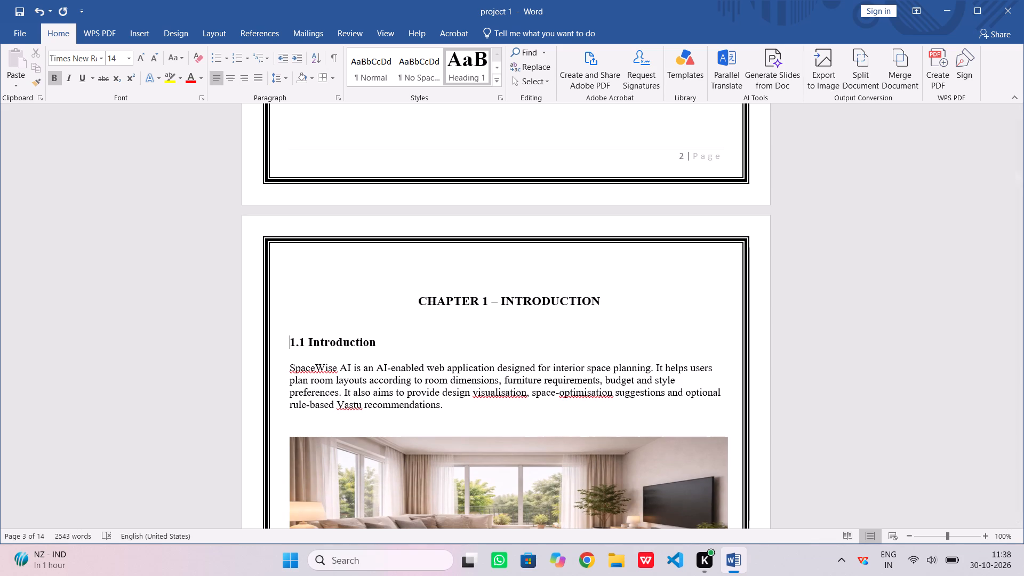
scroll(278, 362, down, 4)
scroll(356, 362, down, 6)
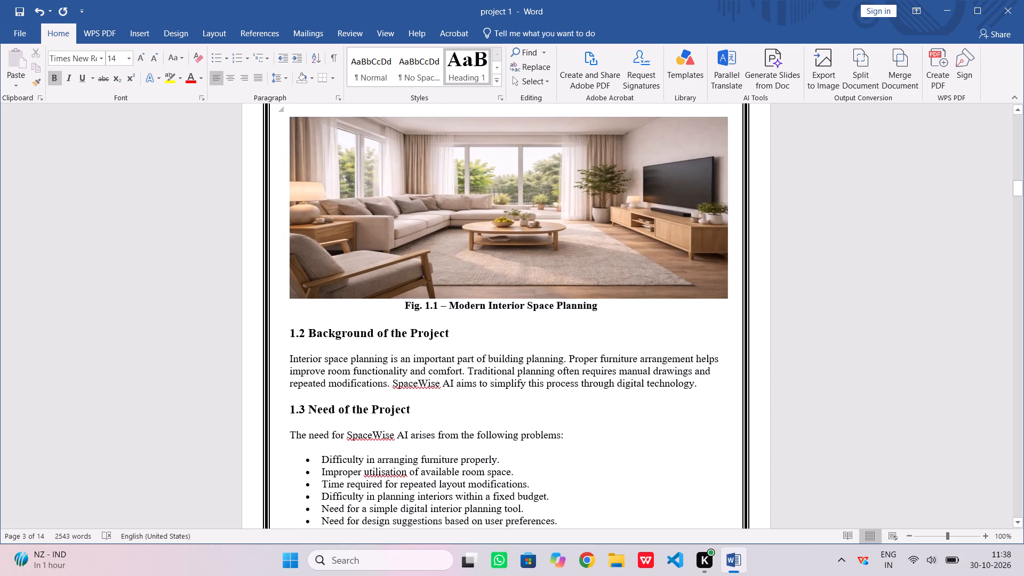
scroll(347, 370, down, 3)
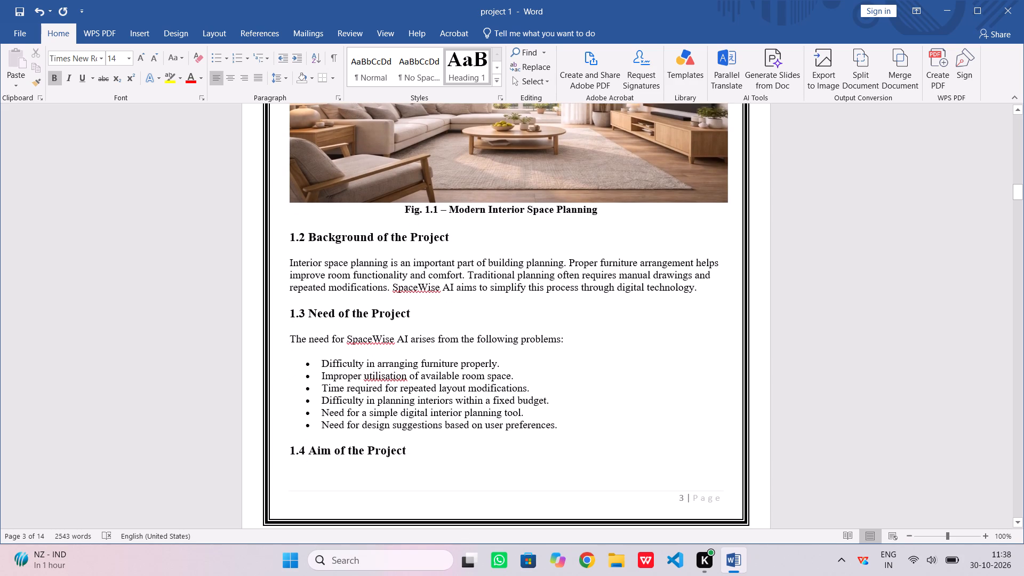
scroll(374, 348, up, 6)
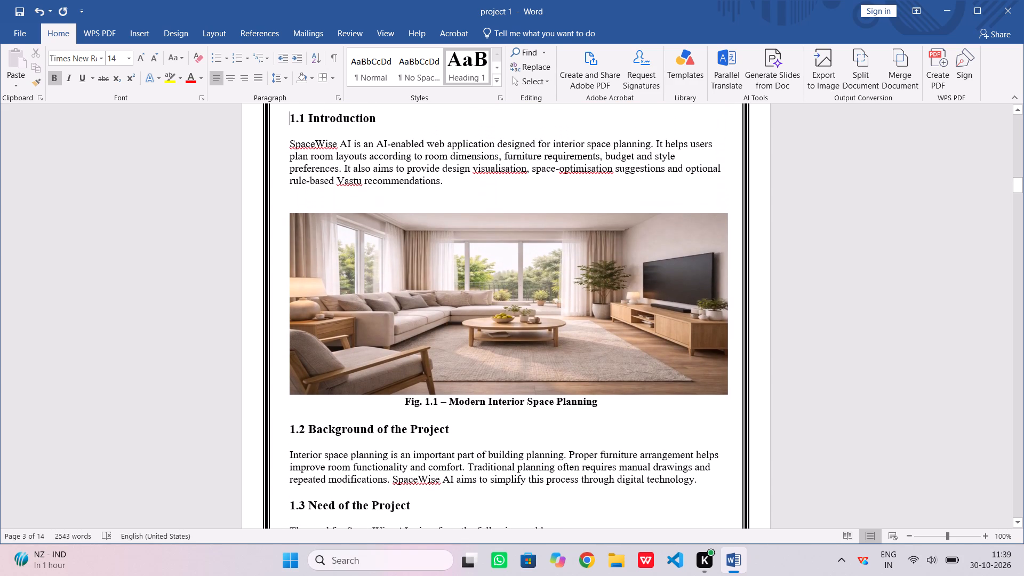
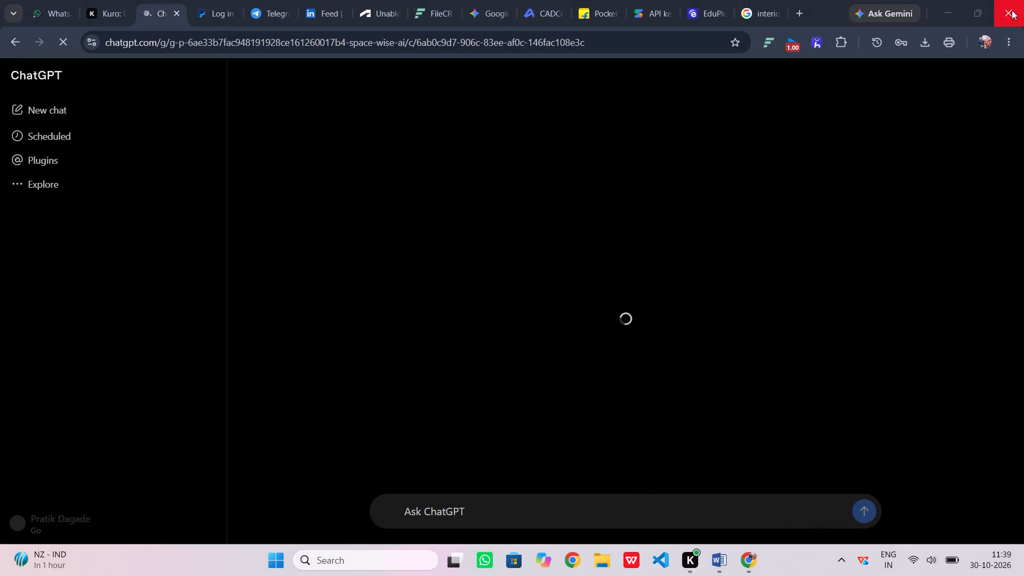
Back in the Word report, insert two line breaks before the 1.4 Aim of the Project heading, pushing it onto page 4.
click(713, 562)
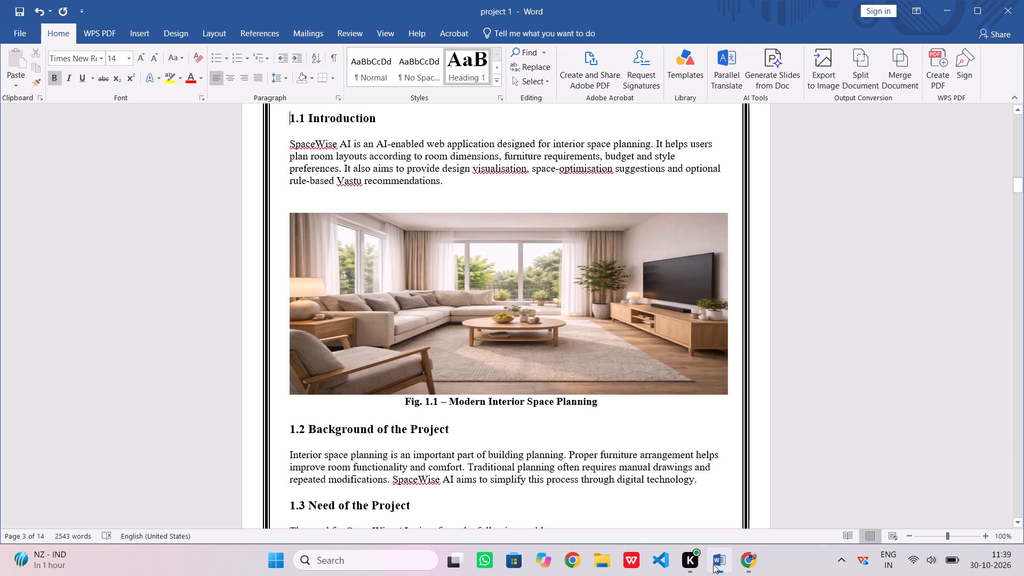
scroll(504, 453, down, 2)
scroll(468, 422, down, 3)
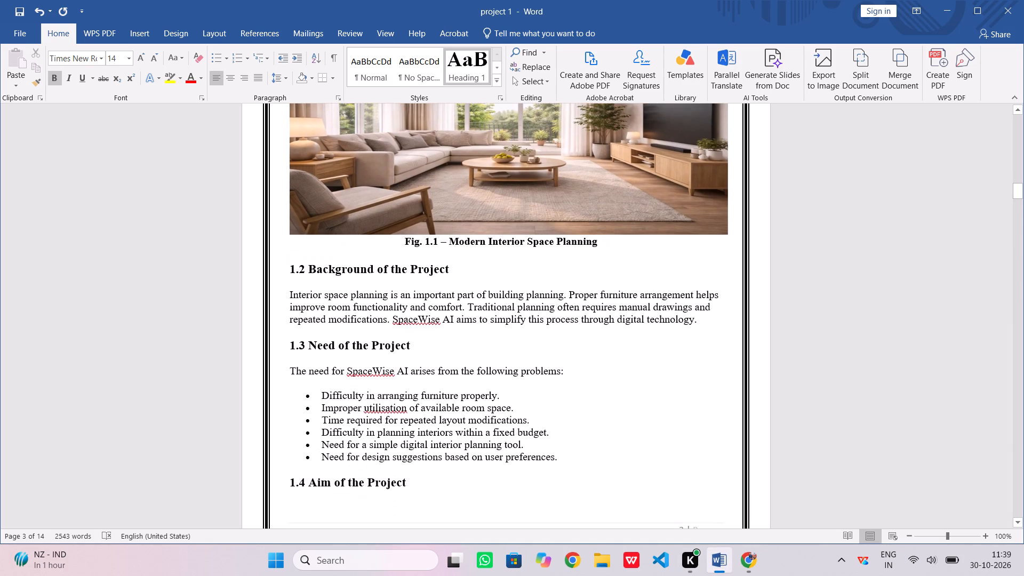
scroll(403, 392, down, 2)
scroll(371, 311, down, 2)
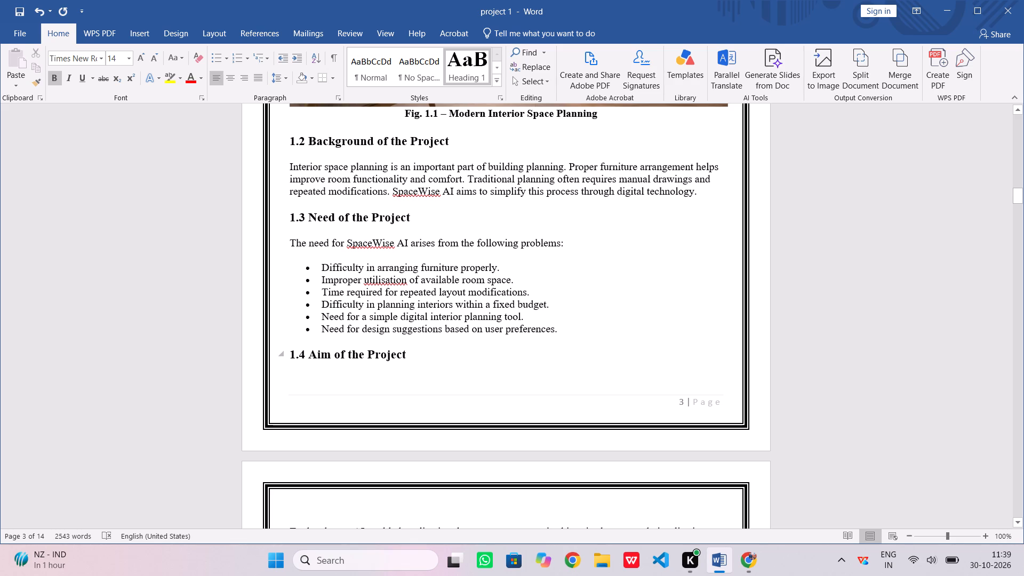
scroll(316, 355, down, 3)
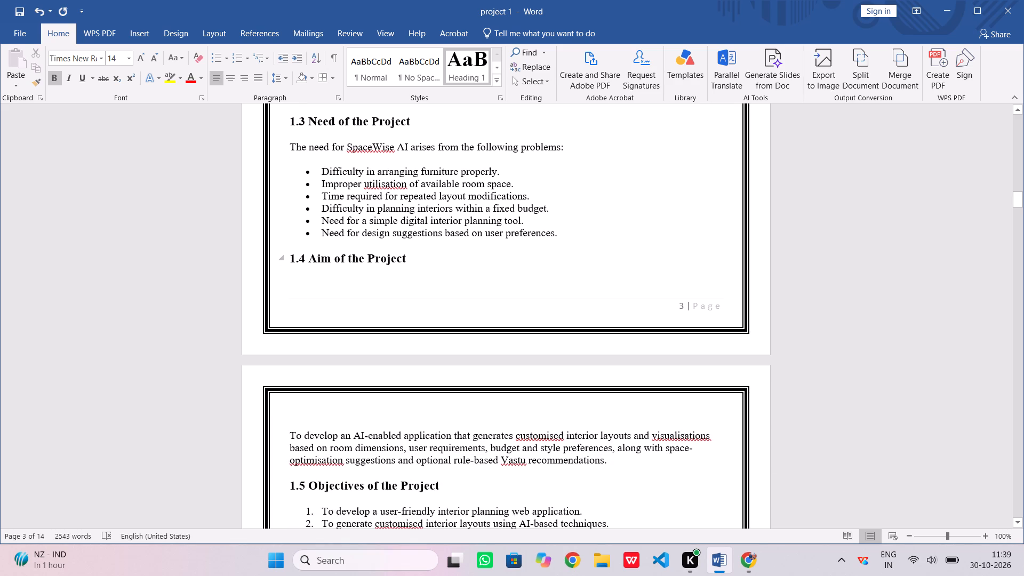
double_click(287, 259)
click(289, 262)
key(shift+Return)
key(shift+Return)
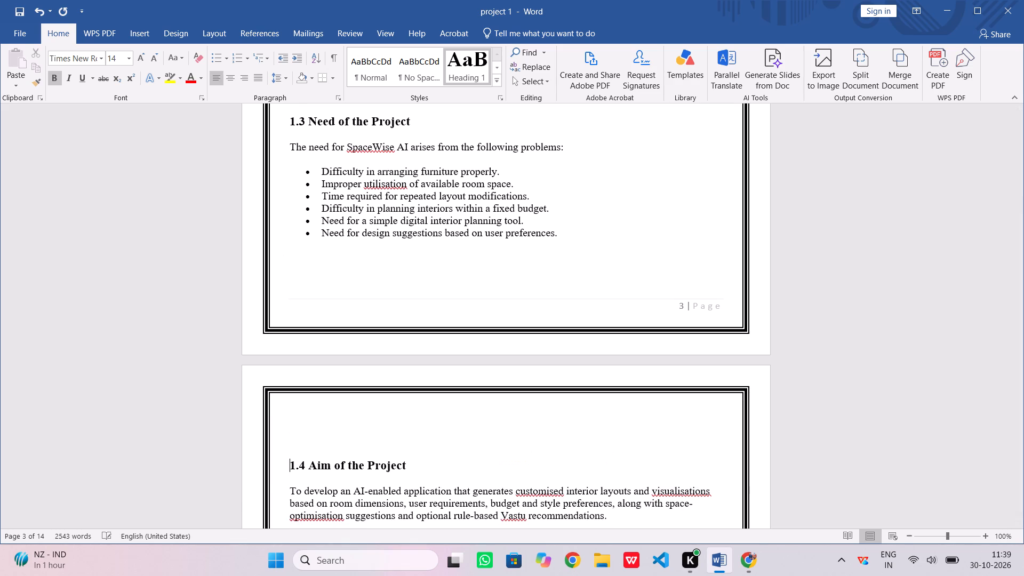
Delete the leading spaces and empty lines before the CHAPTER 2 – LITERATURE REVIEW heading on page 5.
scroll(381, 395, down, 5)
scroll(385, 394, up, 3)
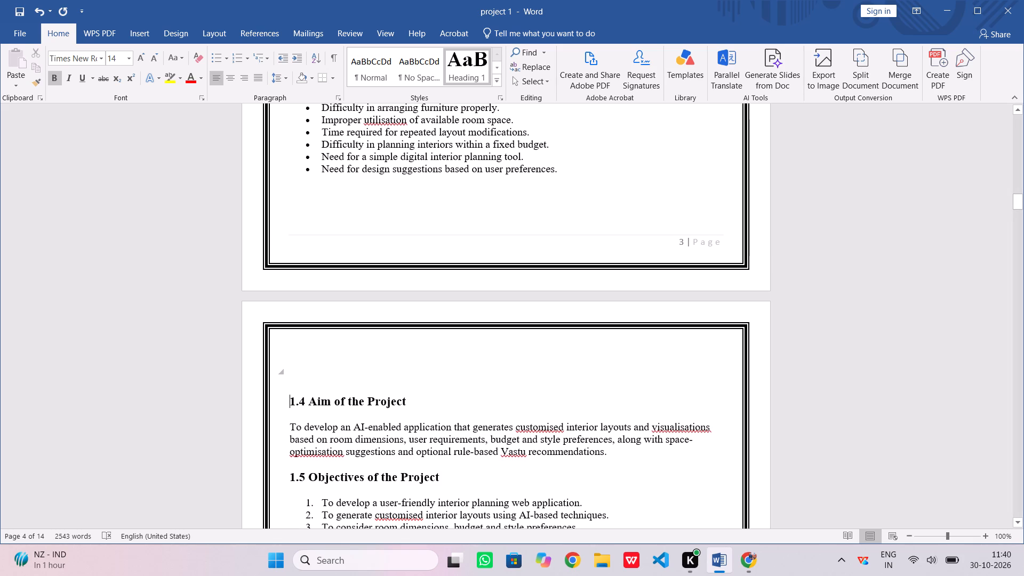
scroll(353, 379, down, 12)
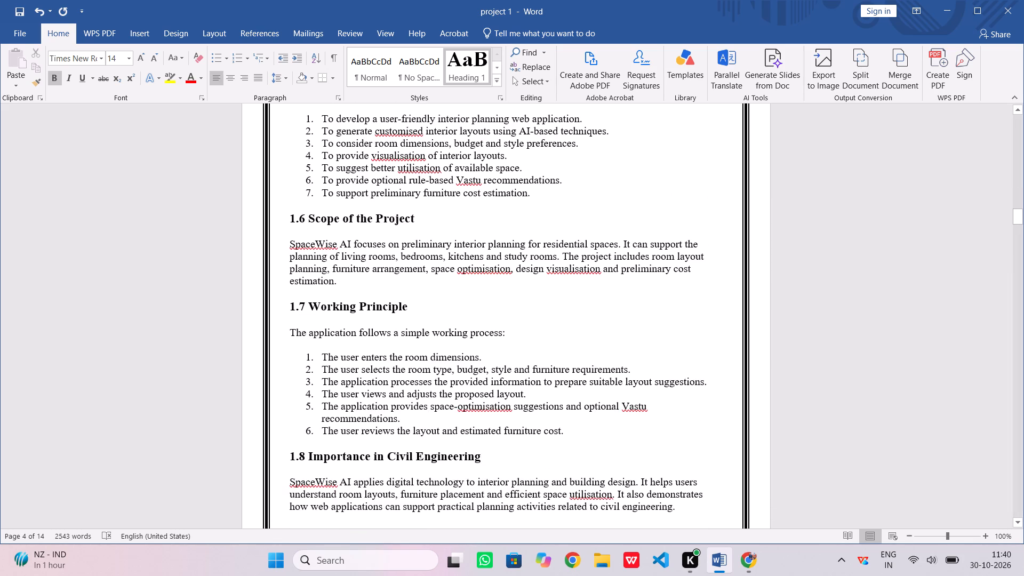
scroll(353, 379, down, 18)
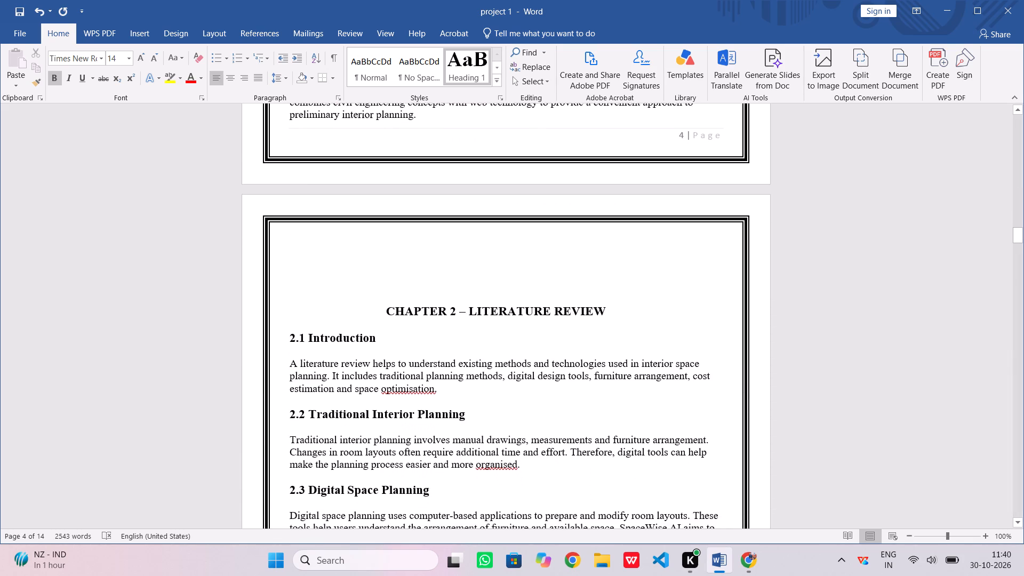
scroll(351, 379, down, 9)
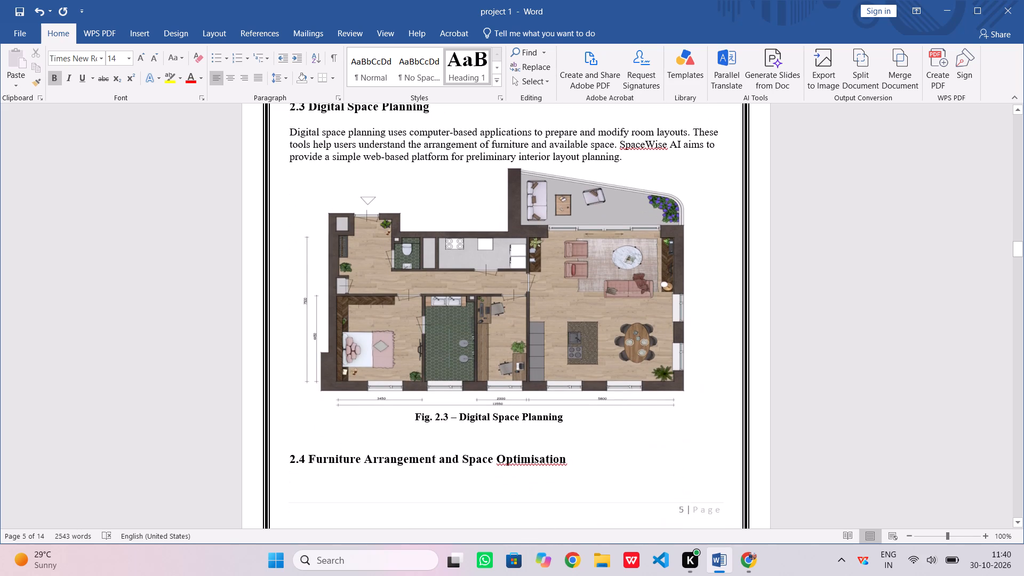
scroll(351, 379, up, 3)
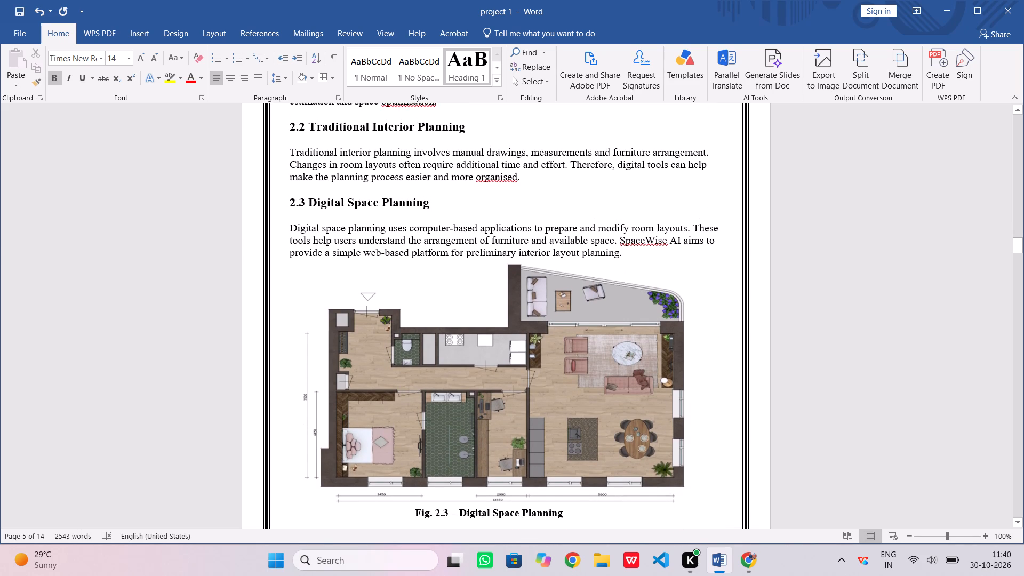
scroll(351, 379, up, 7)
double_click(384, 251)
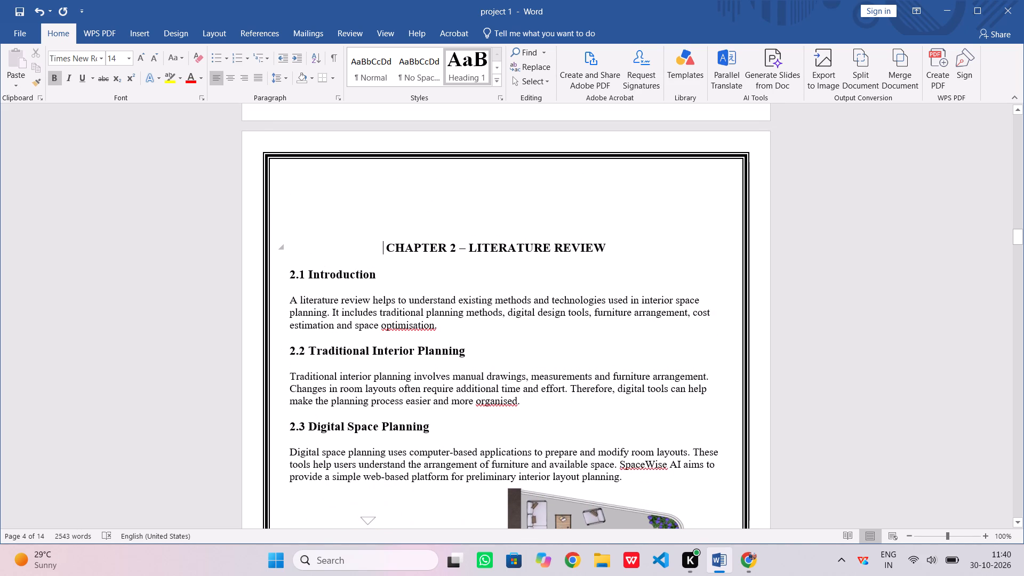
click(384, 251)
key(BackSpace)
key(BackSpace)
key(BackSpace)
key(BackSpace)
key(BackSpace)
key(BackSpace)
key(BackSpace)
key(BackSpace)
key(BackSpace)
key(BackSpace)
key(BackSpace)
key(BackSpace)
key(BackSpace)
key(BackSpace)
key(BackSpace)
key(BackSpace)
key(BackSpace)
key(BackSpace)
key(BackSpace)
key(BackSpace)
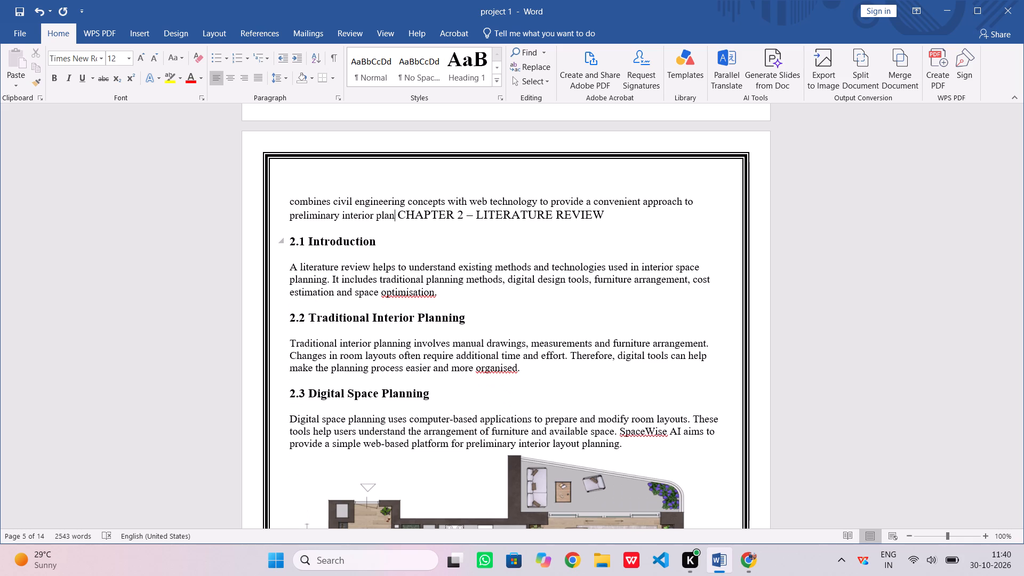
Undo the excess deletions that cut into the word "planning." at the end of Chapter 1.
key(ctrl+z)
key(ctrl+z)
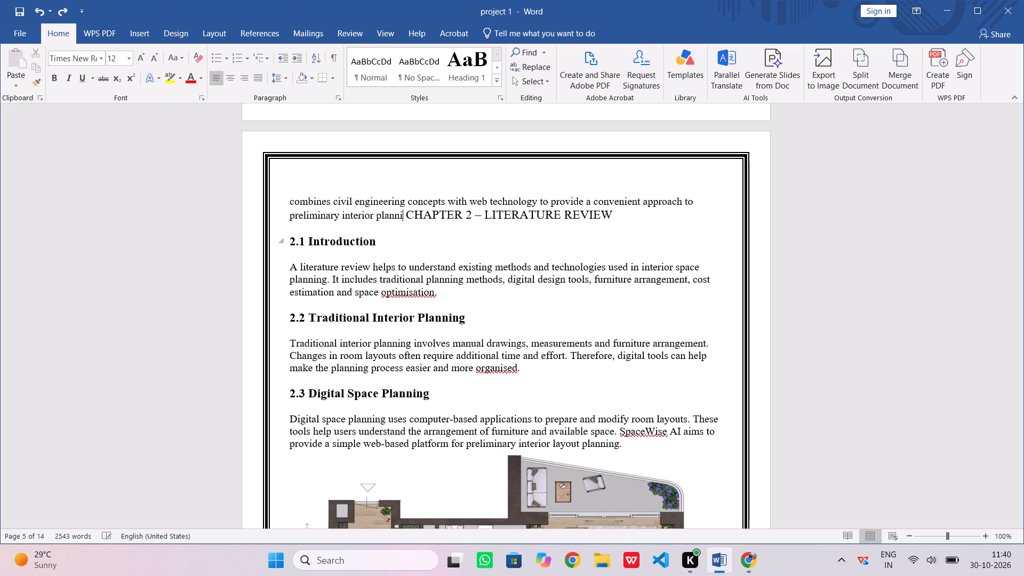
key(ctrl+z)
key(ctrl+z)
key(ctrl+z)
key(ctrl+z)
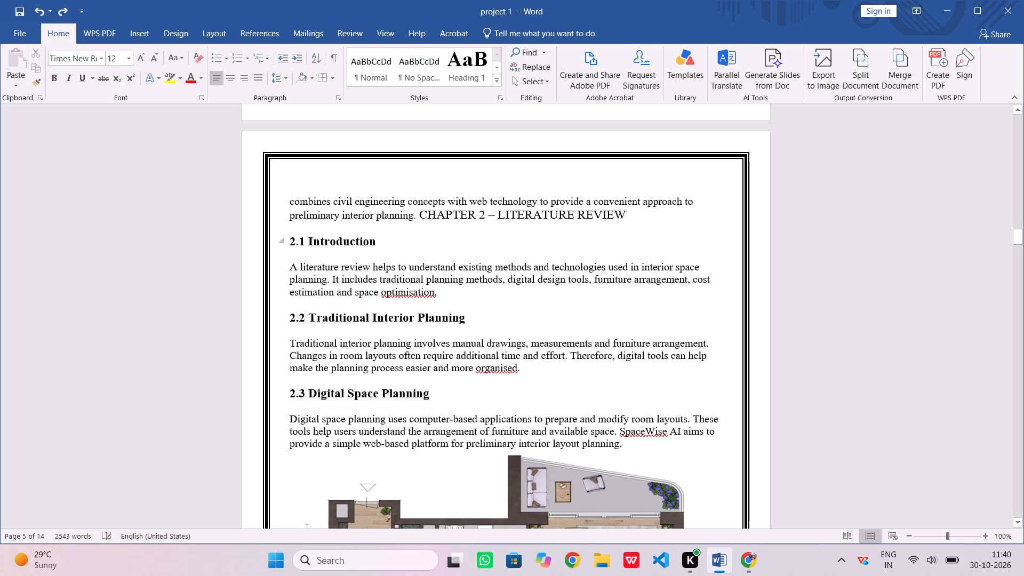
Set the CHAPTER 2 – LITERATURE REVIEW heading on its own line at the top of page 5, indented with spaces towards the middle.
key(space)
key(space)
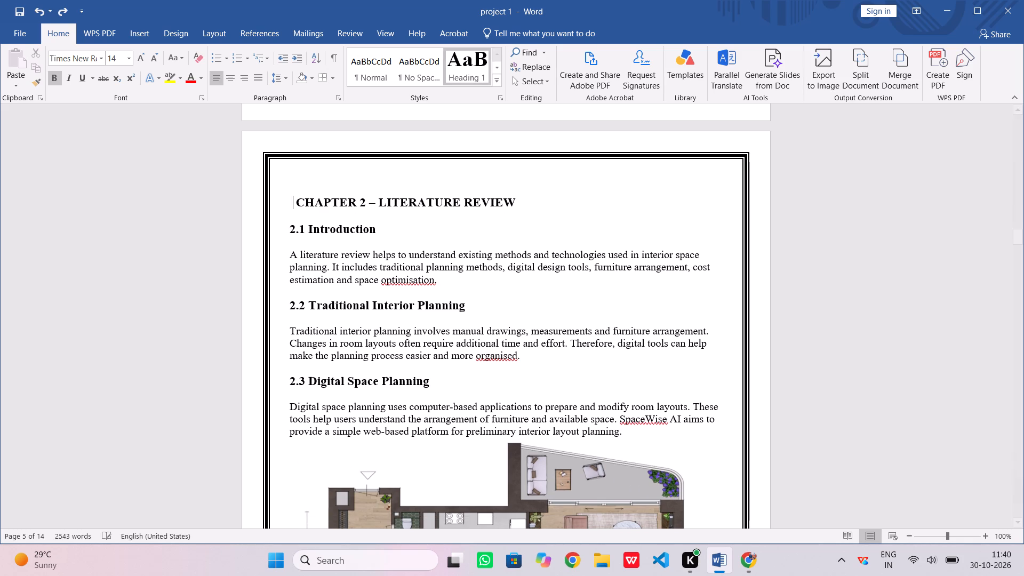
key(space)
key(space)
key(space)
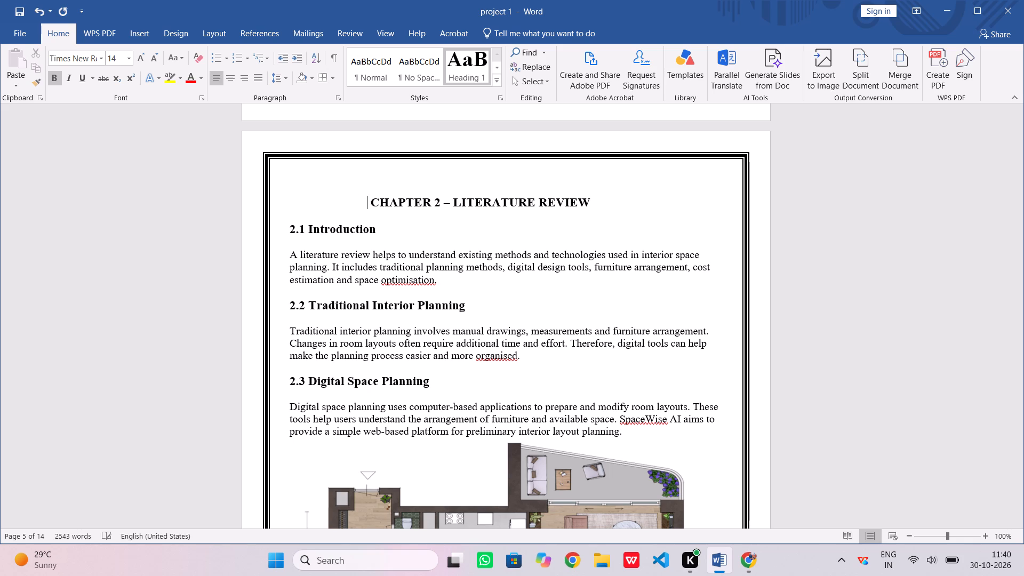
key(space)
key(space)
key(space)
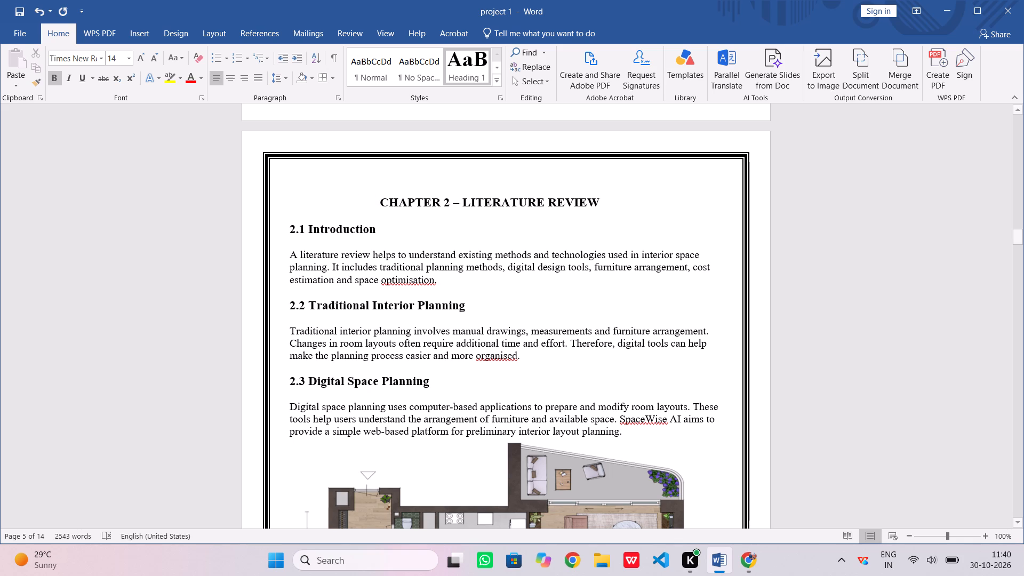
Centre-align the CHAPTER 2 – LITERATURE REVIEW heading.
drag(379, 203, 641, 206)
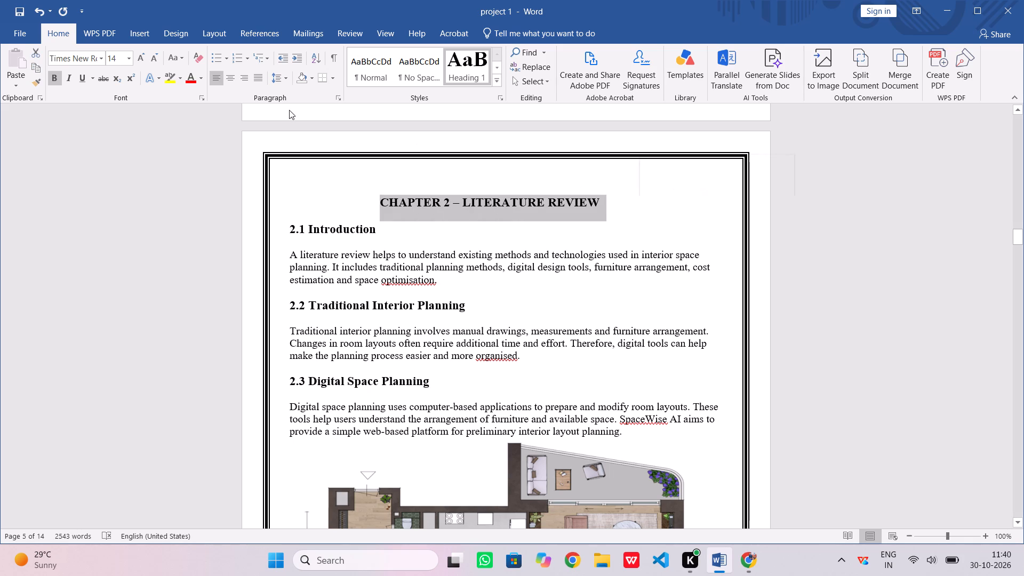
click(230, 82)
click(379, 194)
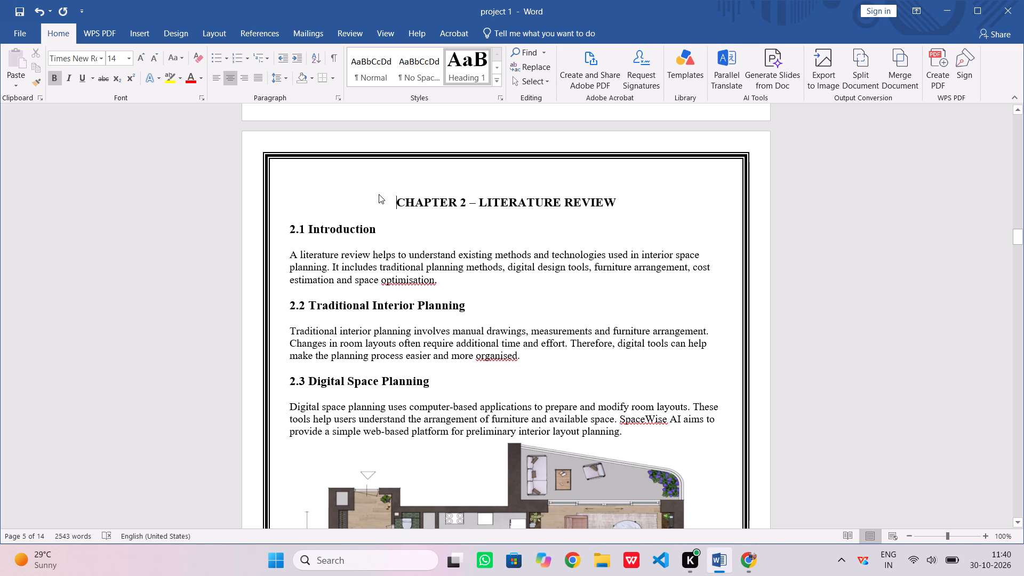
Review the layout, page breaks and spacing from section 2.2 through the Chapter 3 Working Flowchart and section 3.8.
scroll(373, 230, down, 5)
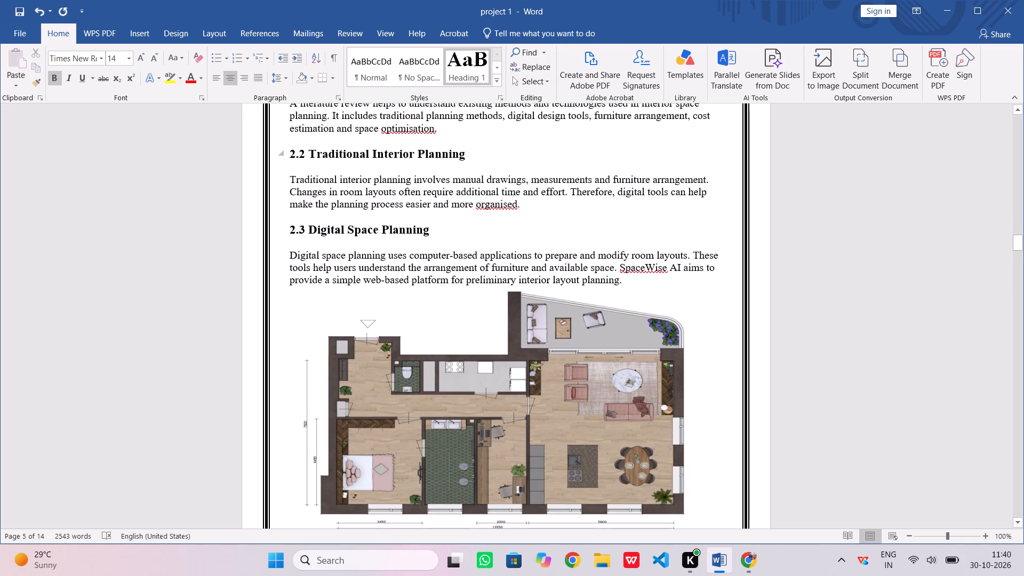
scroll(363, 242, down, 10)
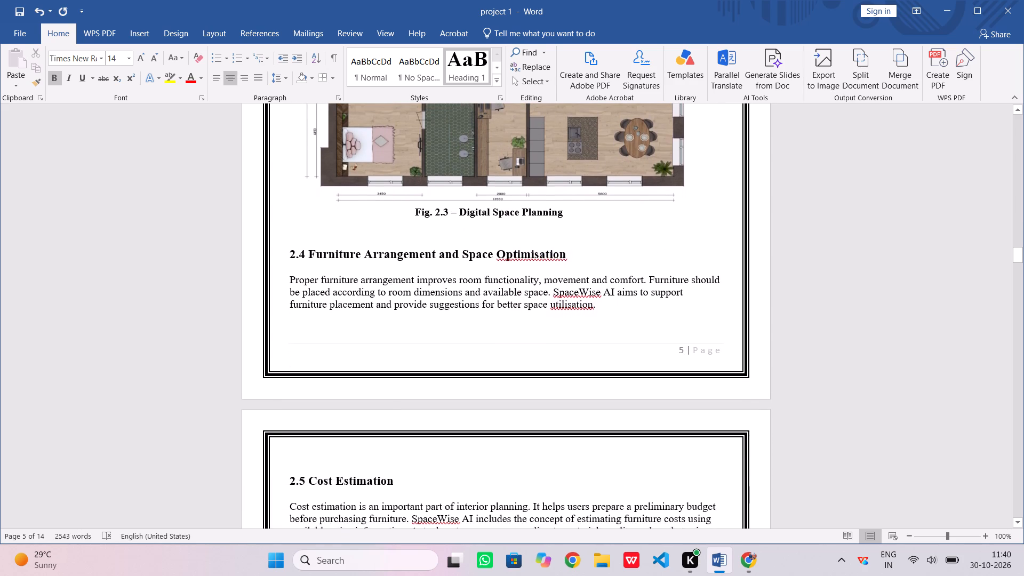
scroll(330, 274, up, 2)
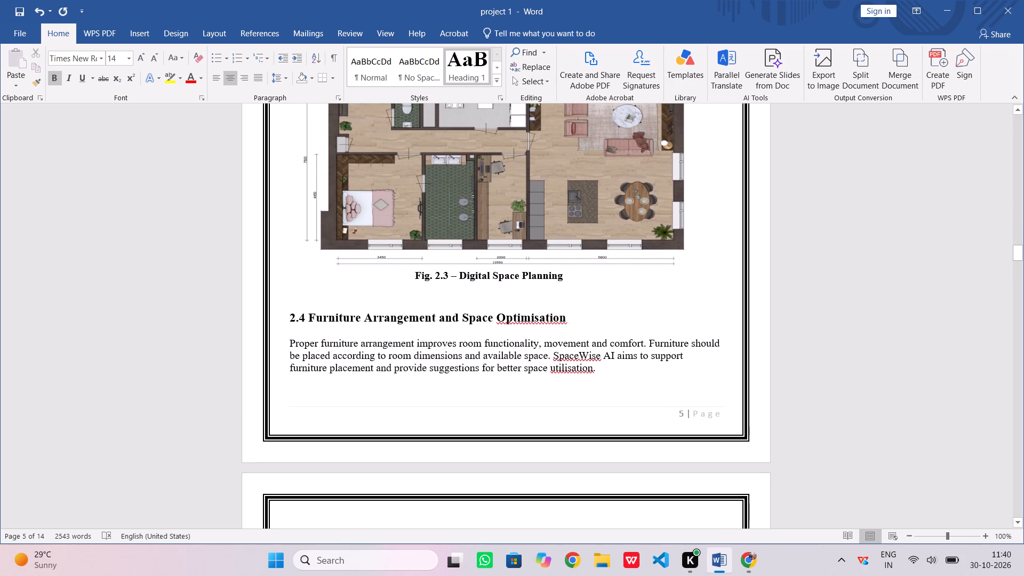
scroll(330, 274, up, 2)
scroll(330, 274, down, 4)
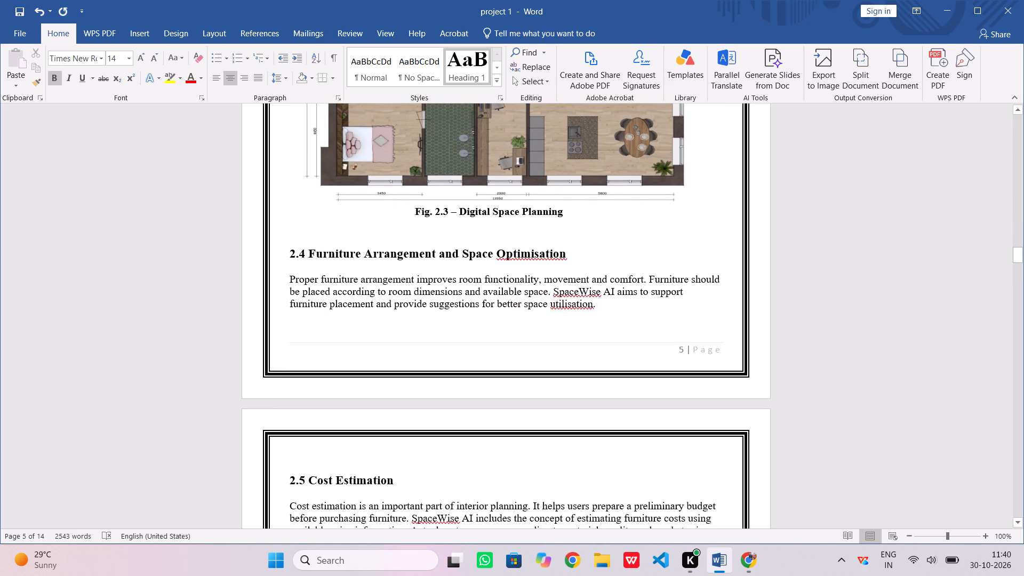
scroll(330, 274, up, 2)
scroll(330, 274, down, 3)
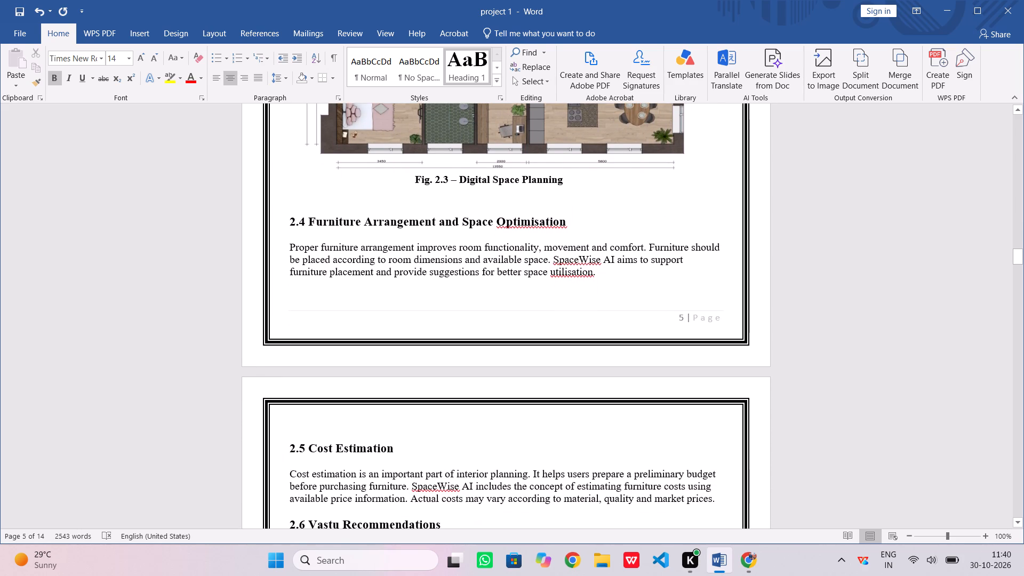
scroll(330, 274, down, 9)
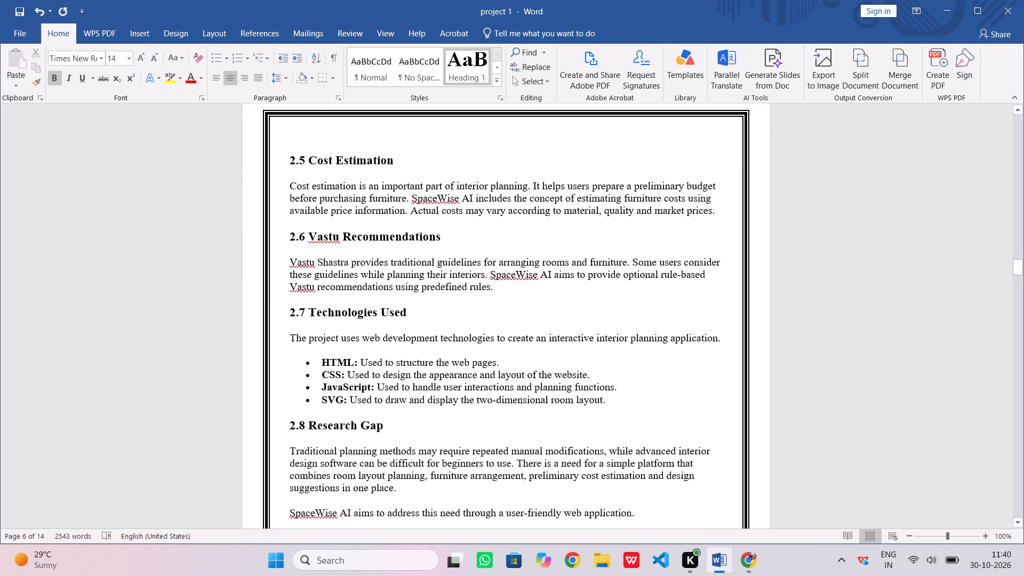
scroll(330, 274, down, 3)
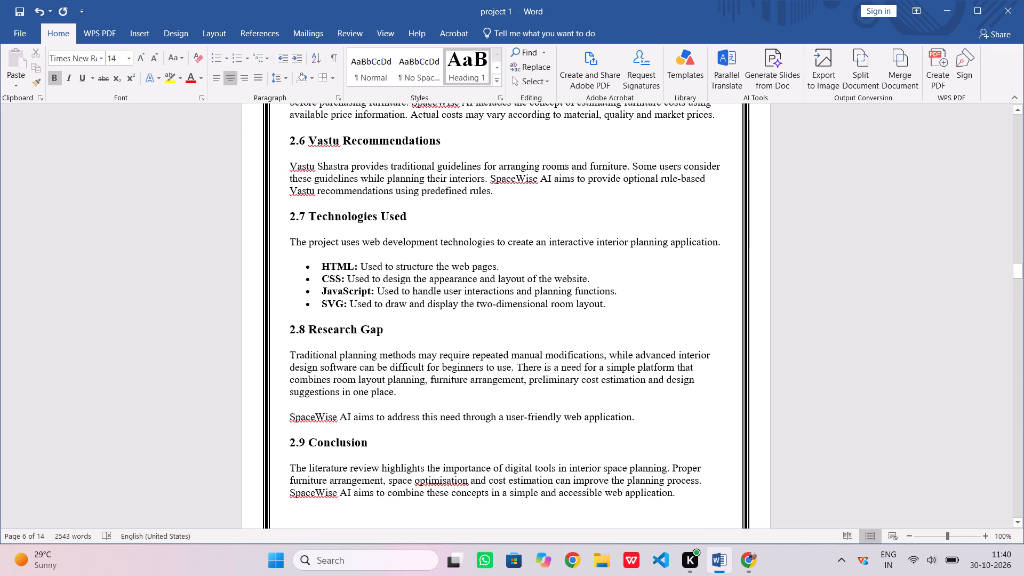
scroll(343, 282, down, 17)
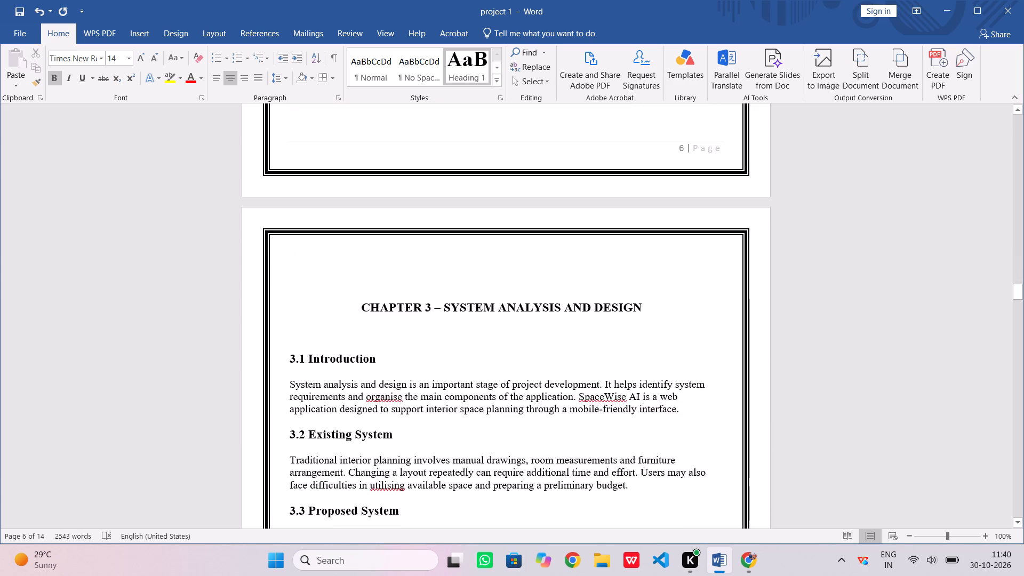
scroll(343, 282, down, 14)
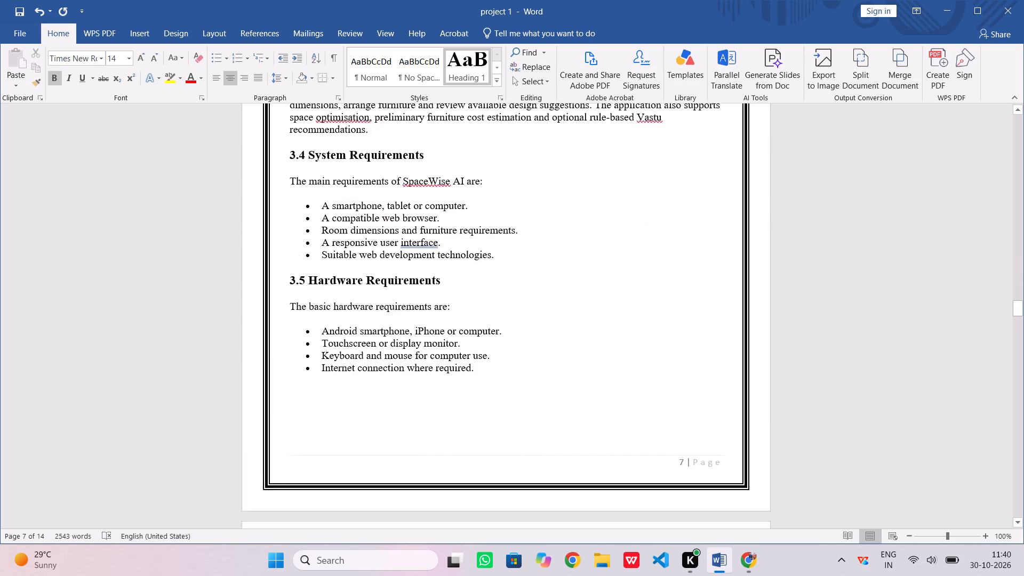
scroll(343, 282, down, 13)
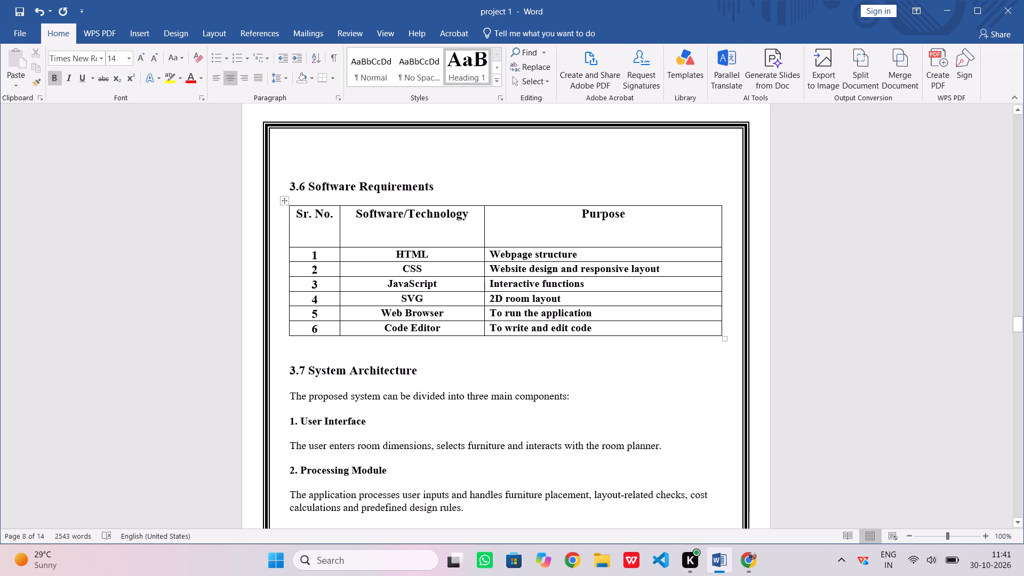
scroll(390, 305, down, 7)
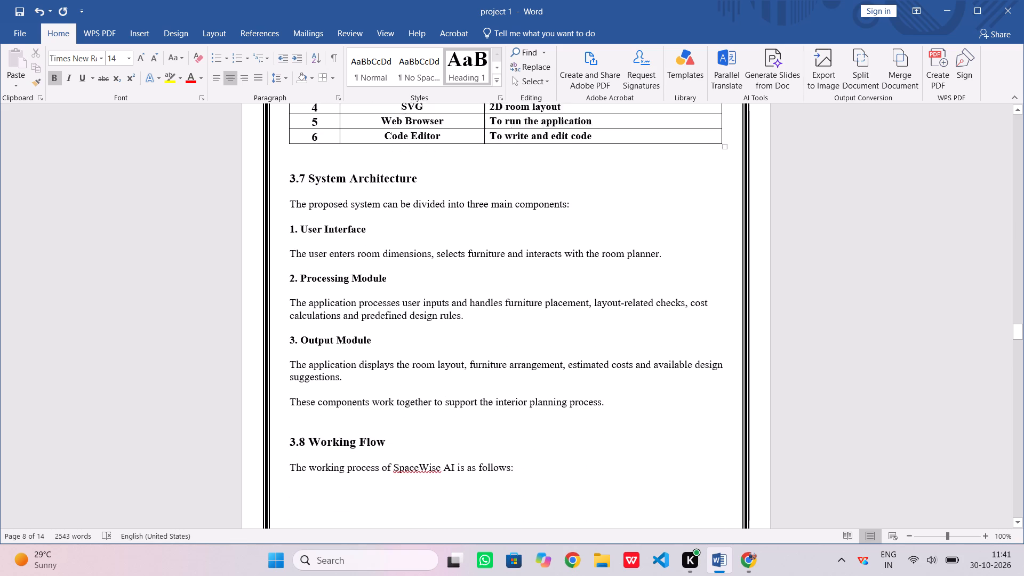
scroll(382, 301, down, 6)
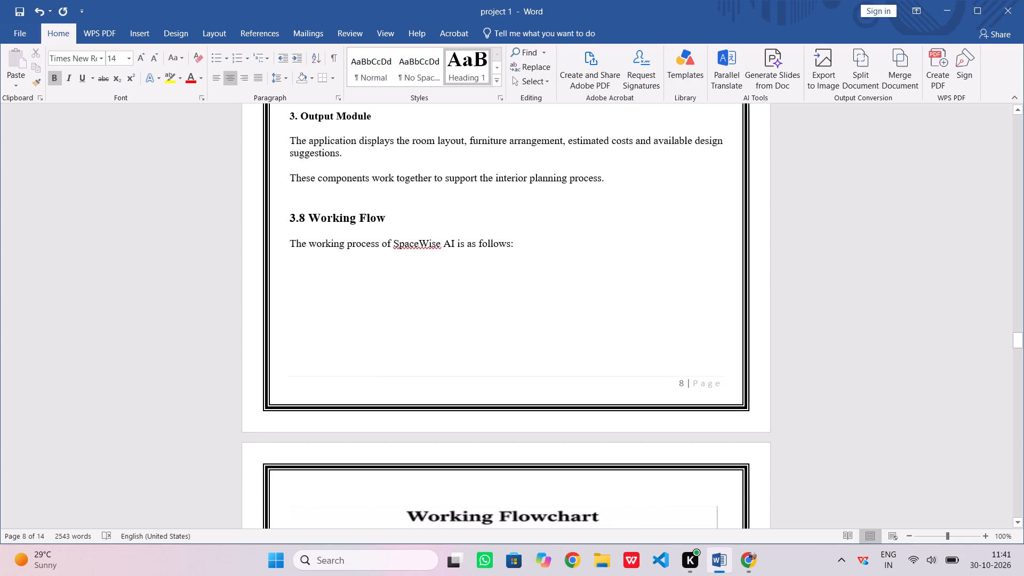
scroll(382, 301, down, 9)
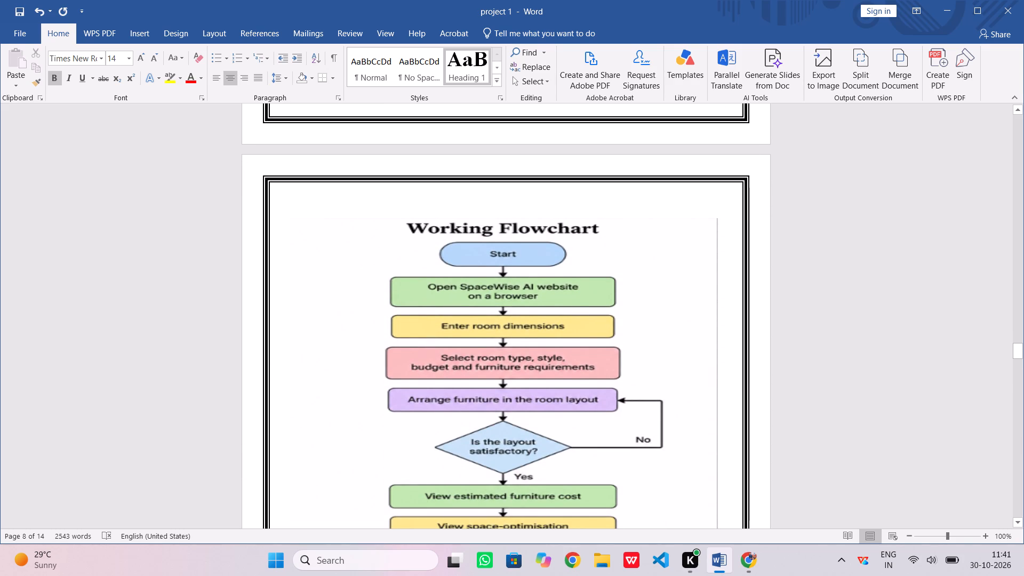
scroll(382, 301, down, 2)
scroll(382, 301, up, 12)
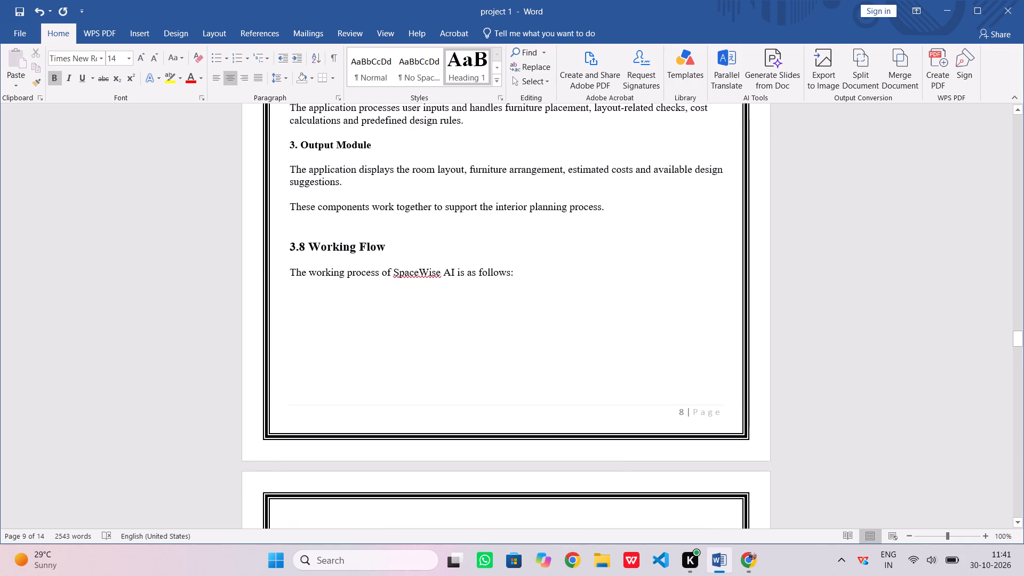
scroll(382, 301, up, 3)
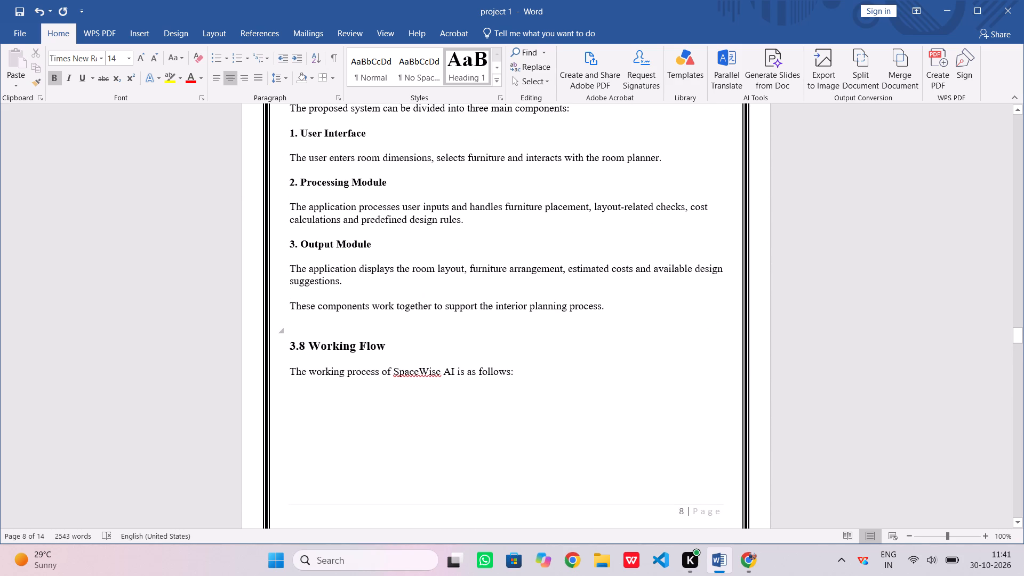
Examine the layout of section 3.8 Working Flow and the page break before the Working Flowchart.
scroll(330, 363, down, 2)
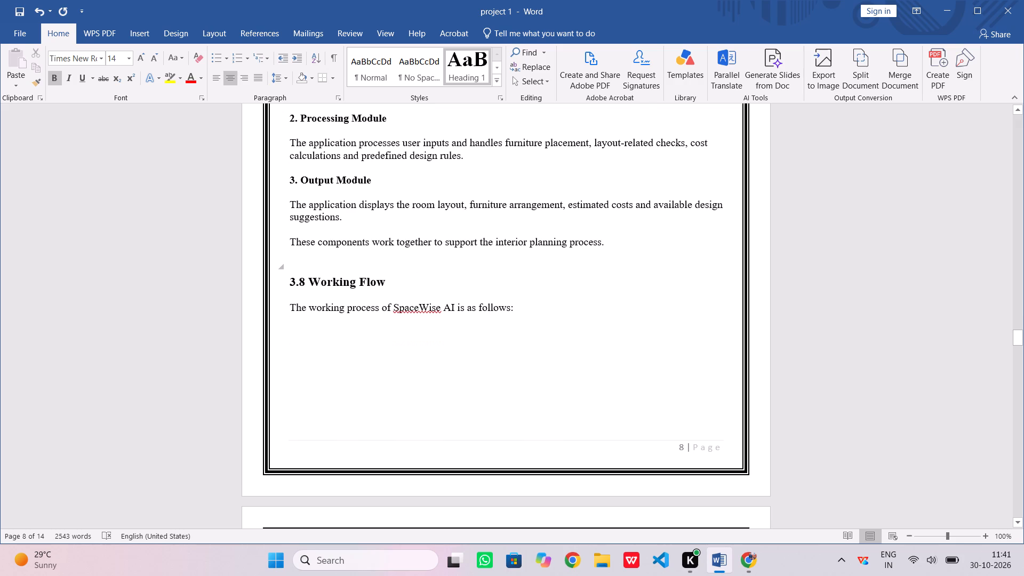
scroll(331, 361, down, 2)
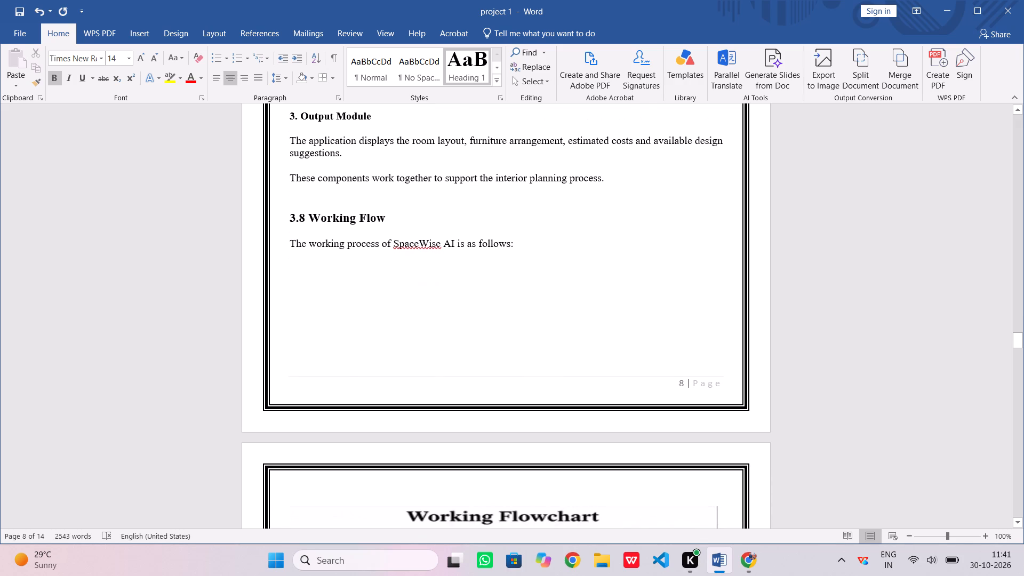
scroll(331, 361, down, 4)
scroll(331, 361, up, 3)
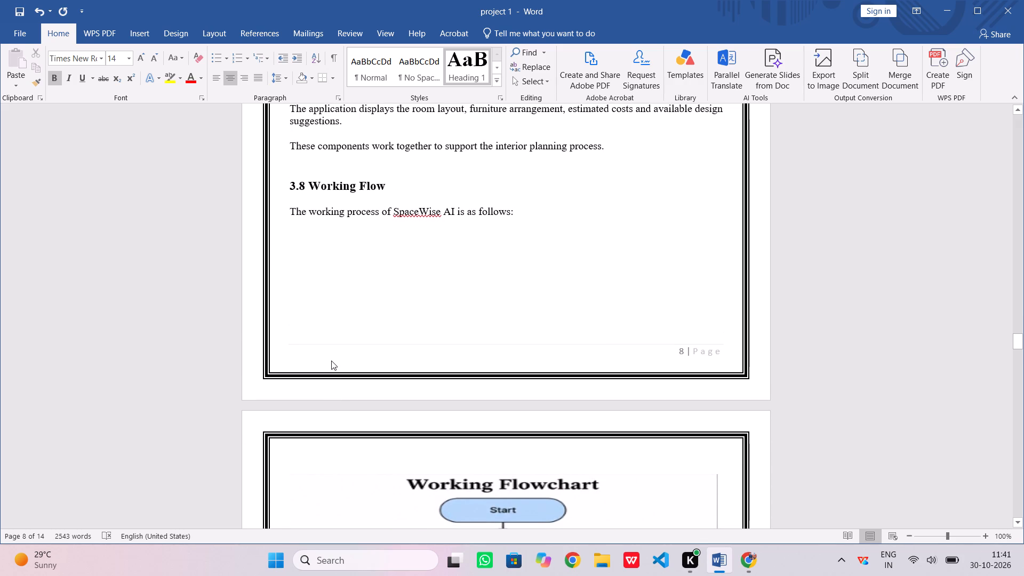
scroll(332, 359, up, 7)
scroll(332, 359, down, 4)
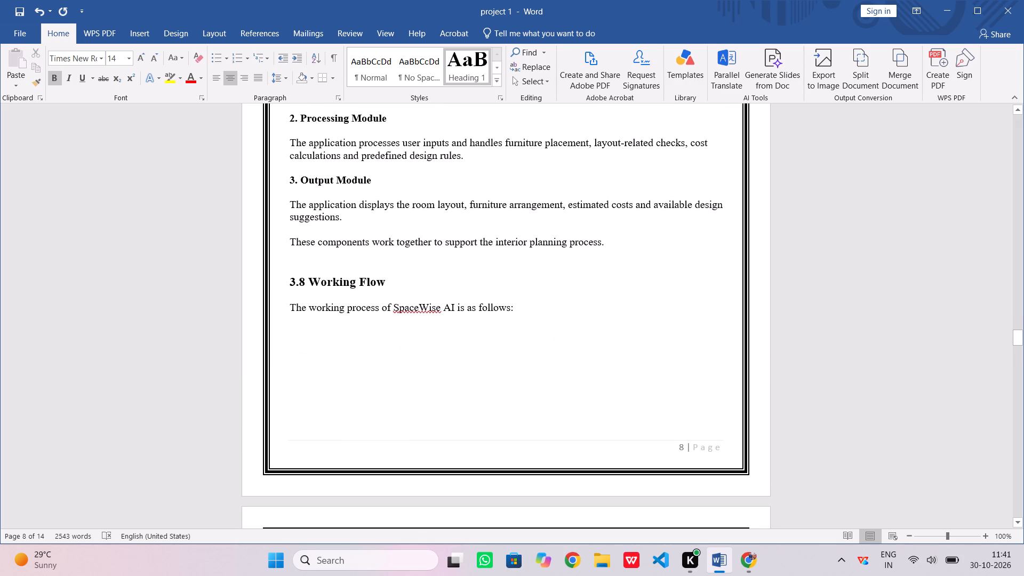
scroll(335, 356, down, 3)
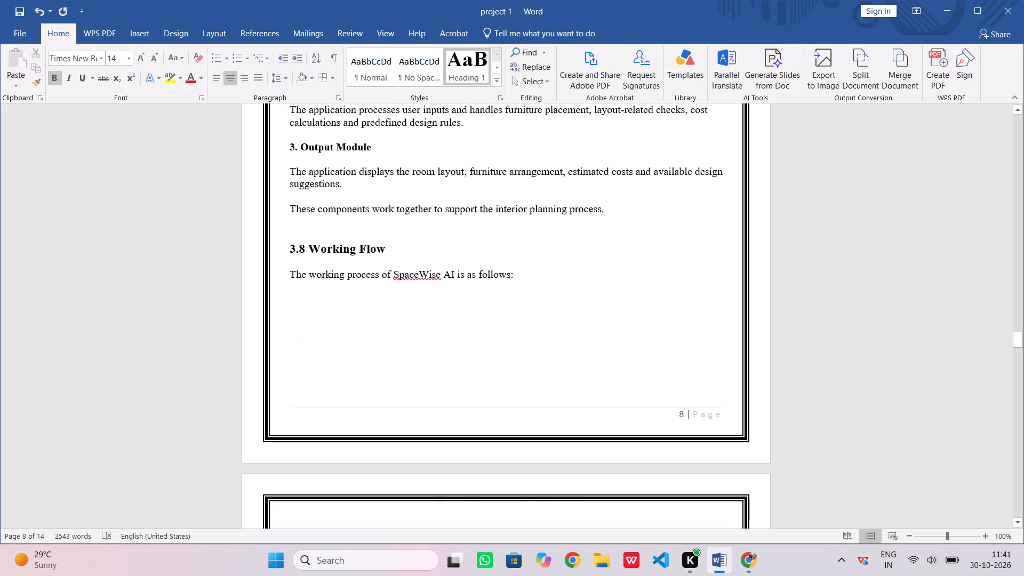
scroll(335, 356, down, 10)
scroll(335, 356, up, 3)
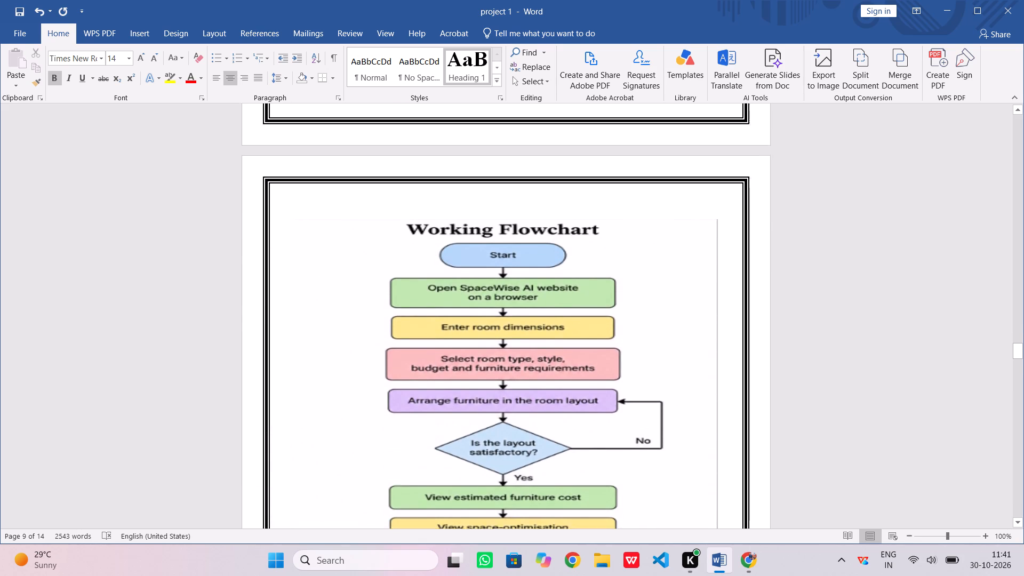
scroll(335, 356, down, 4)
scroll(339, 357, up, 4)
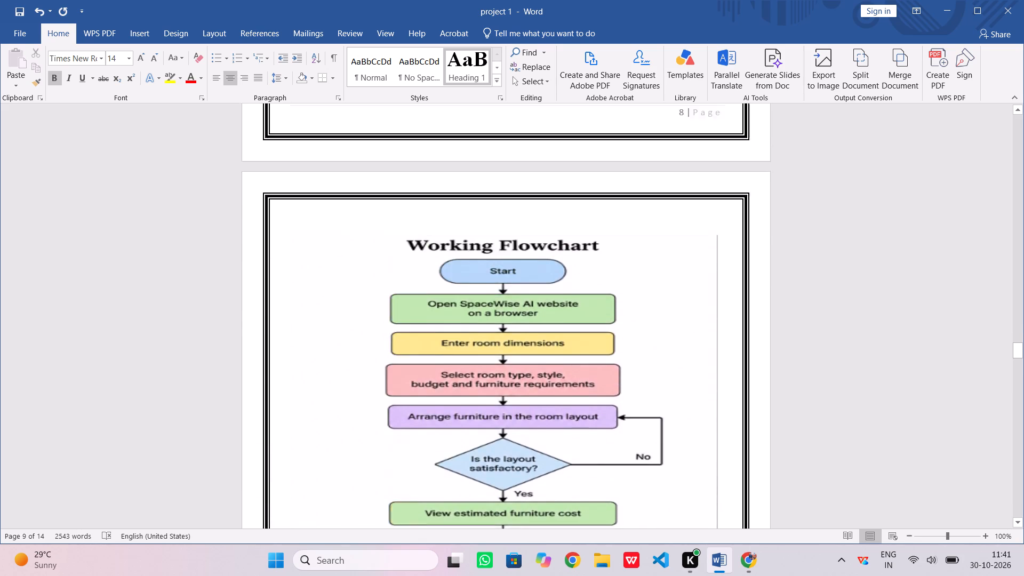
scroll(339, 357, up, 6)
scroll(504, 337, down, 1)
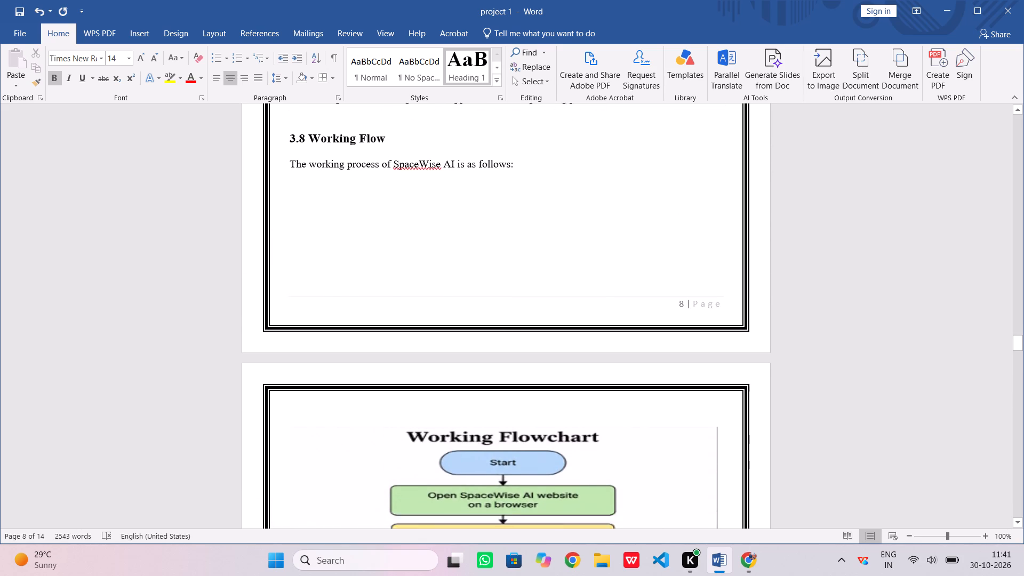
scroll(504, 337, down, 14)
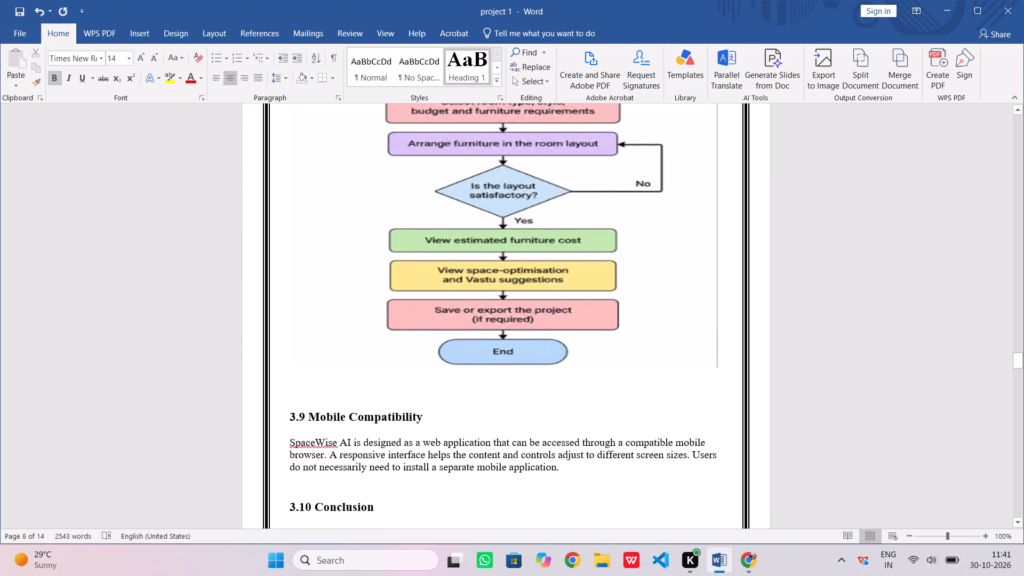
Review the headings, page starts and spacing from section 3.9 through Chapters 4, 5 and 6 to the report's end.
scroll(486, 351, down, 3)
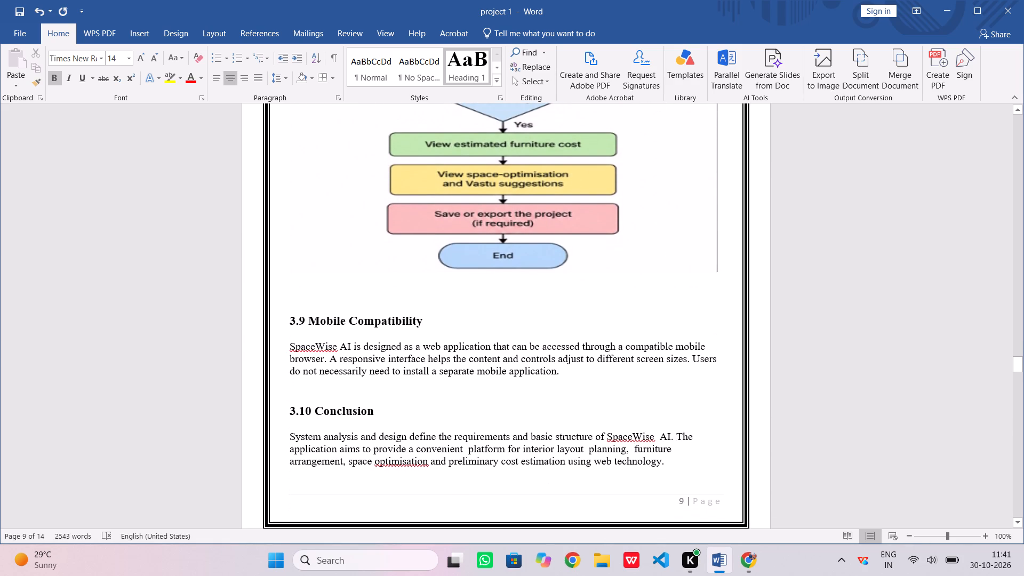
scroll(486, 351, down, 12)
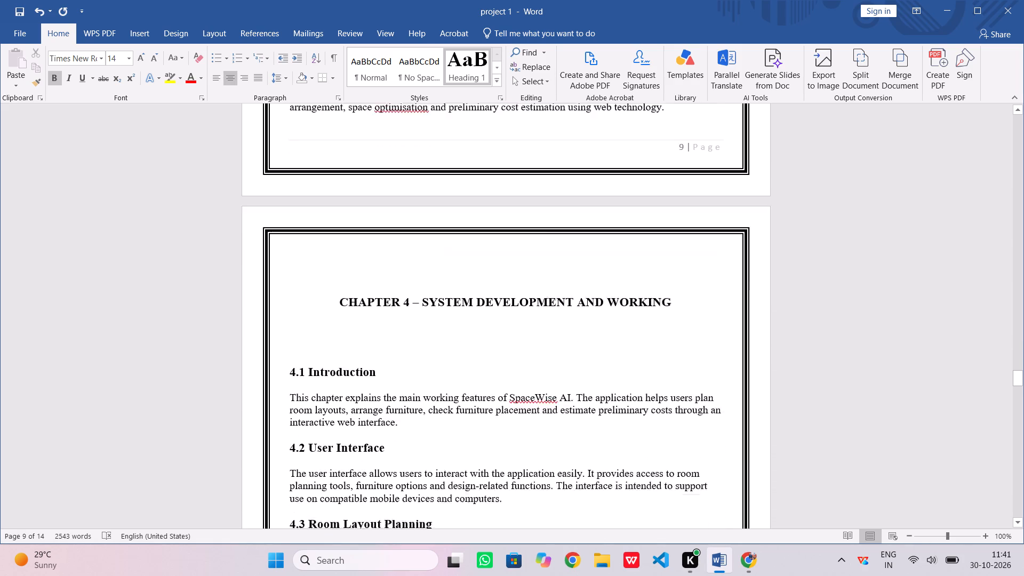
scroll(484, 354, down, 3)
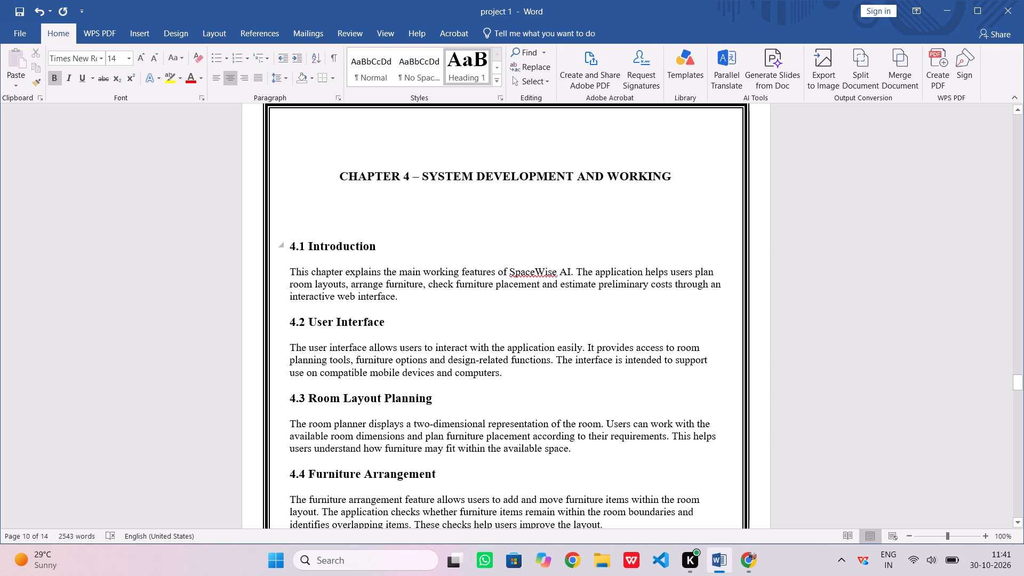
scroll(293, 246, down, 16)
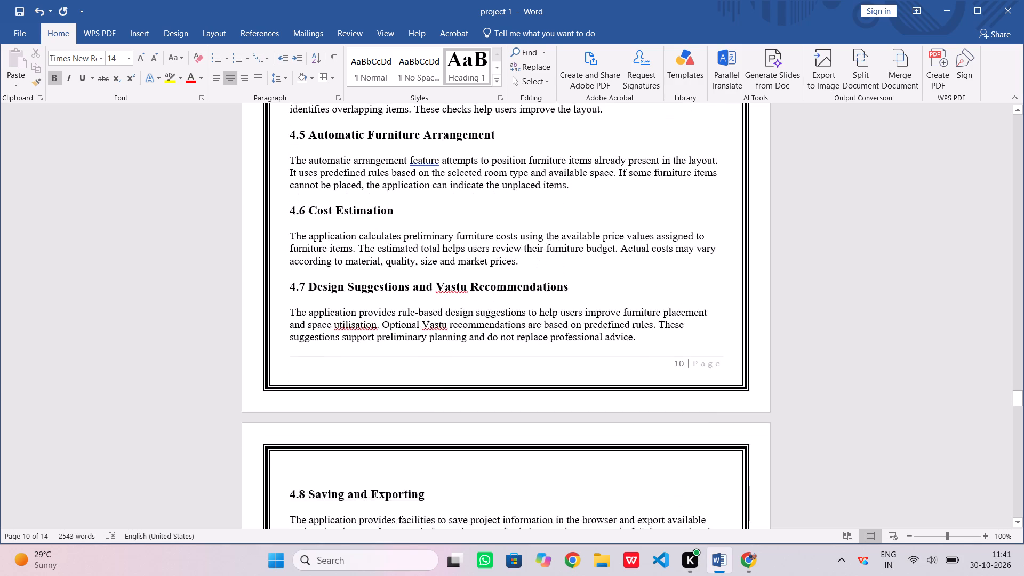
scroll(297, 254, down, 11)
scroll(297, 254, down, 13)
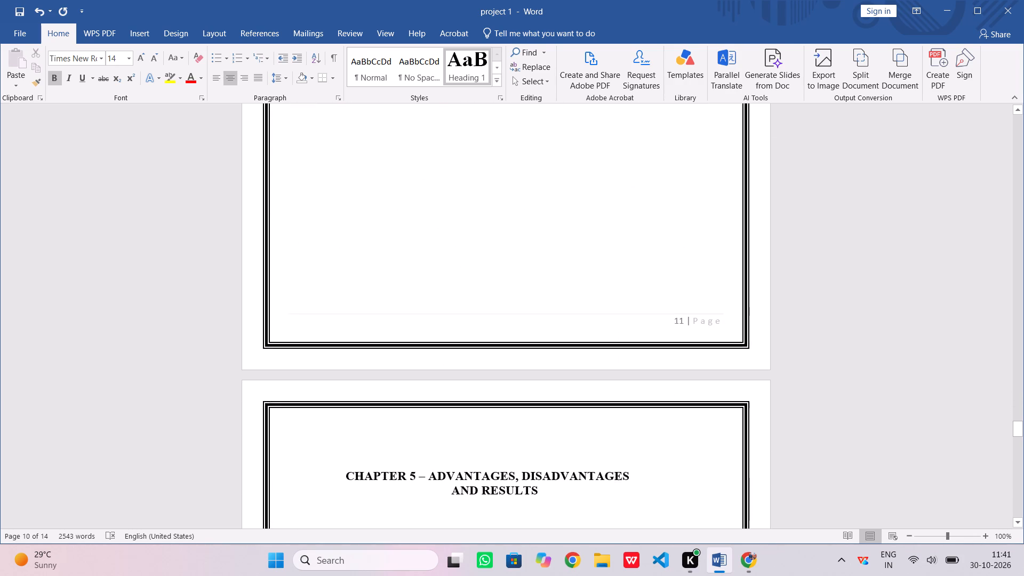
scroll(297, 254, down, 19)
scroll(297, 254, down, 2)
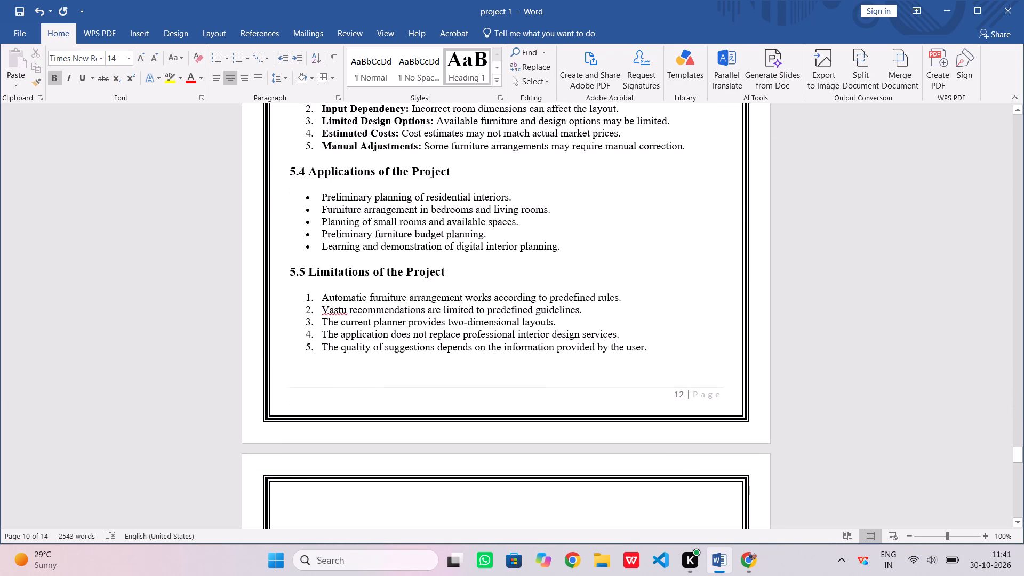
scroll(297, 254, down, 20)
scroll(297, 254, down, 6)
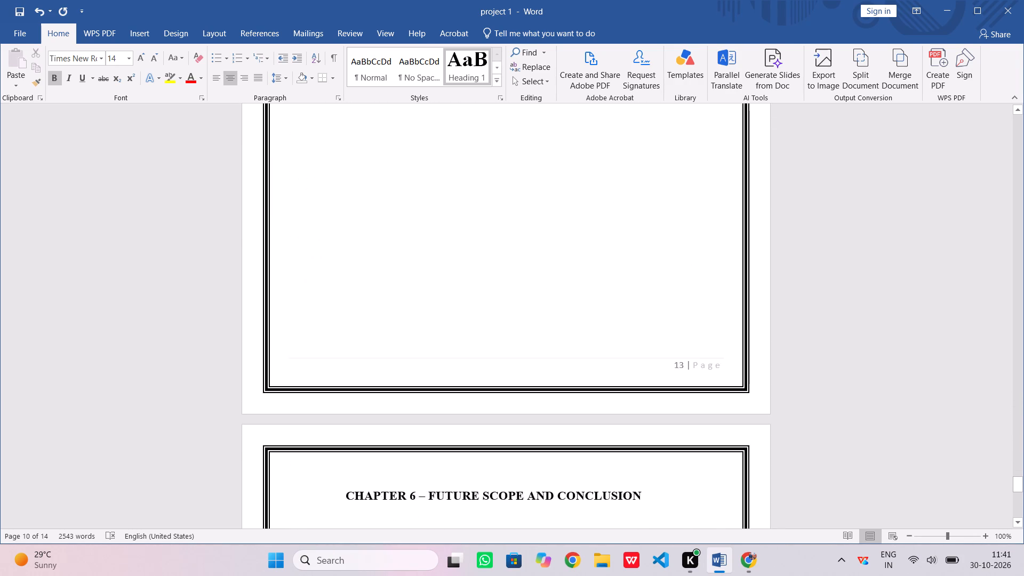
scroll(297, 254, down, 20)
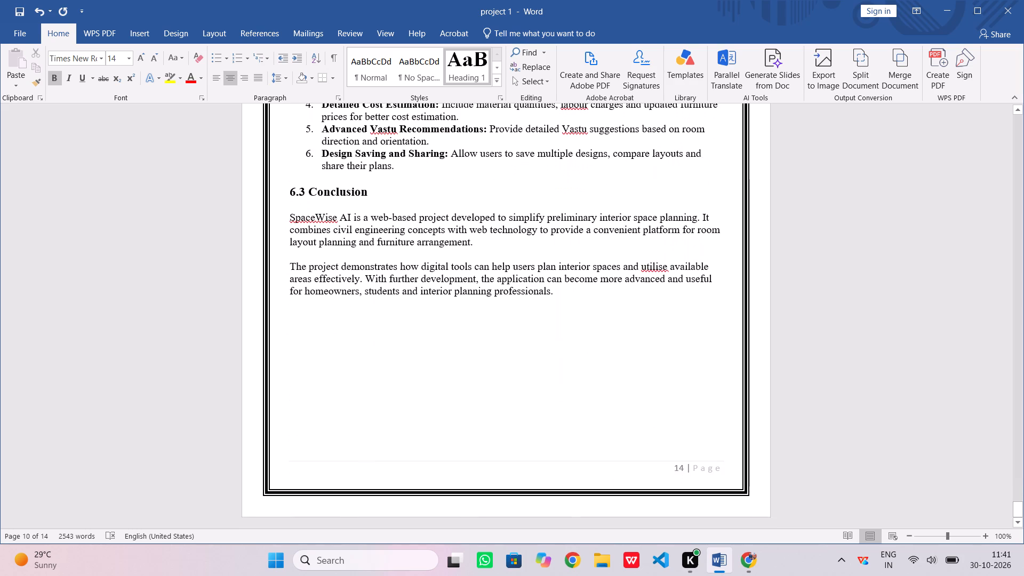
scroll(297, 254, down, 2)
scroll(297, 254, up, 7)
scroll(459, 220, up, 3)
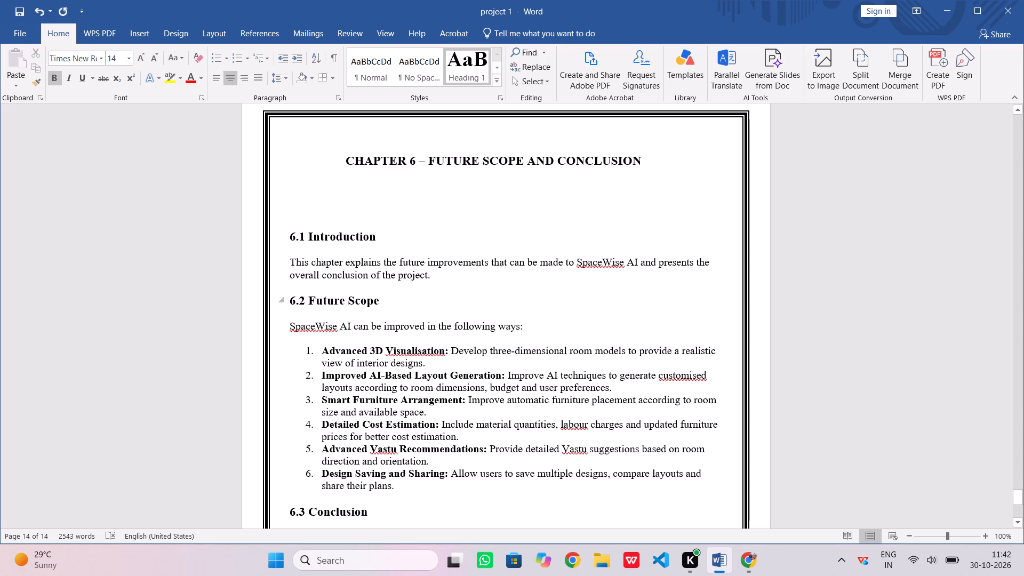
scroll(430, 436, up, 13)
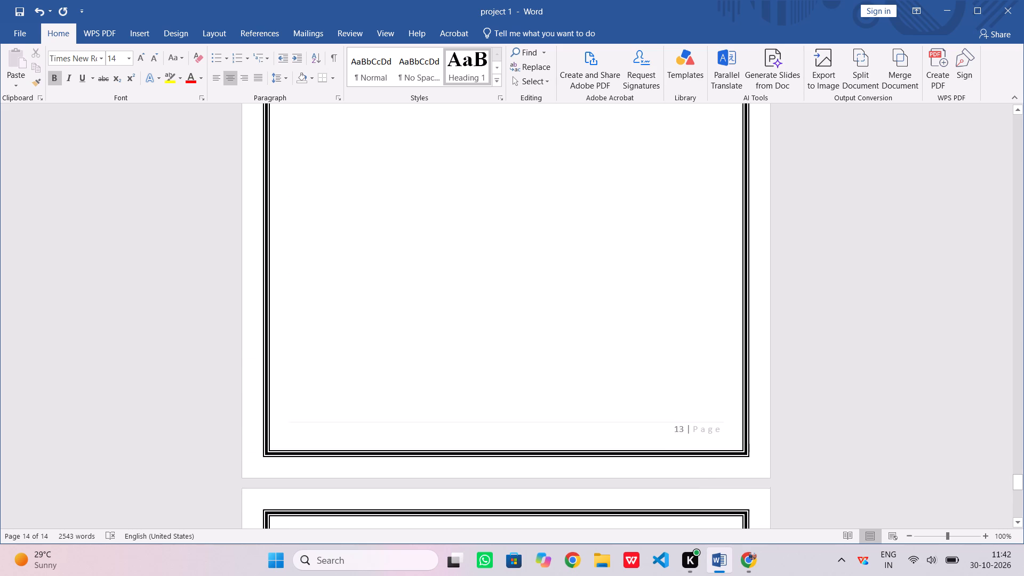
scroll(434, 434, up, 20)
scroll(434, 434, up, 1)
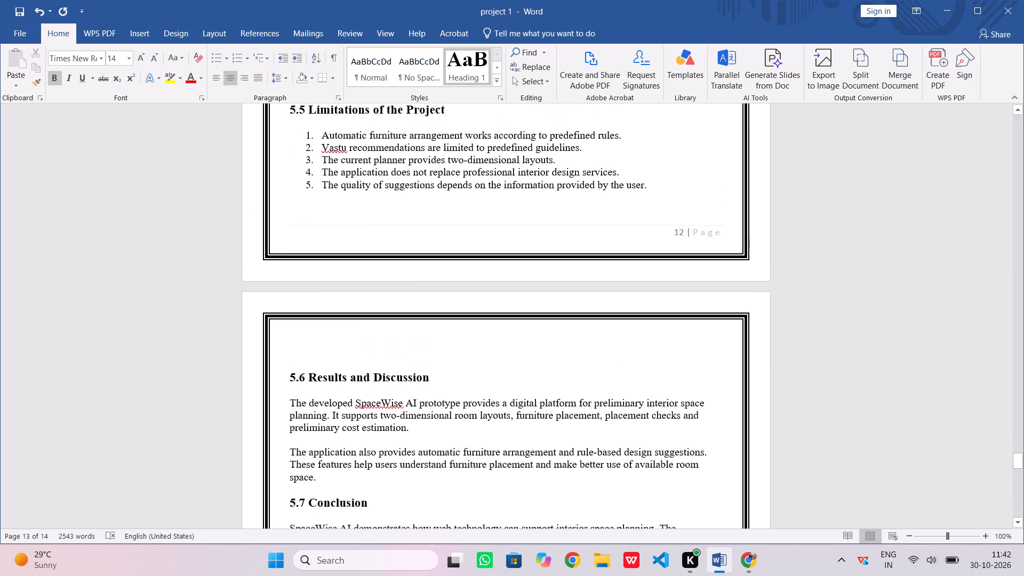
scroll(434, 434, up, 15)
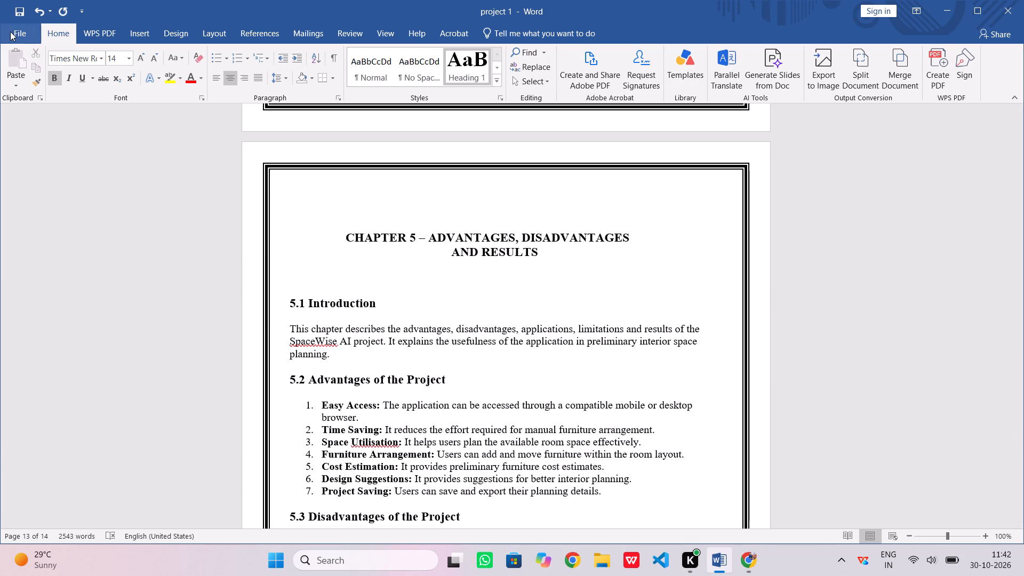
Save a copy of the report as a Word document named project 2 in the Downloads folder.
click(11, 33)
click(32, 203)
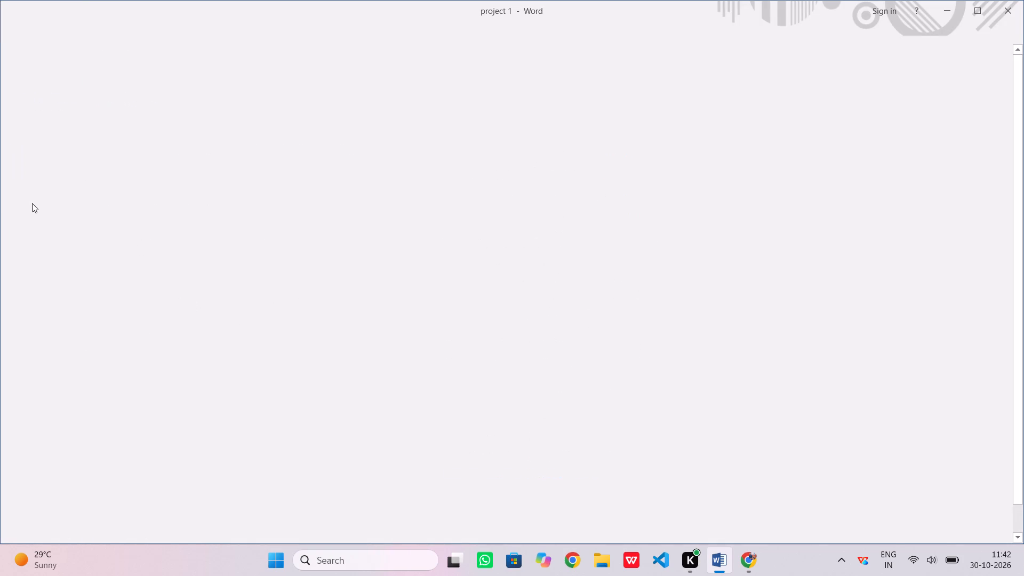
click(21, 27)
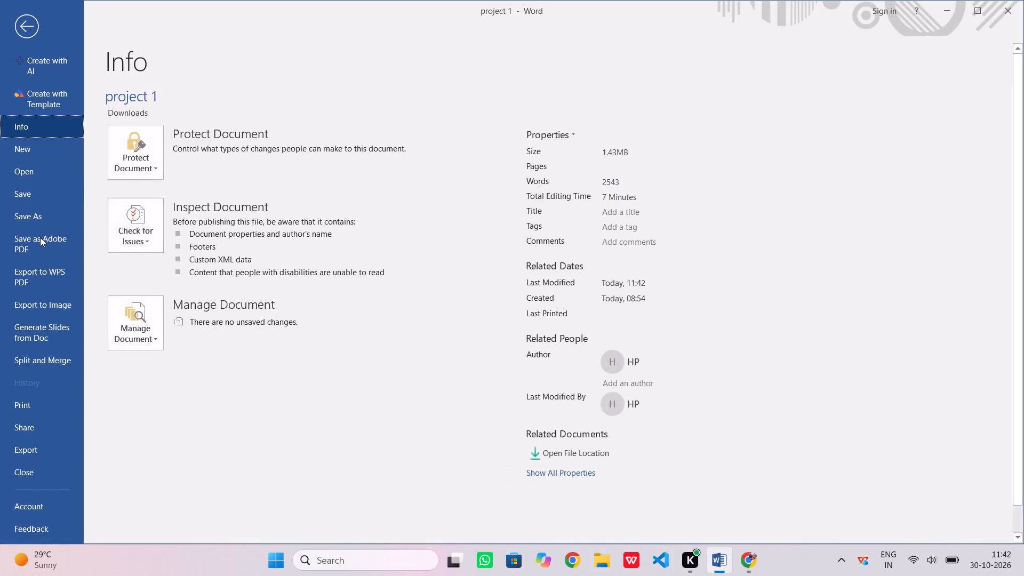
click(40, 217)
click(383, 194)
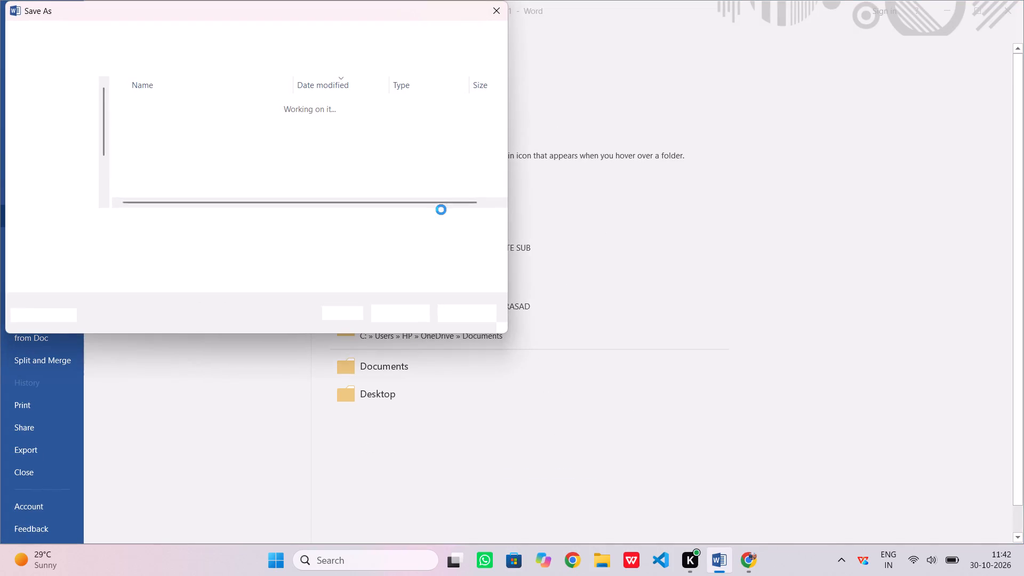
click(183, 228)
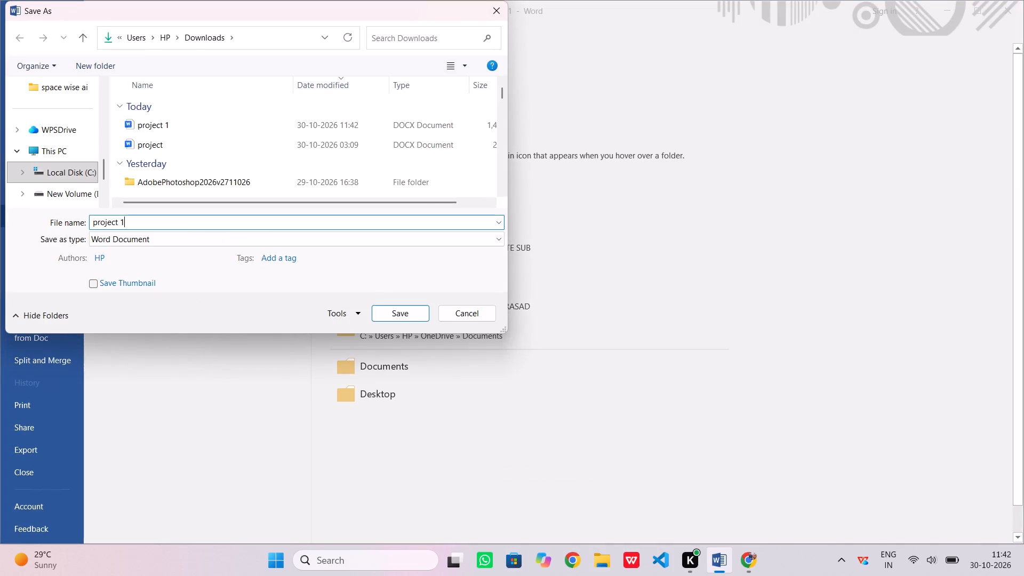
key(BackSpace)
key(2)
key(Return)
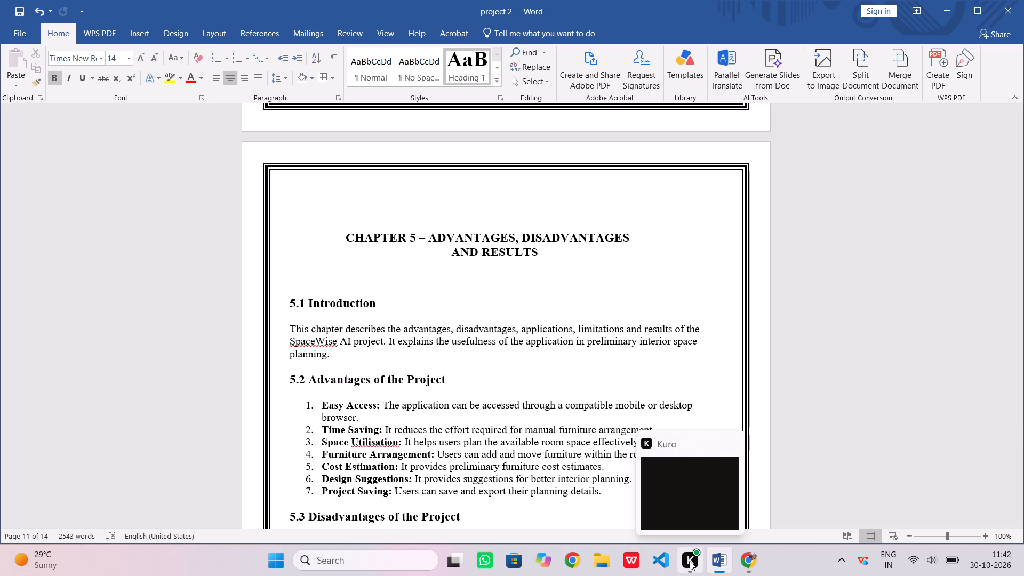
Switch to the Chrome browser window.
triple_click(752, 570)
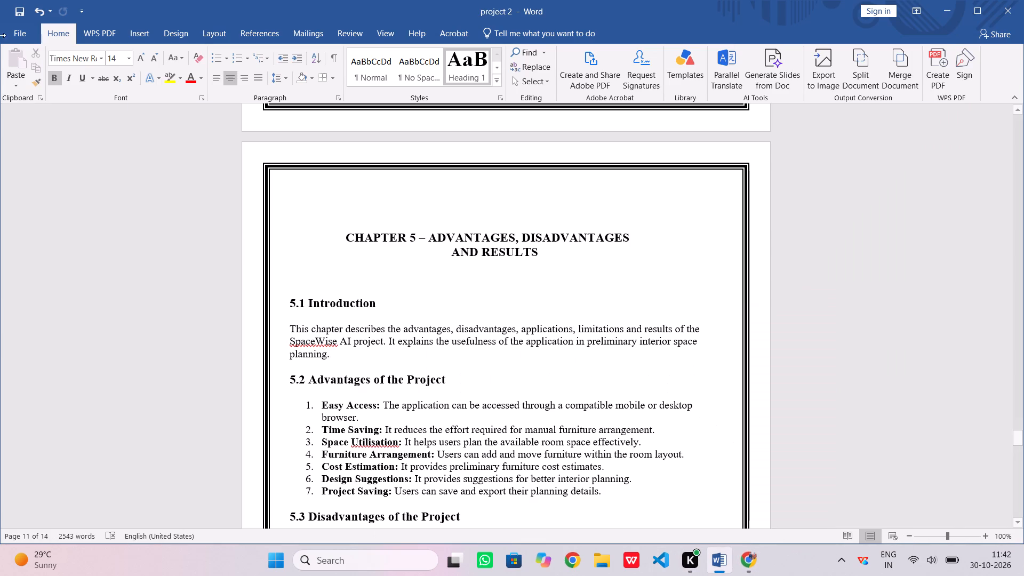
click(740, 561)
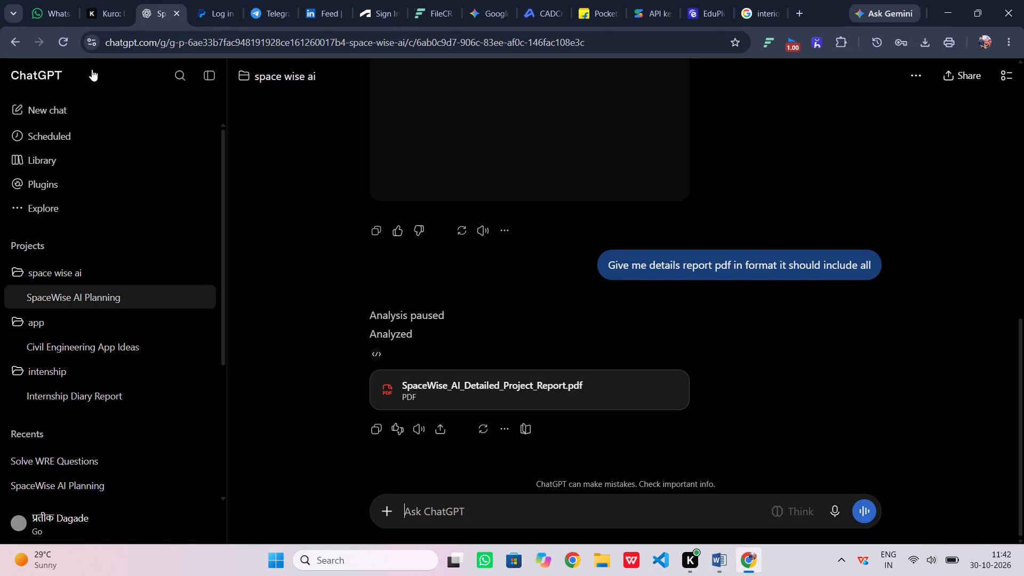
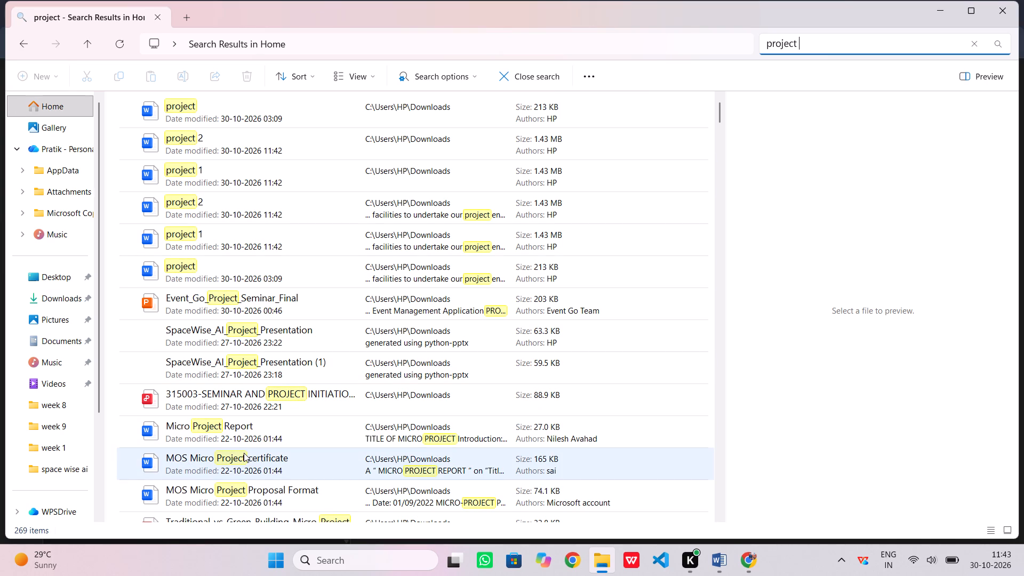
Preview the MOS Micro Project Proposal Format document from the project search results in File Explorer and examine its layout.
scroll(244, 453, down, 1)
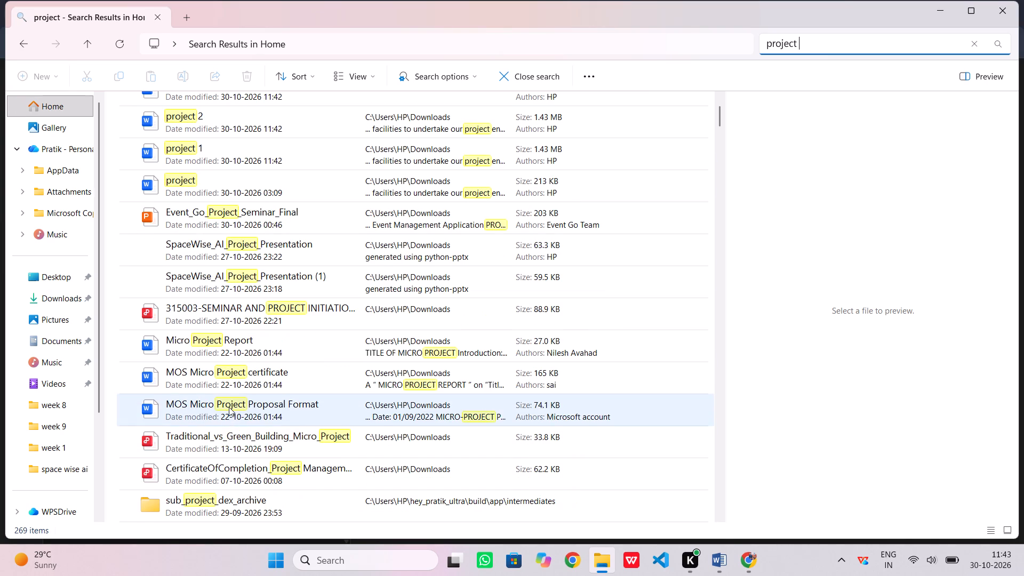
click(229, 407)
click(847, 333)
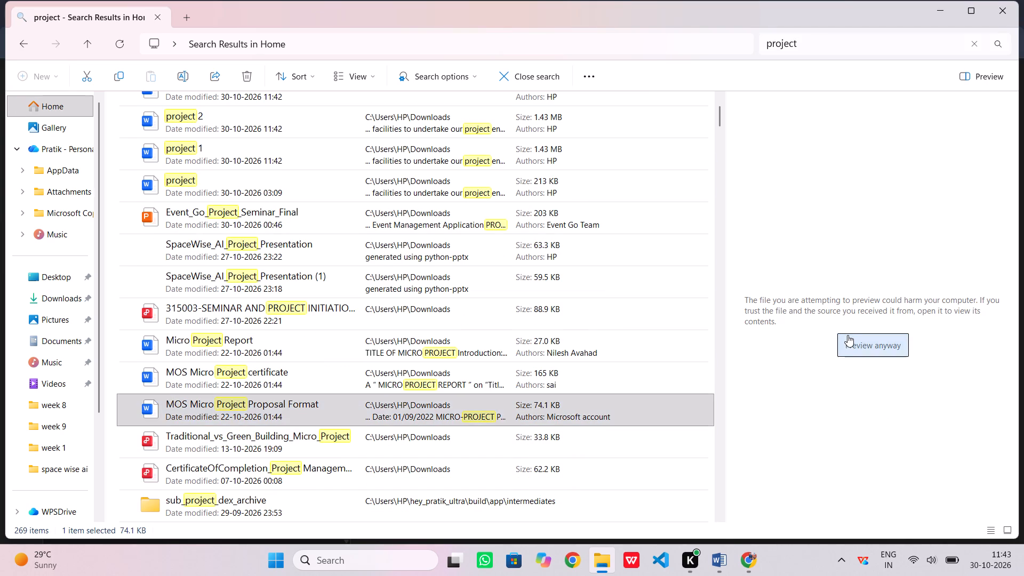
click(848, 335)
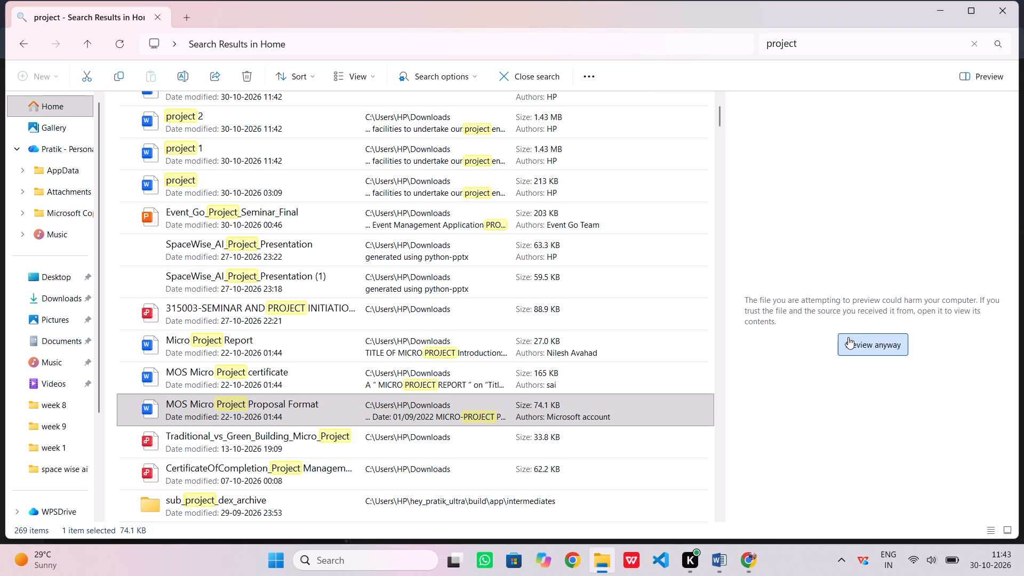
click(850, 353)
double_click(850, 353)
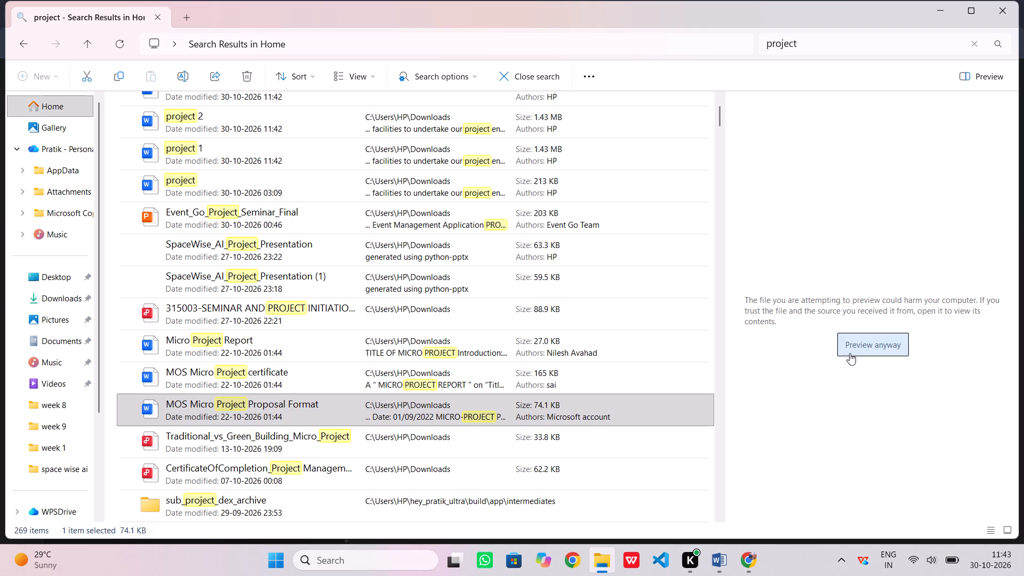
click(850, 344)
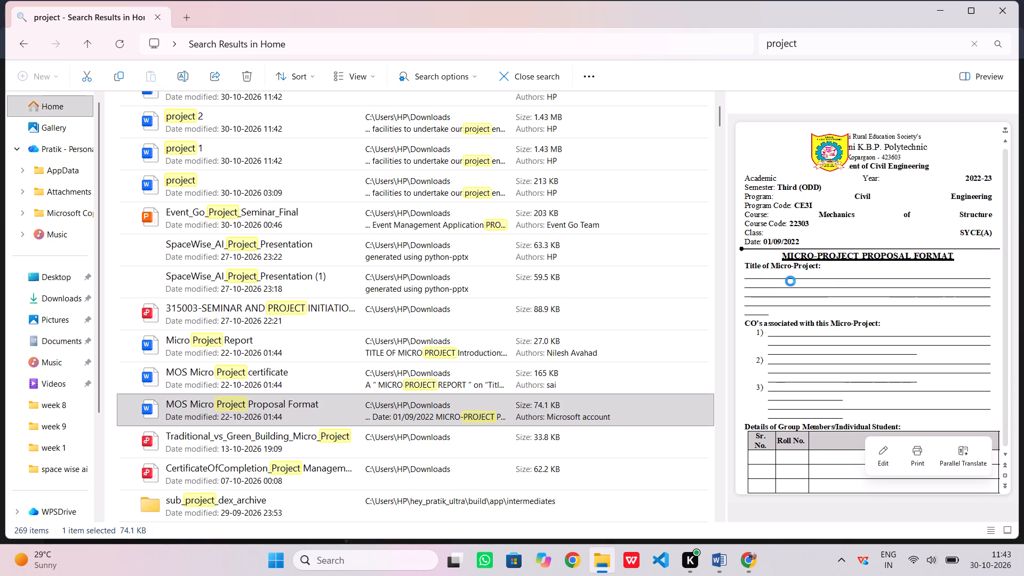
scroll(769, 406, down, 3)
Preview the MOS Micro Project certificate document from the search results.
double_click(239, 382)
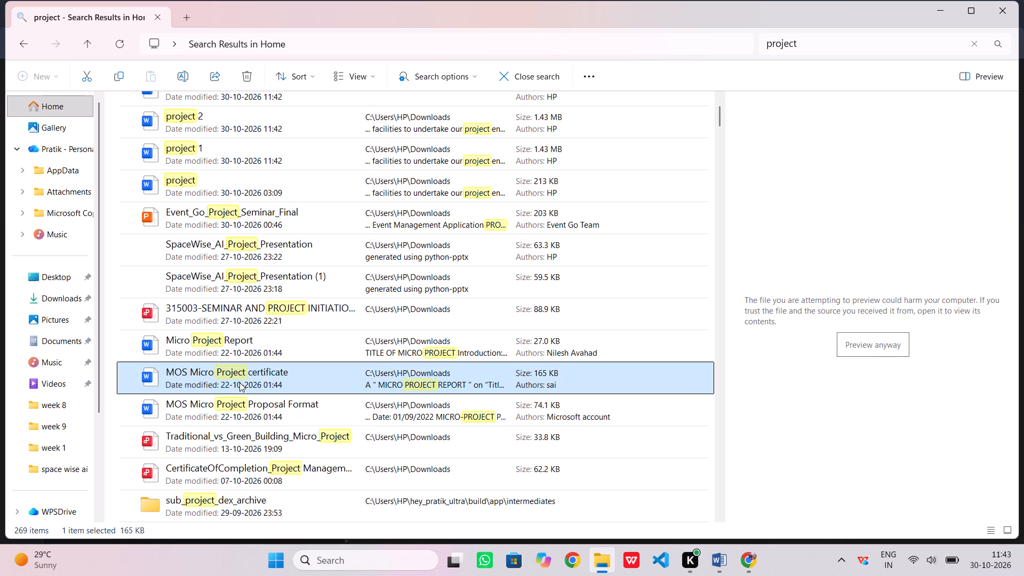
click(873, 345)
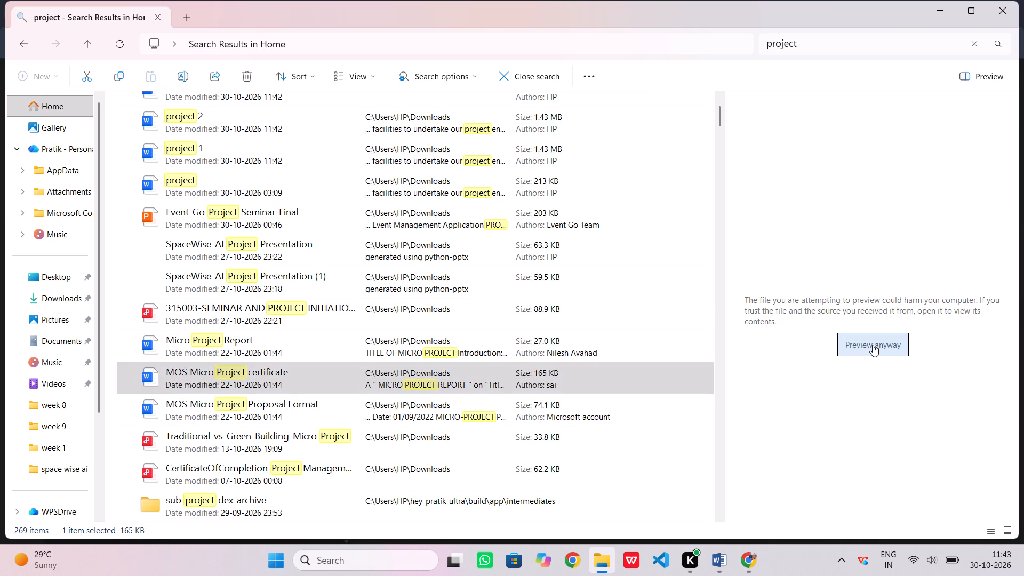
triple_click(873, 345)
Open the MOS Micro Project certificate document from the project search results in WPS Office.
double_click(326, 375)
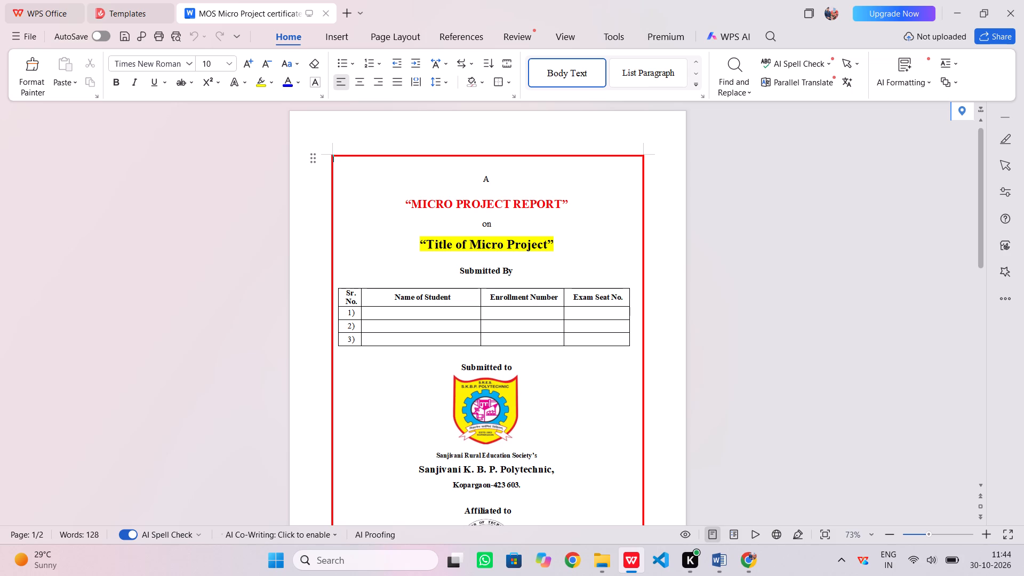
Delete the word MICRO from the red “MICRO PROJECT REPORT” heading on the cover page.
click(451, 202)
key(BackSpace)
key(BackSpace)
key(BackSpace)
key(BackSpace)
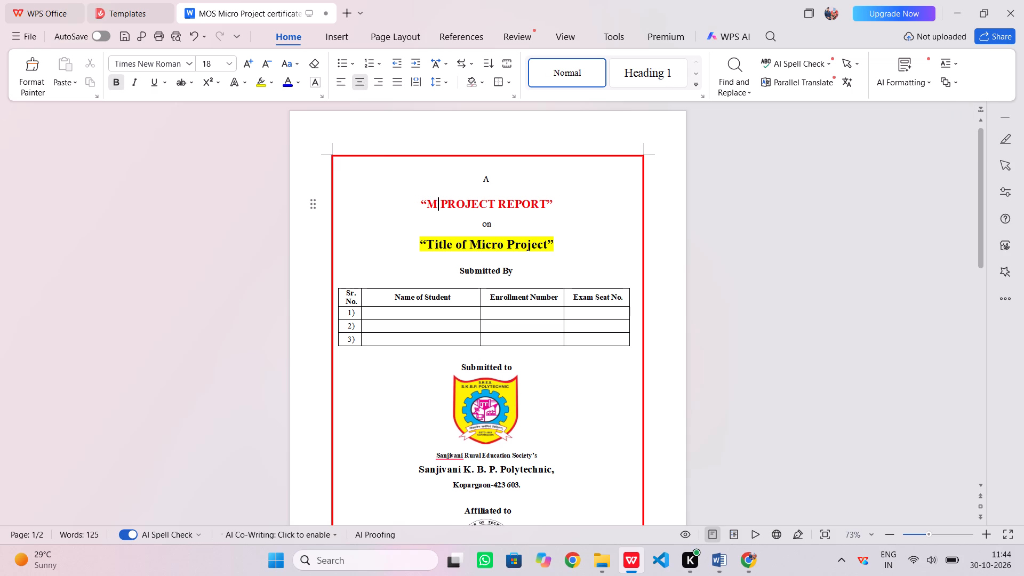
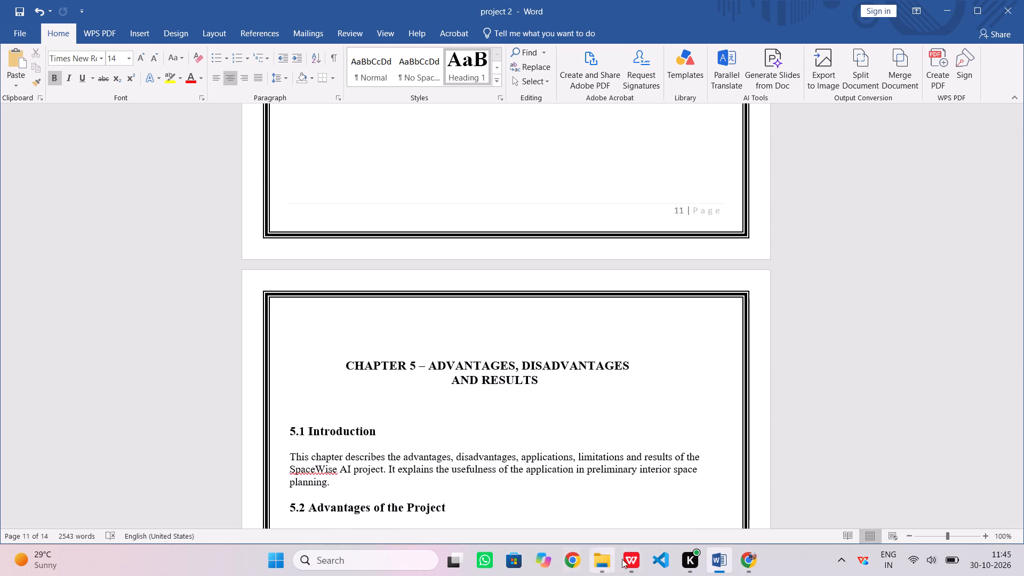
click(631, 559)
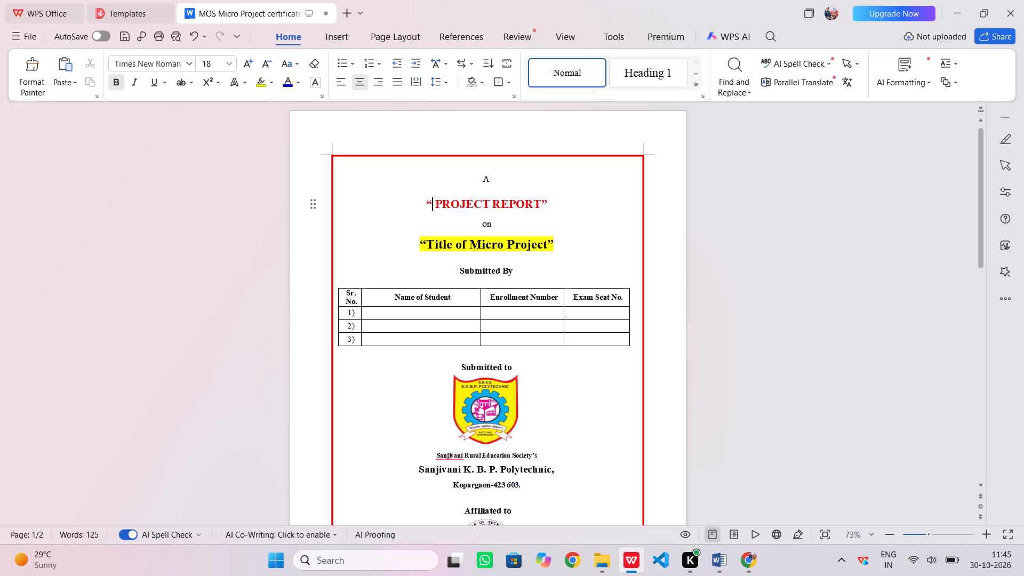
click(546, 243)
key(BackSpace)
key(BackSpace)
key(BackSpace)
key(BackSpace)
key(BackSpace)
key(BackSpace)
key(BackSpace)
key(BackSpace)
key(BackSpace)
key(BackSpace)
key(BackSpace)
key(BackSpace)
key(BackSpace)
key(BackSpace)
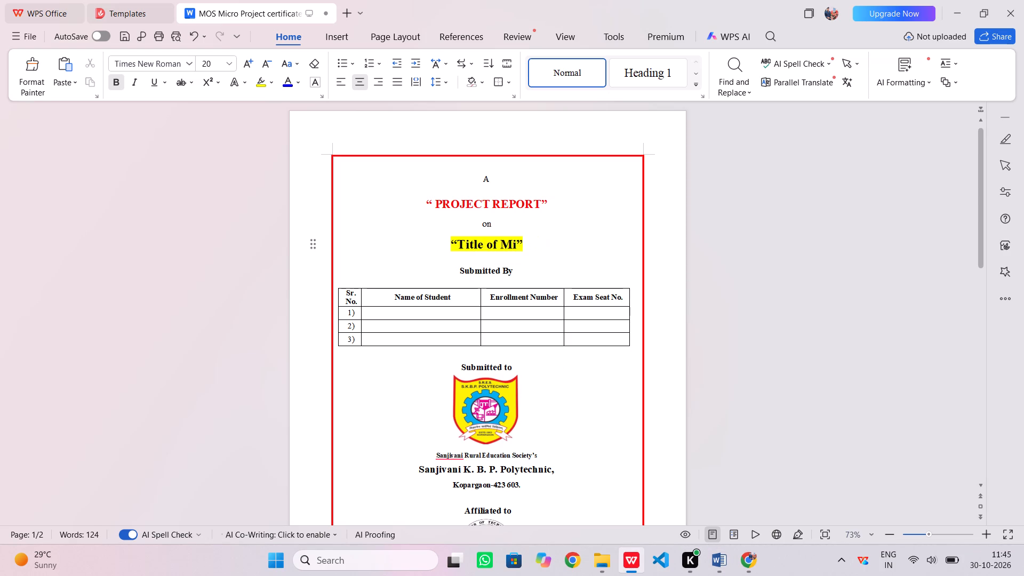
key(BackSpace)
key(BackSpace)
key(BackSpace)
key(BackSpace)
key(BackSpace)
key(BackSpace)
key(BackSpace)
key(BackSpace)
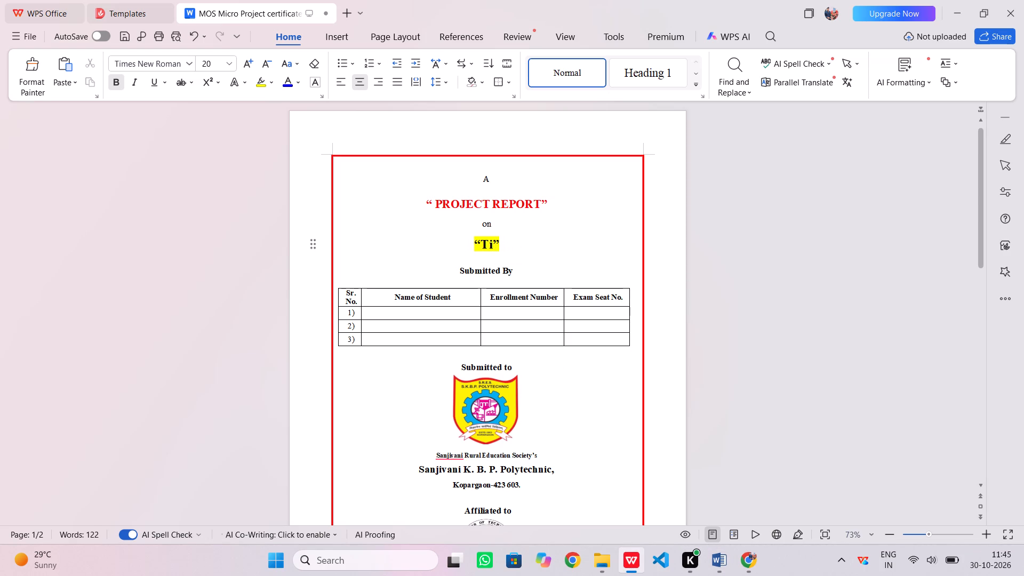
key(BackSpace)
key(BackSpace)
key(ctrl+v)
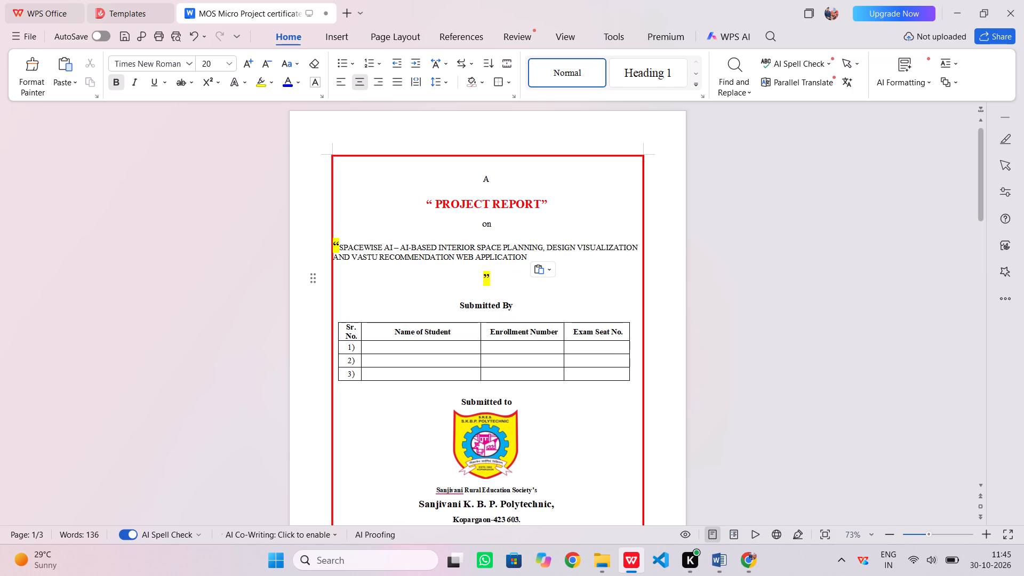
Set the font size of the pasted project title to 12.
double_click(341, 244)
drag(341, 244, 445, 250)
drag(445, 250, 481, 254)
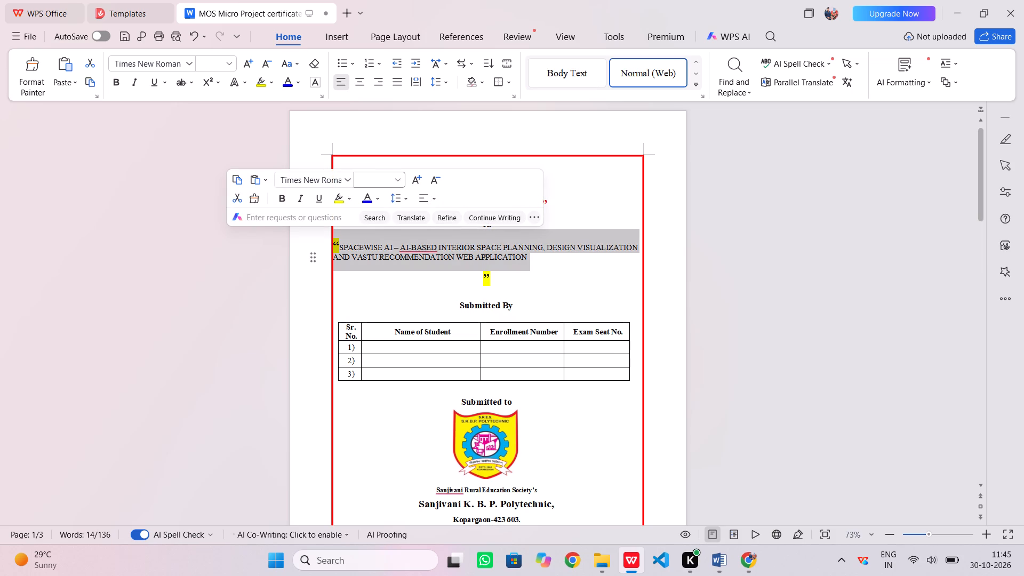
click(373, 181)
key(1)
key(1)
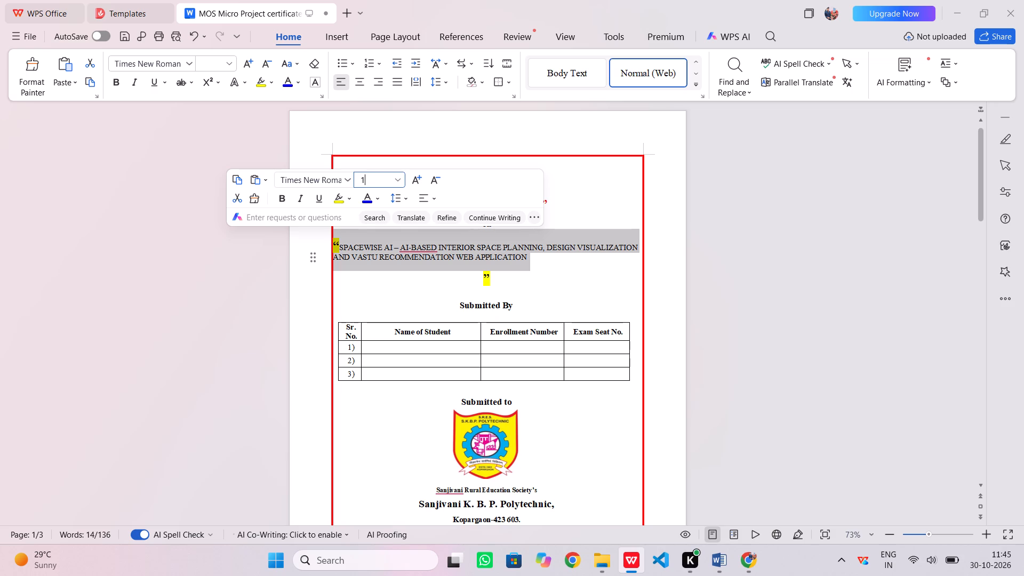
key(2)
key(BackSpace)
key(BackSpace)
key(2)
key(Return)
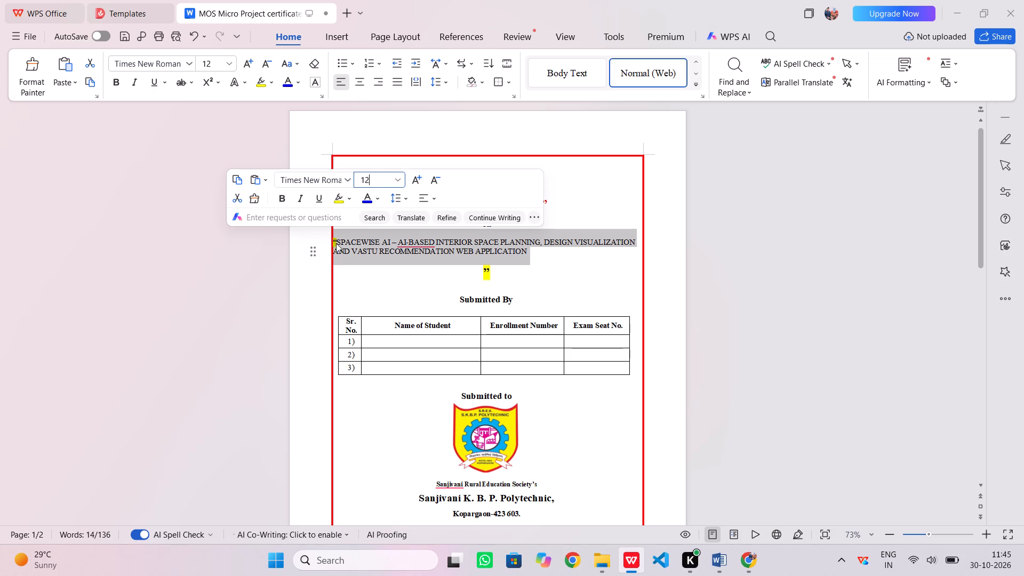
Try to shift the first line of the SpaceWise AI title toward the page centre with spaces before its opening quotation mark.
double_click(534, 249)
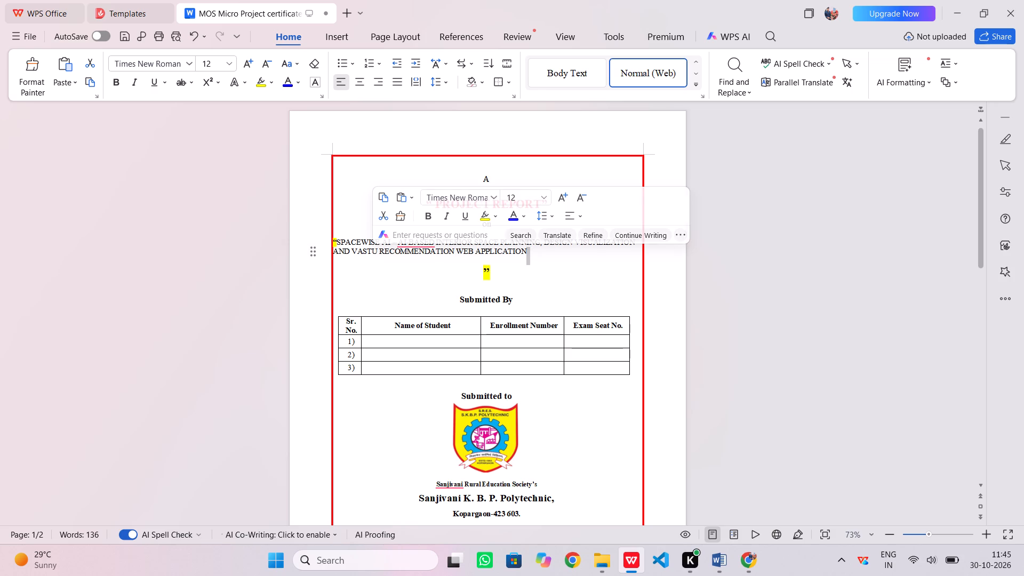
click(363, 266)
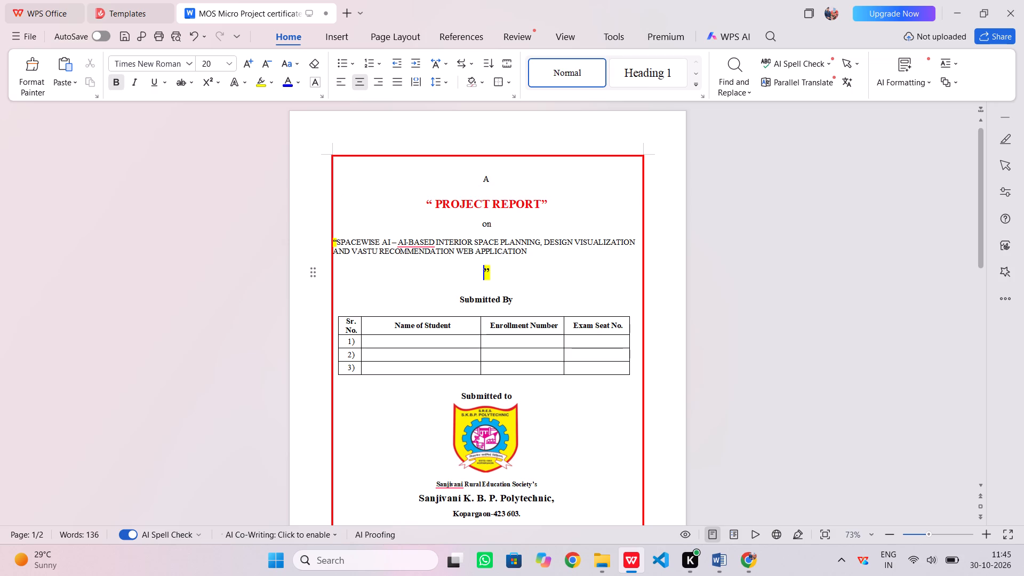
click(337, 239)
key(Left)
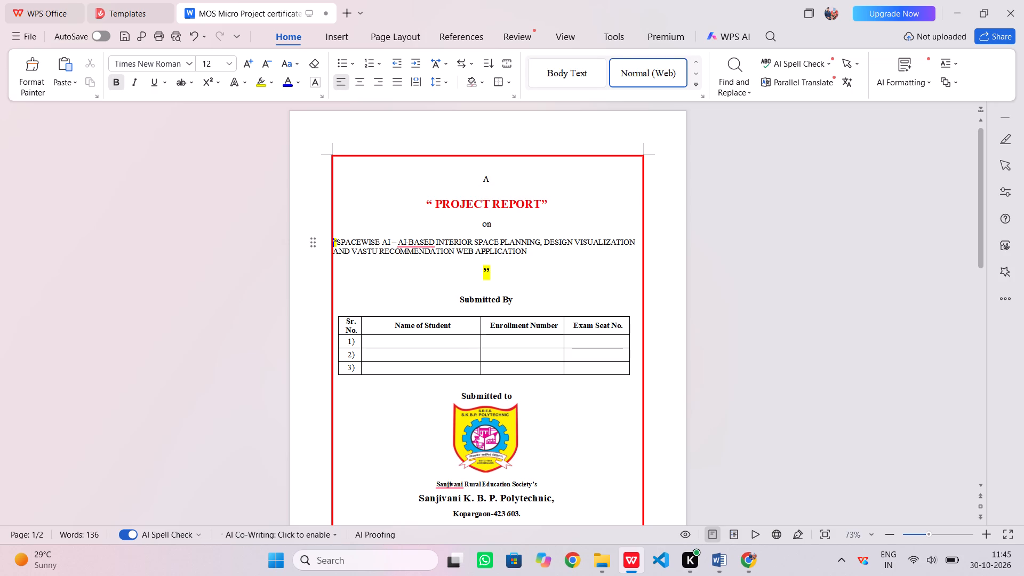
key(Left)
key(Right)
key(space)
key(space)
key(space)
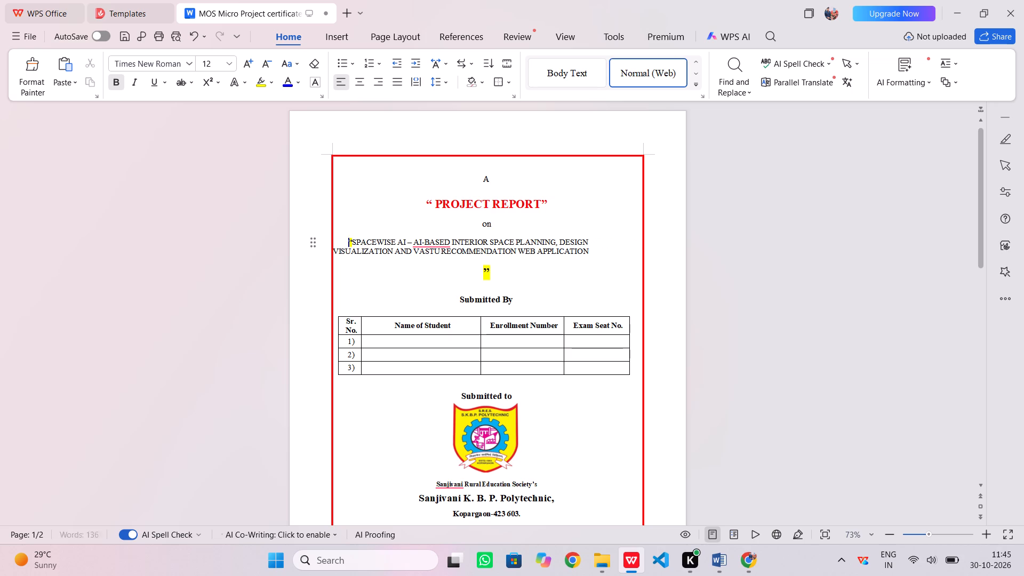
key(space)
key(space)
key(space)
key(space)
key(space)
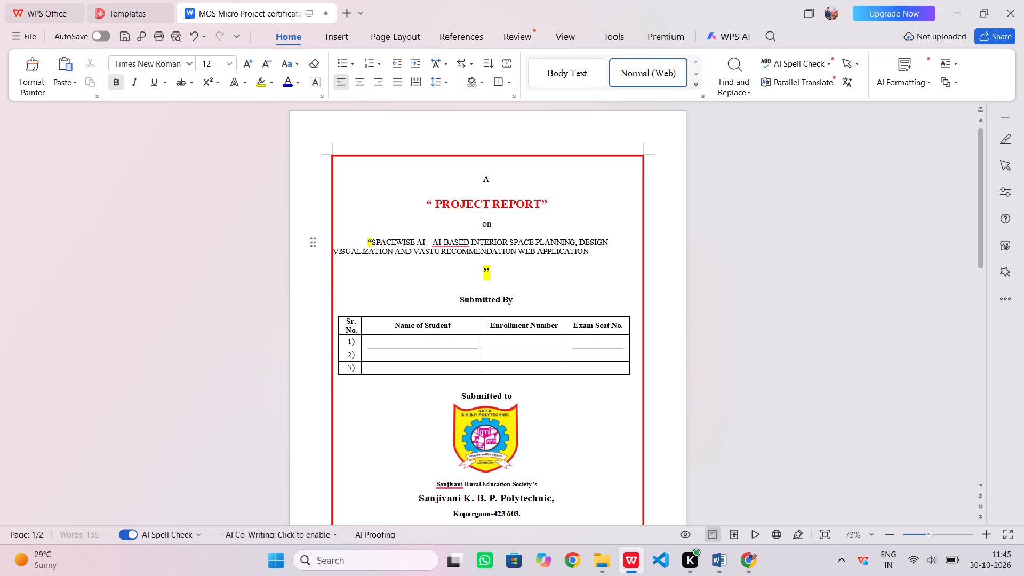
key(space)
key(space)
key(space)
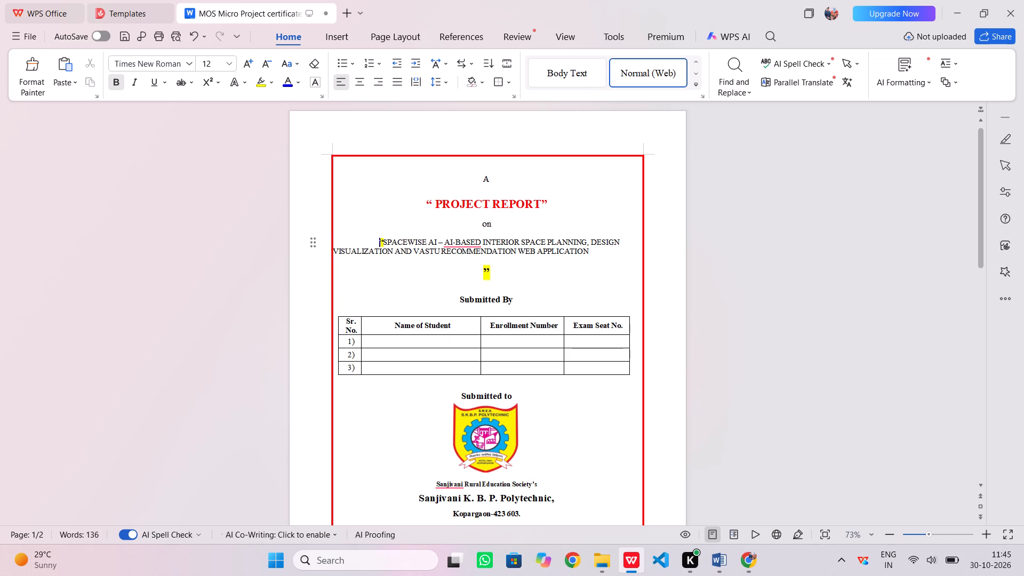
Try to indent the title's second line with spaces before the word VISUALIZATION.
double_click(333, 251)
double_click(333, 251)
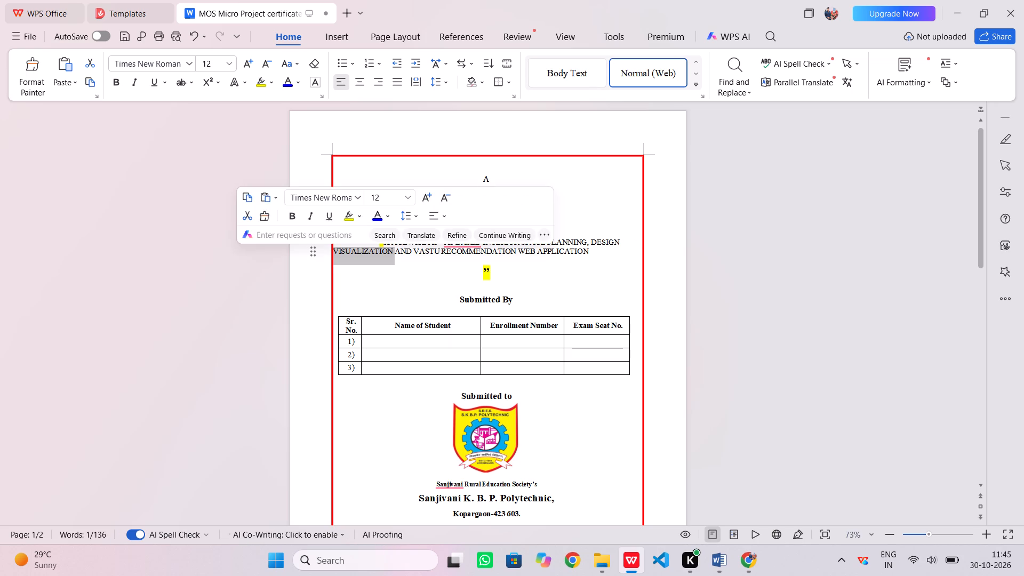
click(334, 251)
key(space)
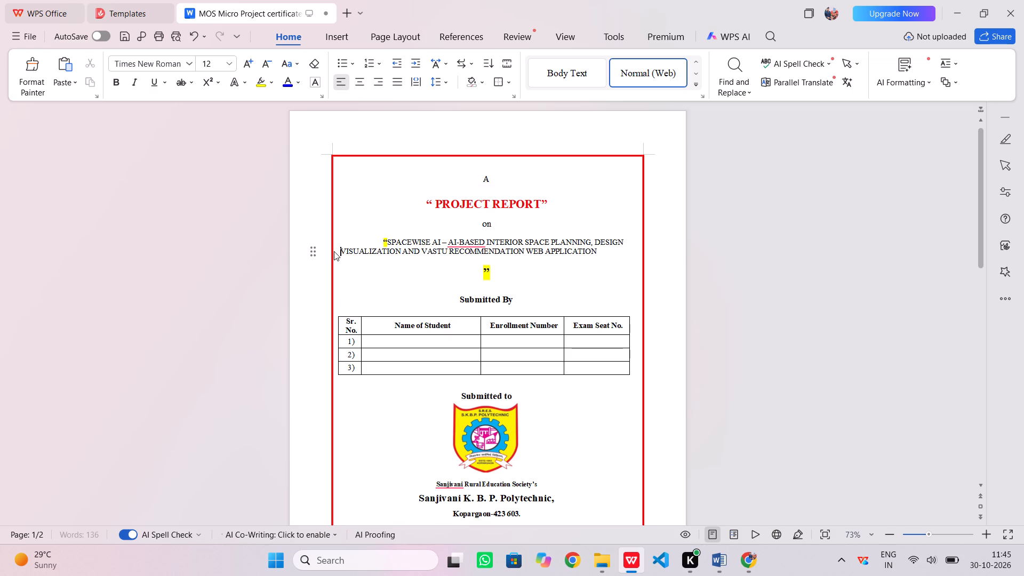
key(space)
Remove the padding spaces from the project title and insert three spaces before its opening quotation mark.
click(390, 247)
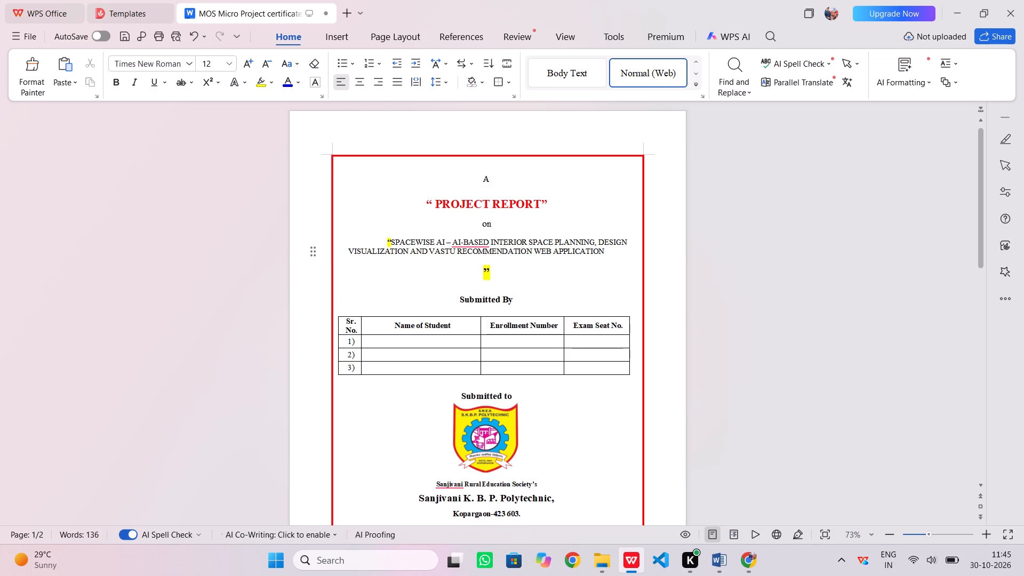
click(387, 238)
key(BackSpace)
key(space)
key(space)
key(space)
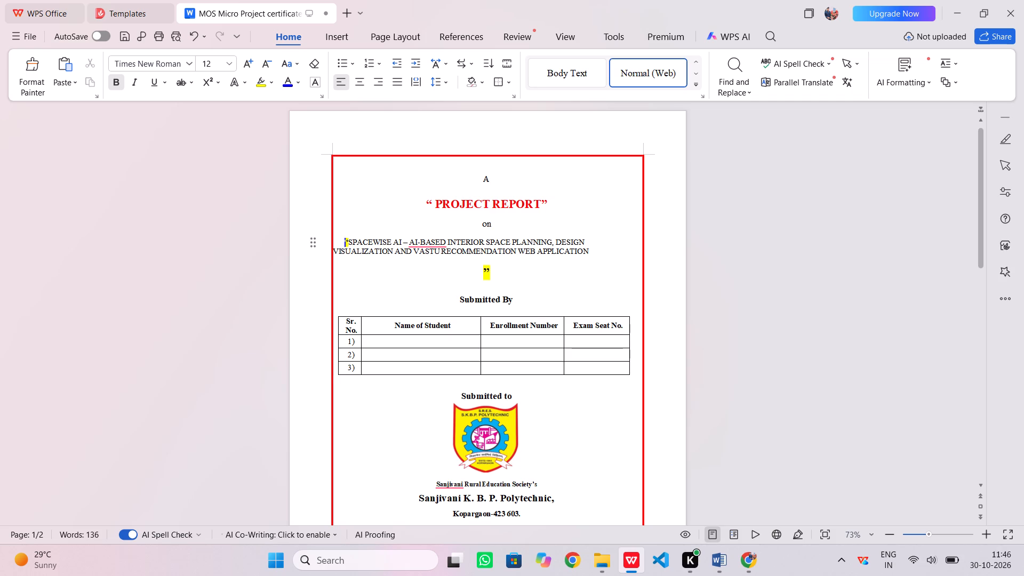
Centre-align the two-line SpaceWise AI project title on the cover page.
drag(343, 237, 594, 253)
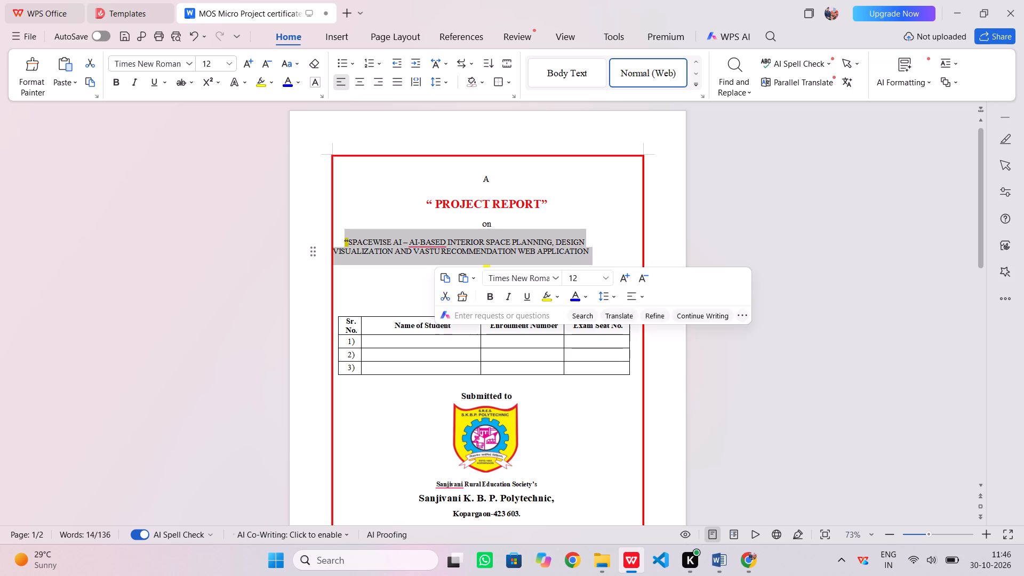
click(361, 82)
Set the font size of the project title and its surrounding quotation marks to 14.
double_click(360, 229)
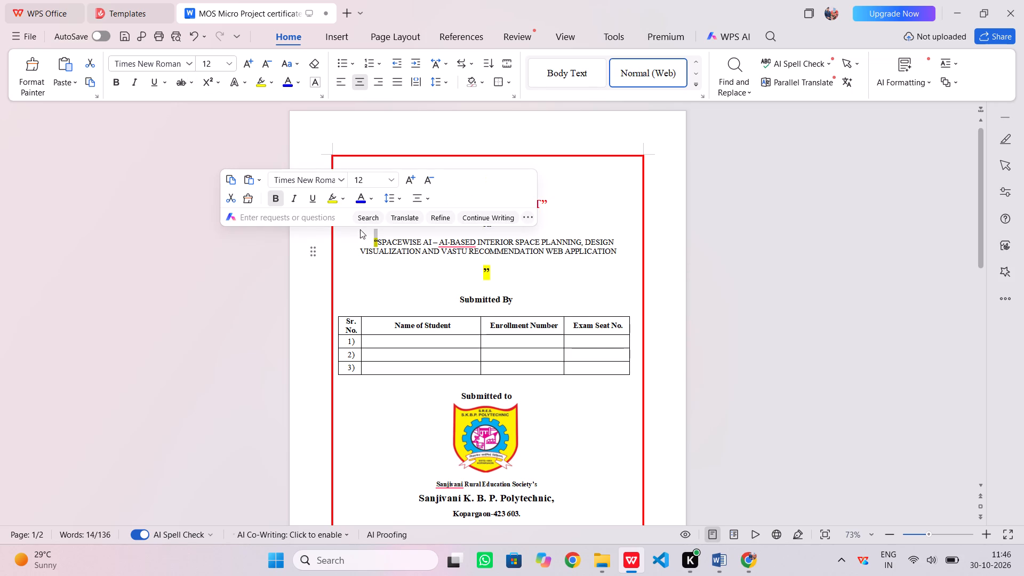
double_click(353, 236)
click(360, 242)
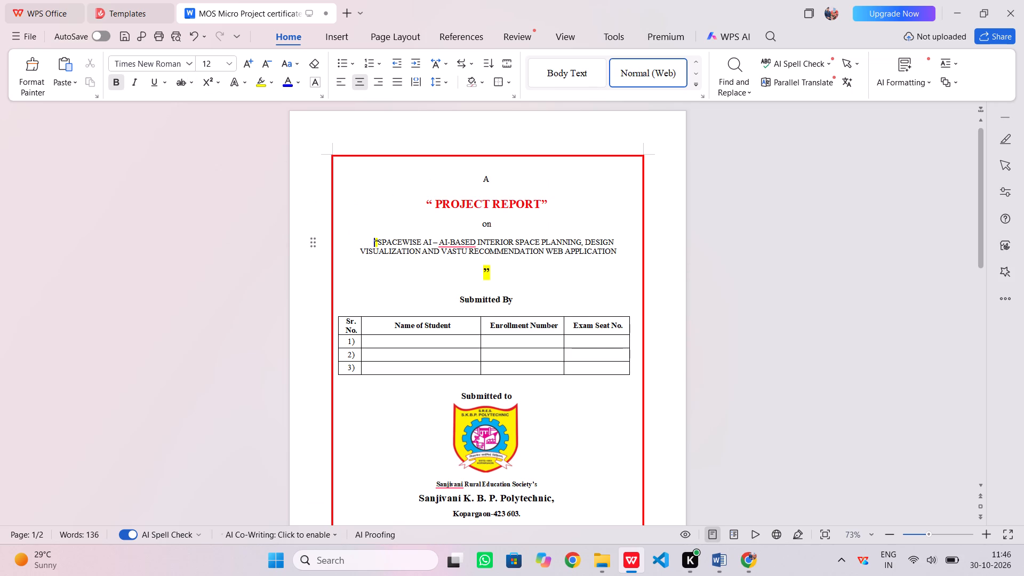
drag(372, 239, 539, 246)
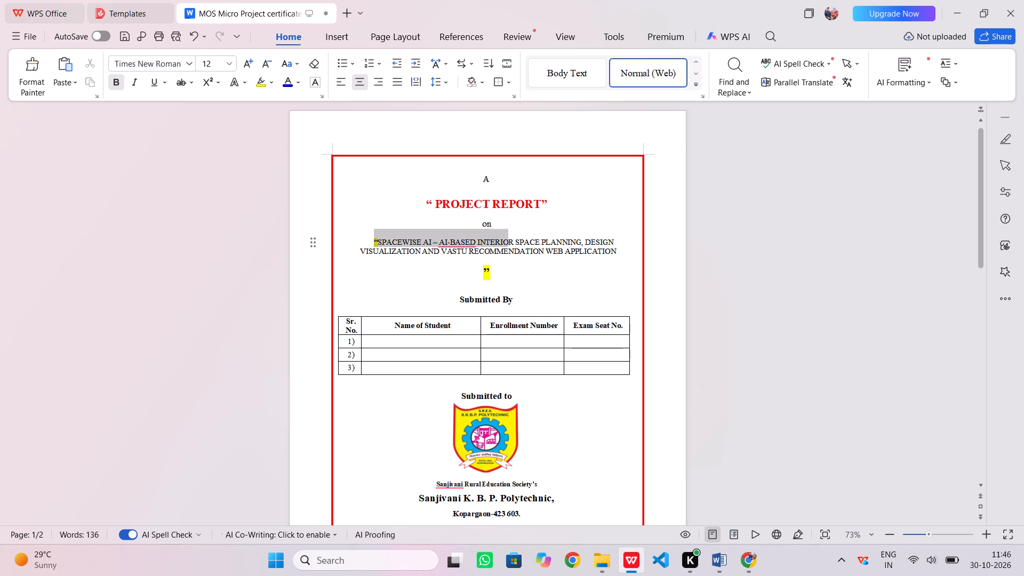
drag(539, 246, 619, 269)
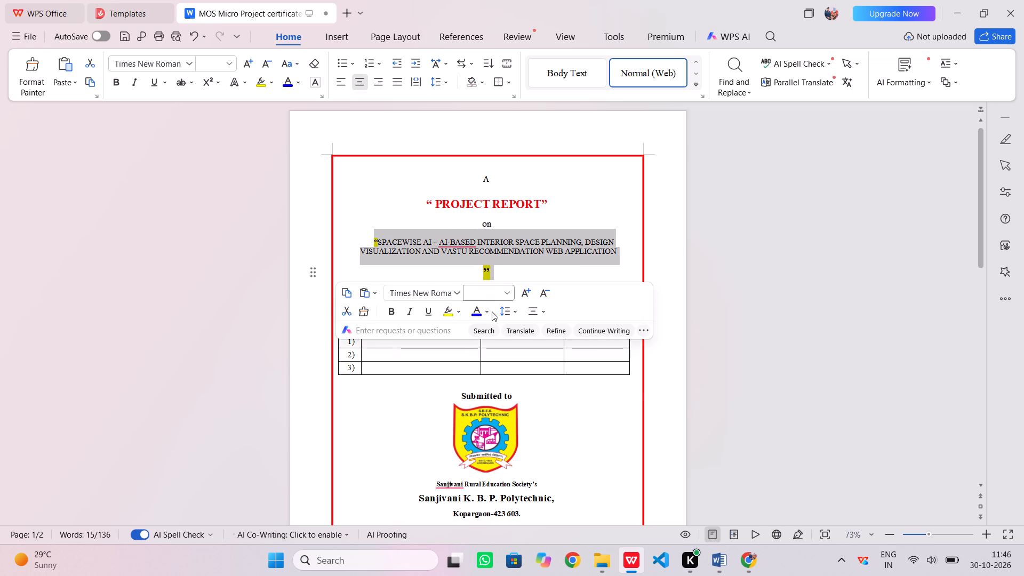
double_click(471, 287)
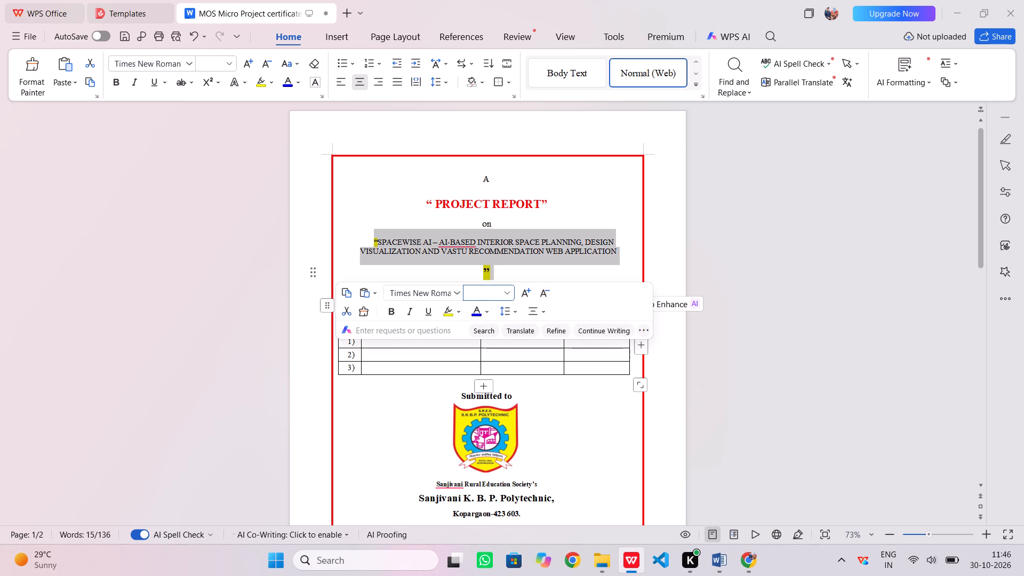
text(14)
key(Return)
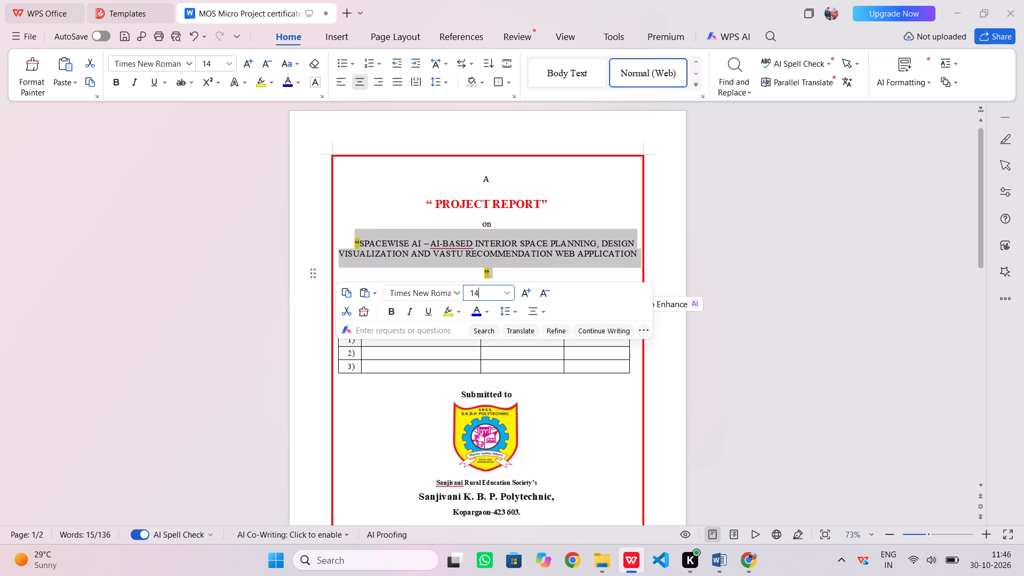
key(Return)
Highlight the whole project title in yellow.
click(362, 188)
drag(354, 244, 393, 251)
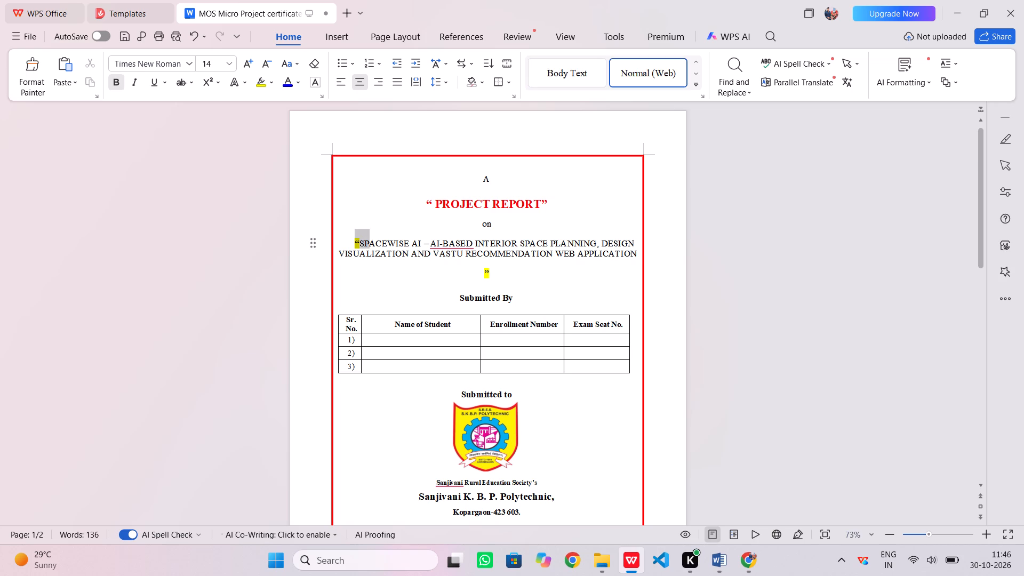
drag(393, 251, 540, 279)
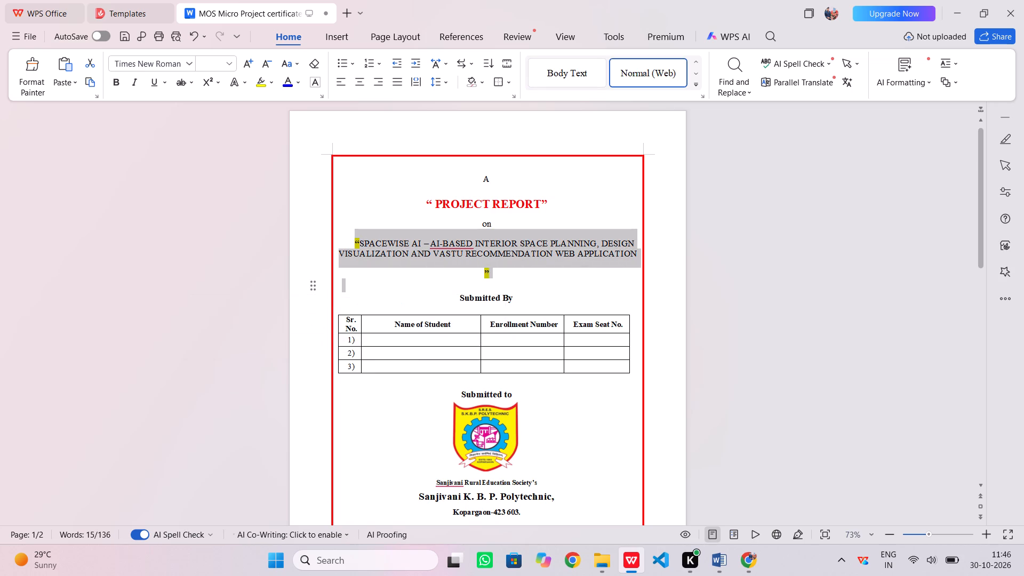
click(261, 81)
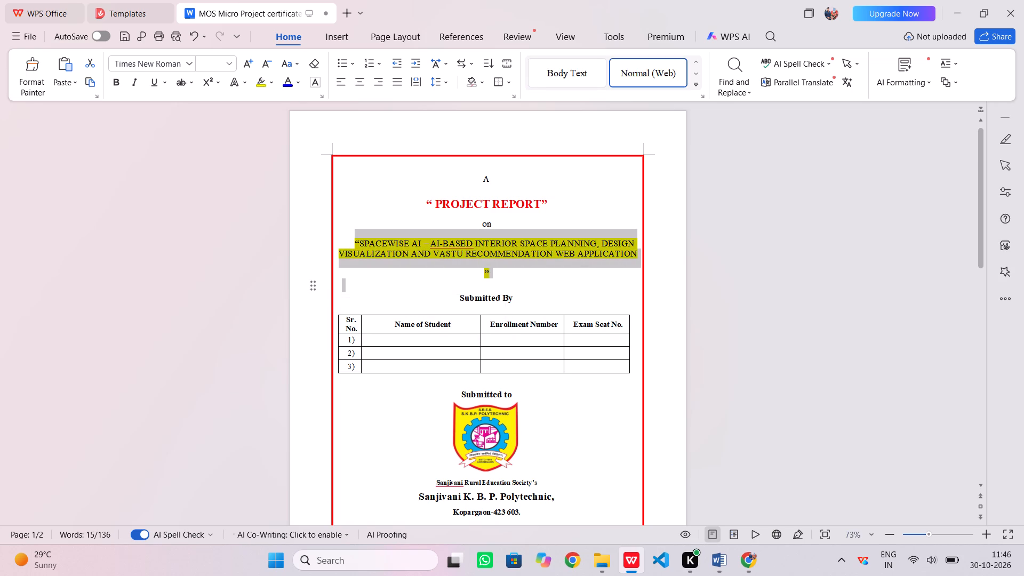
click(436, 288)
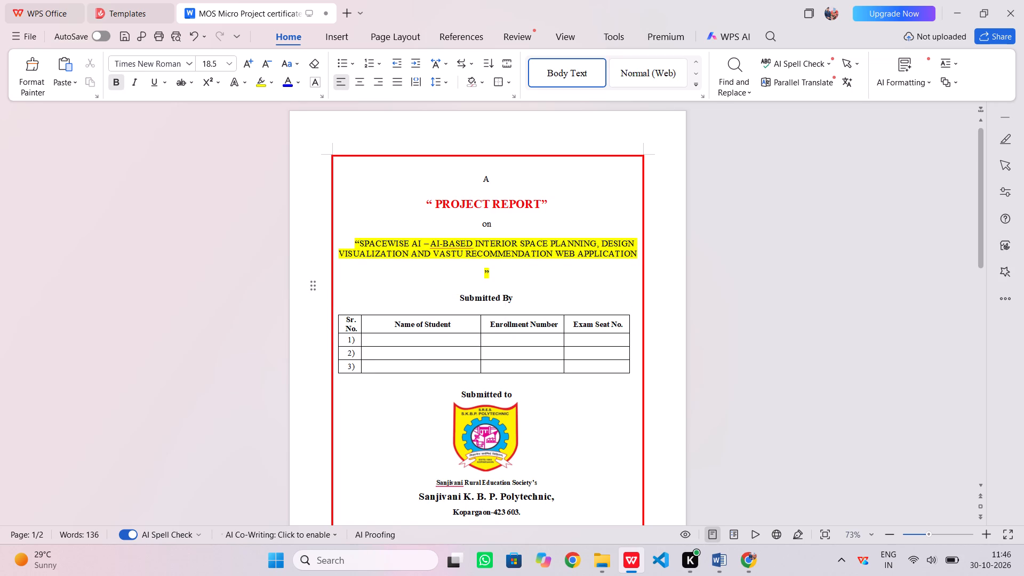
Delete the closing and opening quotation marks around the project title.
click(494, 275)
key(BackSpace)
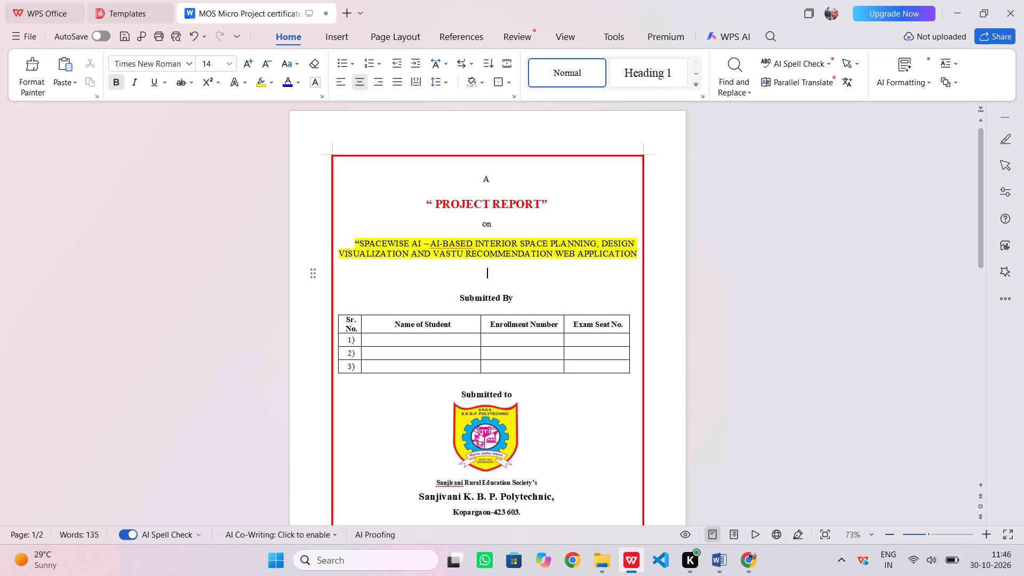
click(359, 241)
key(BackSpace)
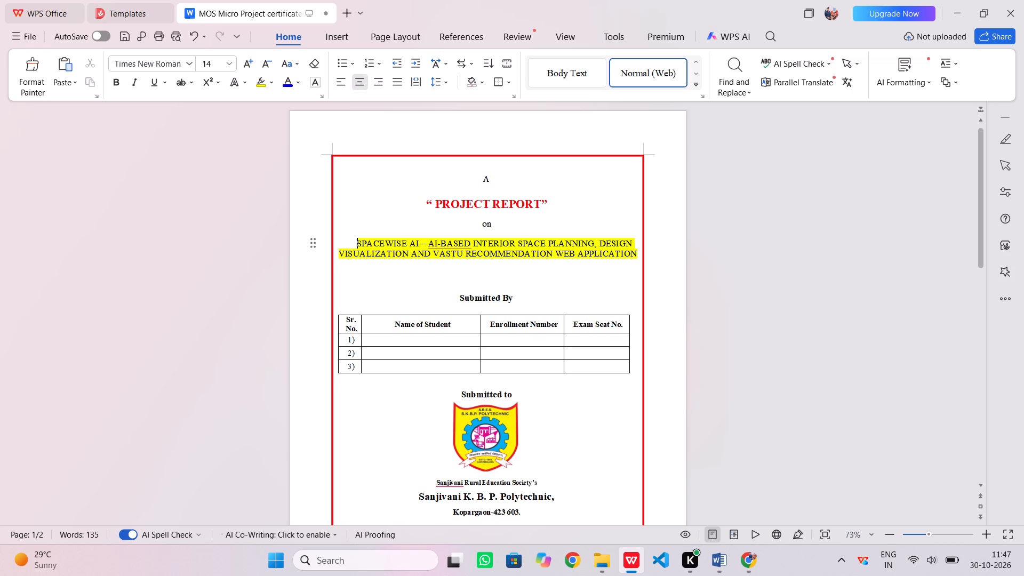
Enter the student's full name in row 1 of the cover page's student table.
click(407, 343)
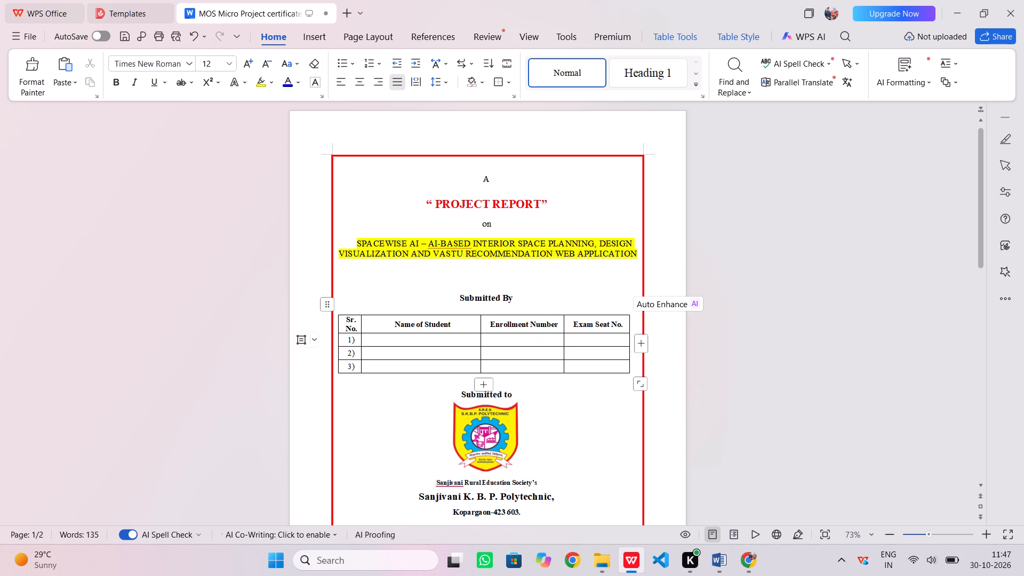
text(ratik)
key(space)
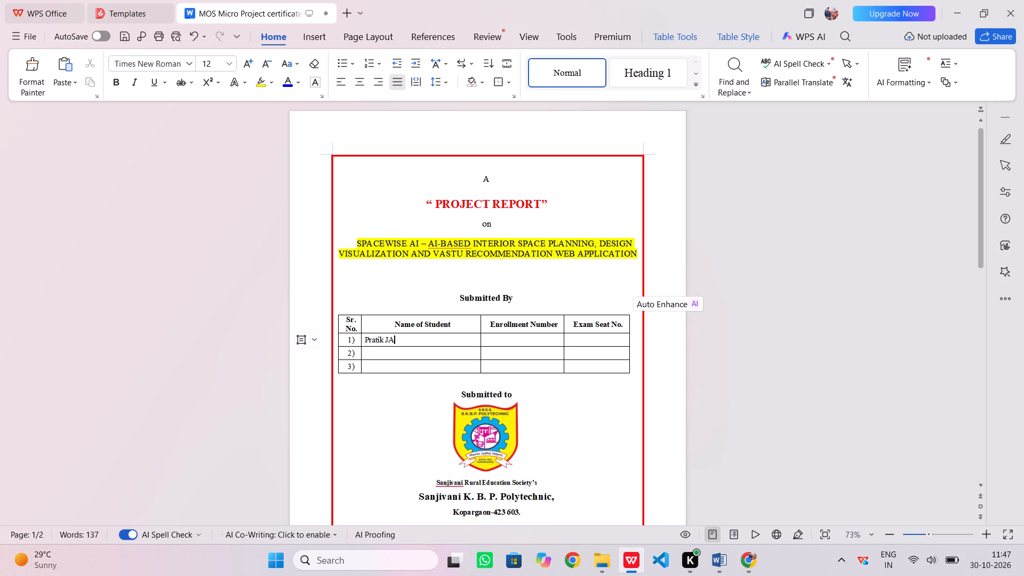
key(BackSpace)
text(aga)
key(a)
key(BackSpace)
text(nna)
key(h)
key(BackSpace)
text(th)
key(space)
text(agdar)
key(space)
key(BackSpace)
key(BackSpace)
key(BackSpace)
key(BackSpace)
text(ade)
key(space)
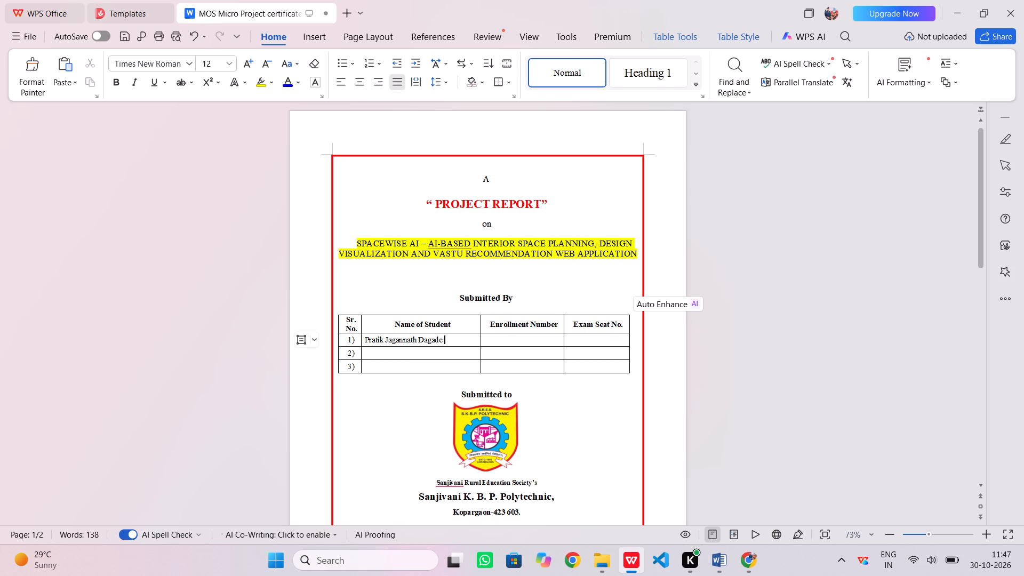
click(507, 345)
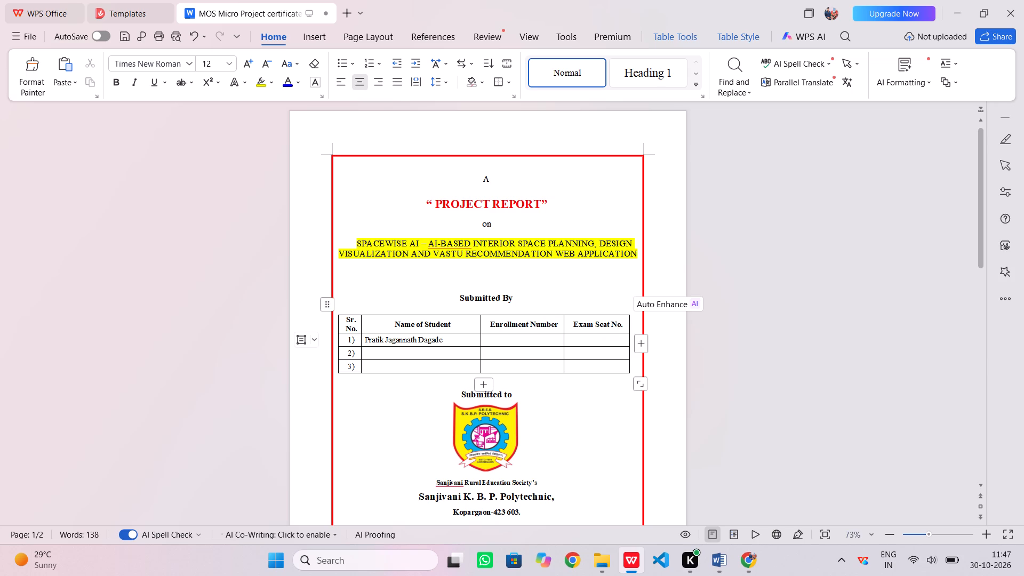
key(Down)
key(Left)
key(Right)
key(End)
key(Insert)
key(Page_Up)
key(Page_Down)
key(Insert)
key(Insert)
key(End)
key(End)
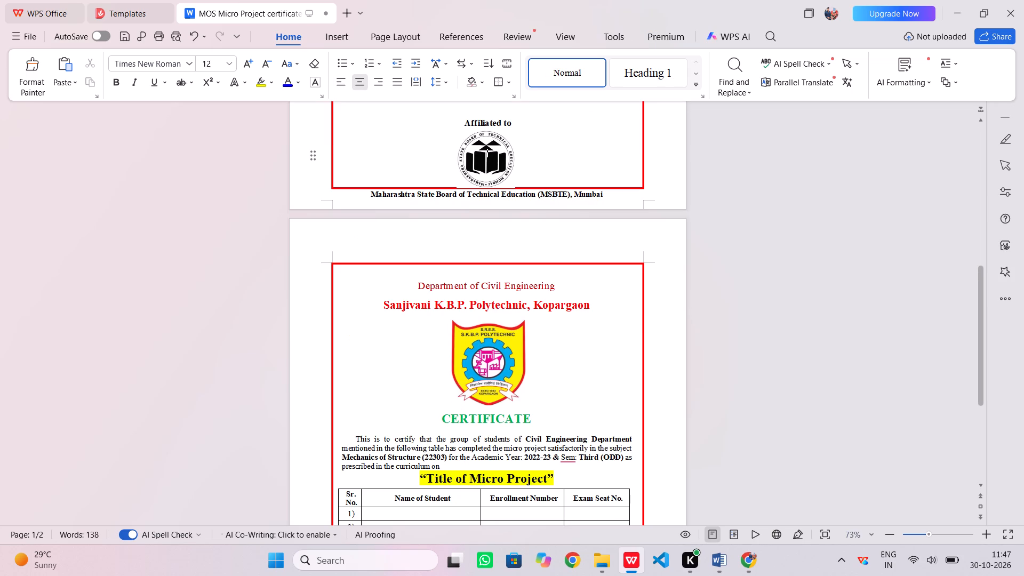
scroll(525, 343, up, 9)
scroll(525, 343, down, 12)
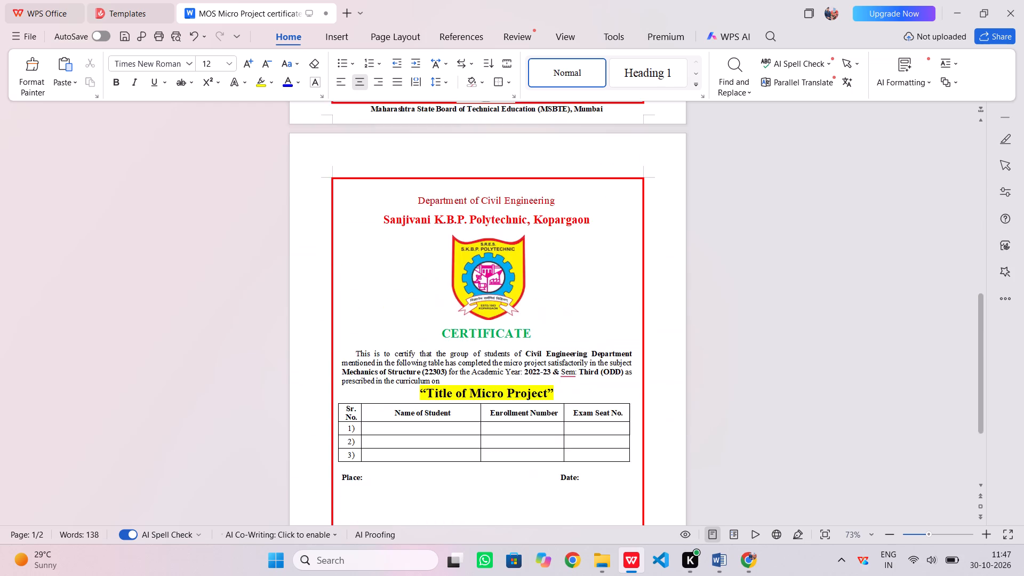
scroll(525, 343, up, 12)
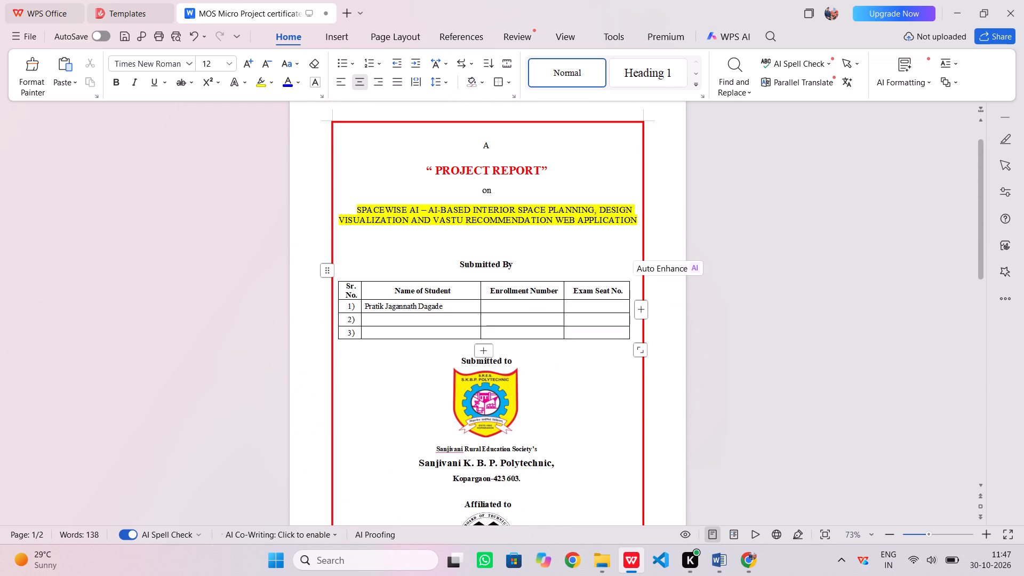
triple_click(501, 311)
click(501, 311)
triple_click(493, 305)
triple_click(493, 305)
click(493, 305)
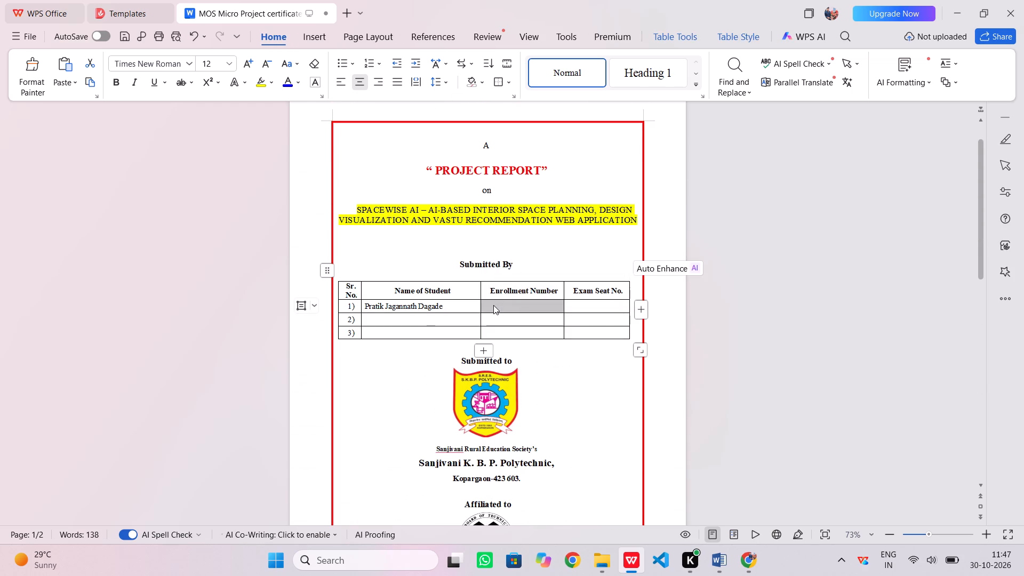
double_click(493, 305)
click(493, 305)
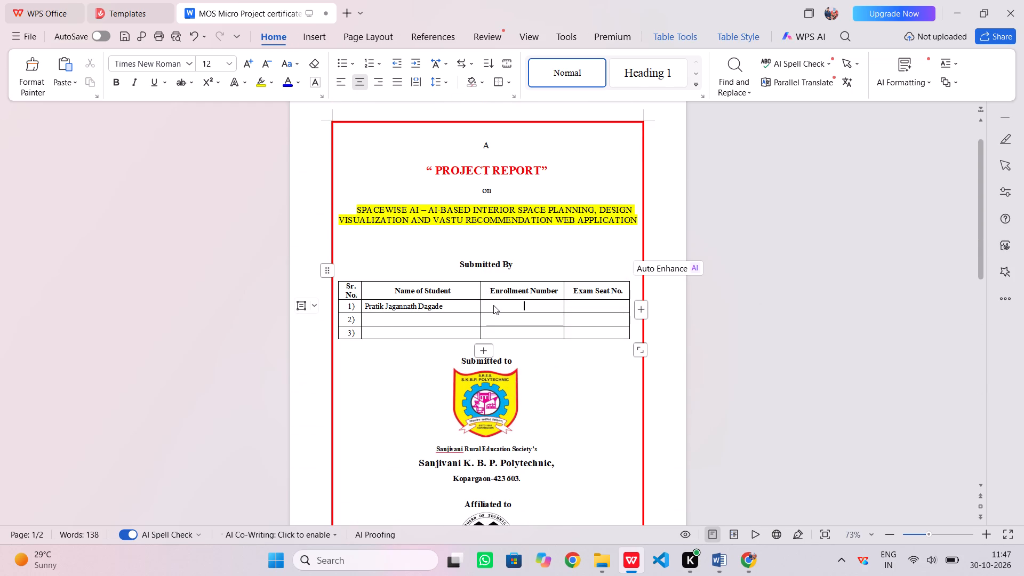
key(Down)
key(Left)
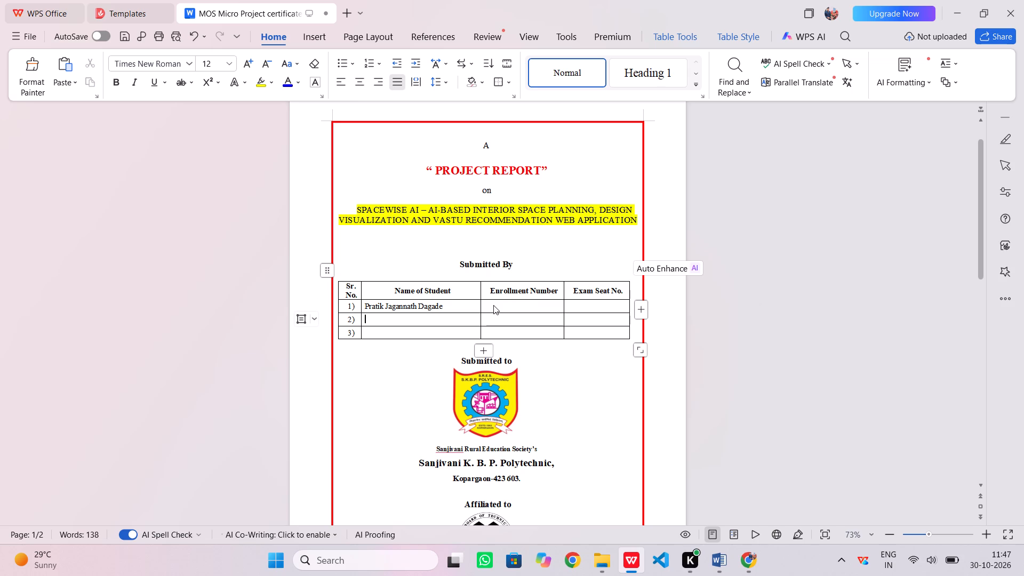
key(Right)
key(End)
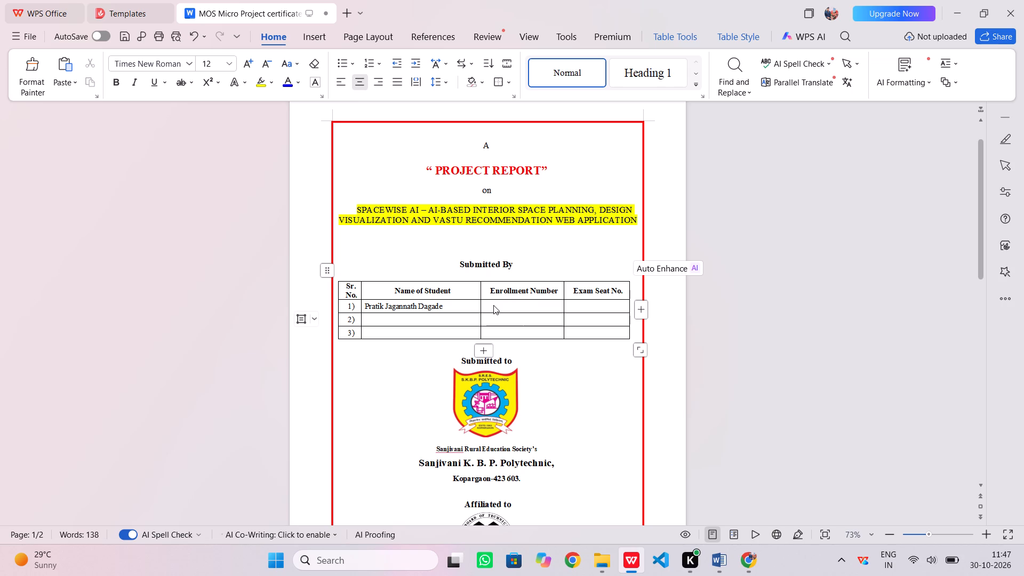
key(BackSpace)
Fill in the student's enrollment number and exam seat number in row 1 of the cover page's table.
click(493, 305)
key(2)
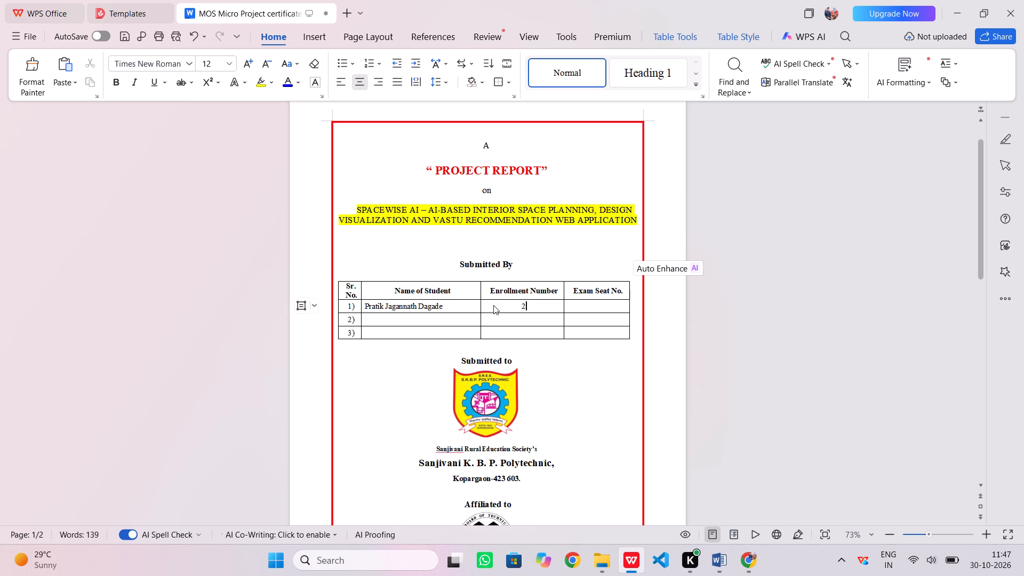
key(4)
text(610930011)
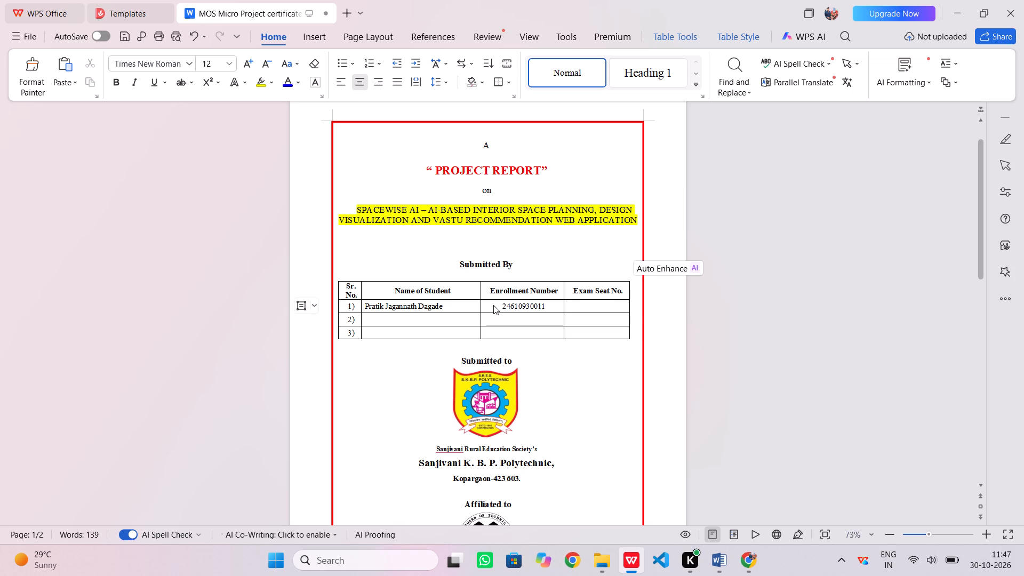
click(580, 309)
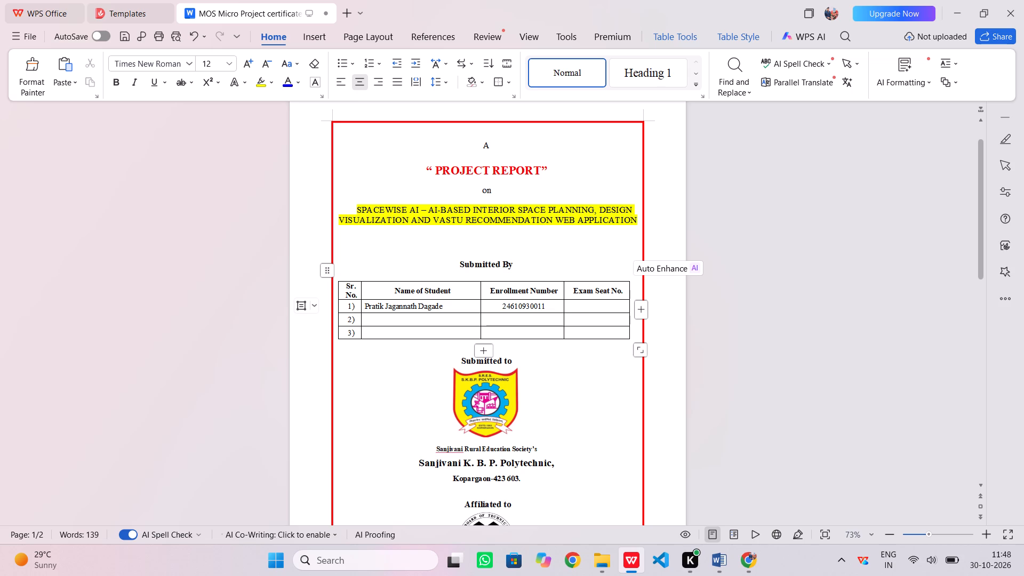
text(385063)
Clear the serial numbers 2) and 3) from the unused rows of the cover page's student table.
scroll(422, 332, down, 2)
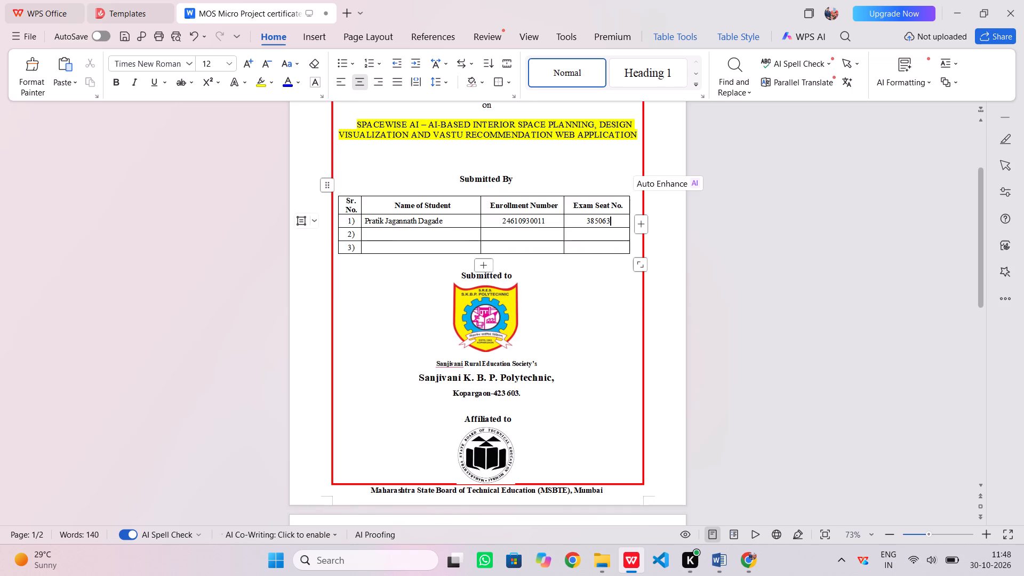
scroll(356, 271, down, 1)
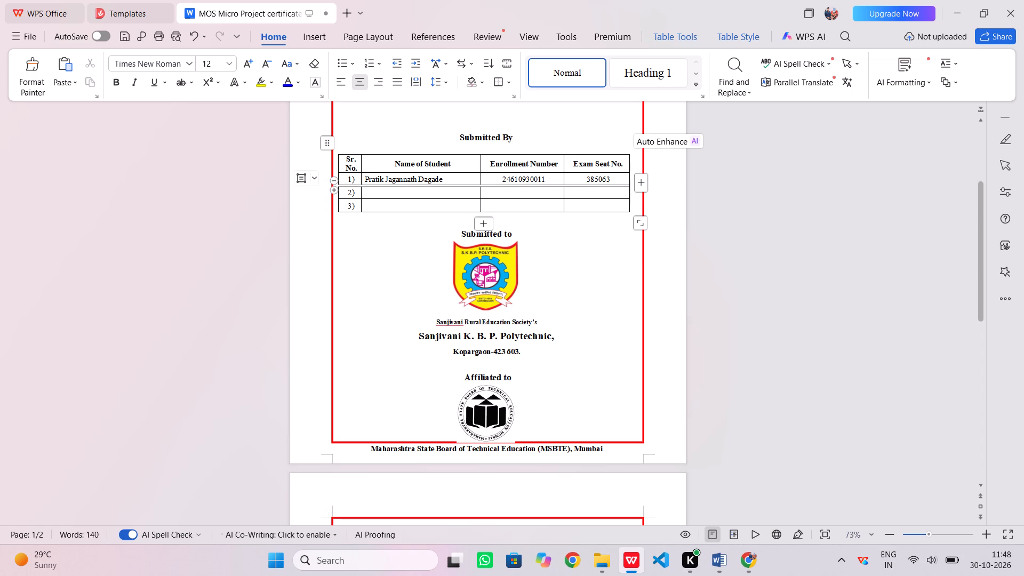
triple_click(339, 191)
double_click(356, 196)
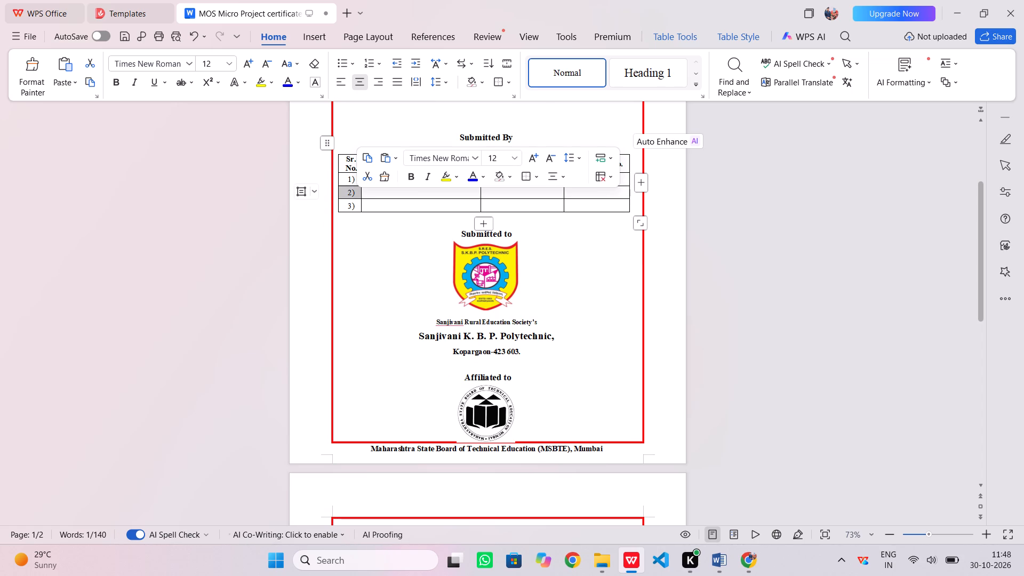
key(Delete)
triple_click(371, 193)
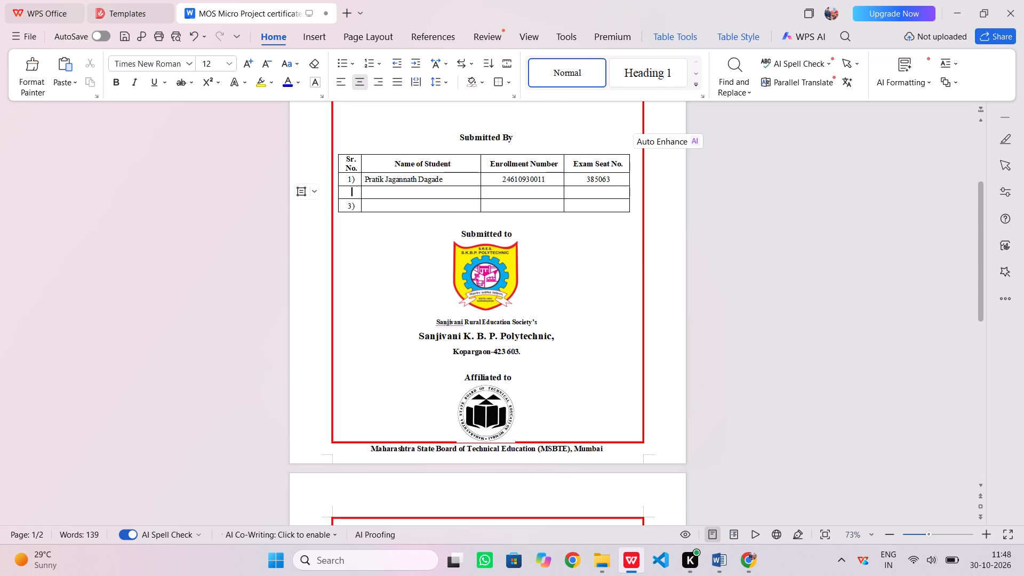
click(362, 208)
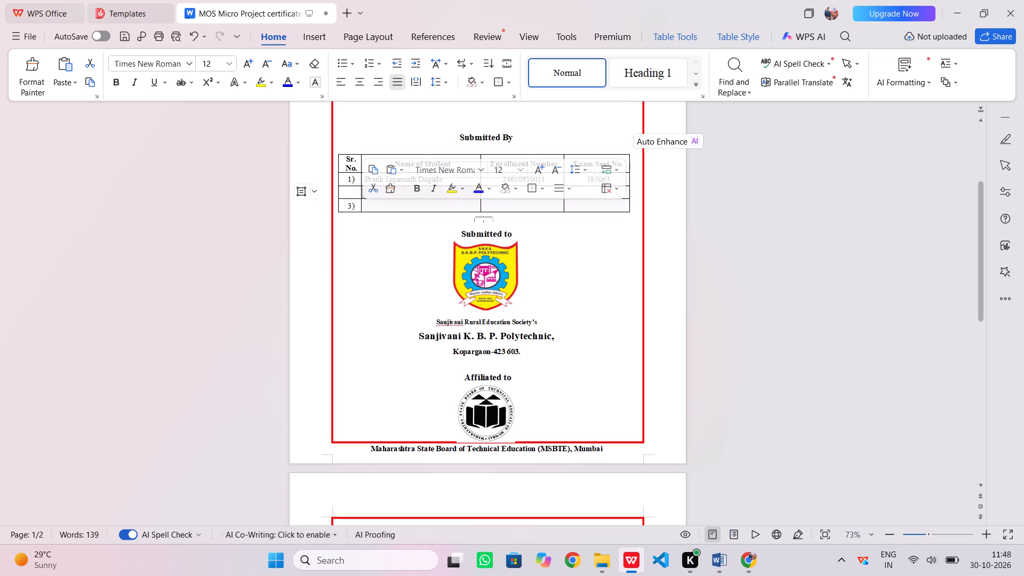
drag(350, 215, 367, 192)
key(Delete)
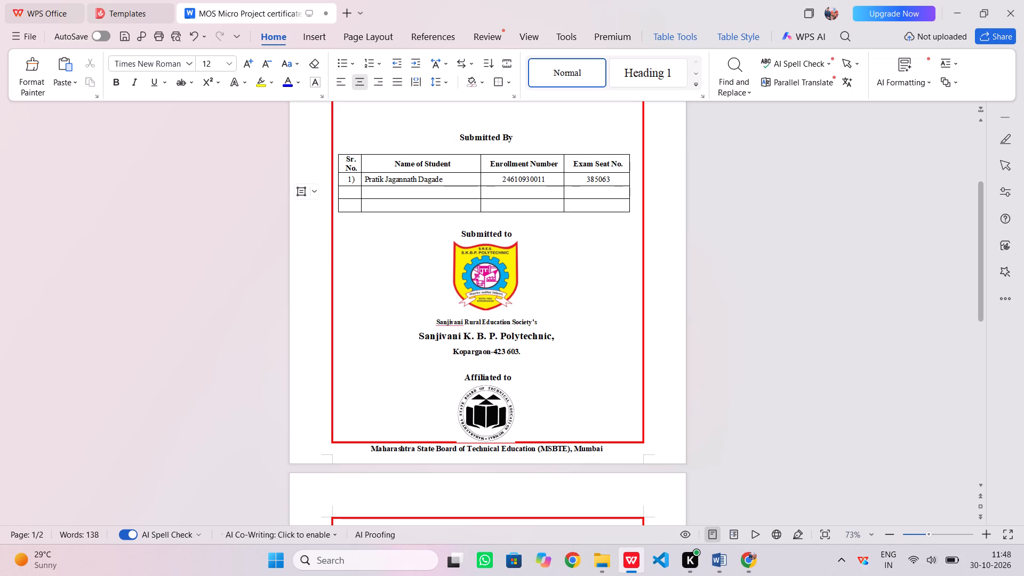
Delete the two empty rows below the student's entry in the cover page's table.
drag(344, 221, 357, 196)
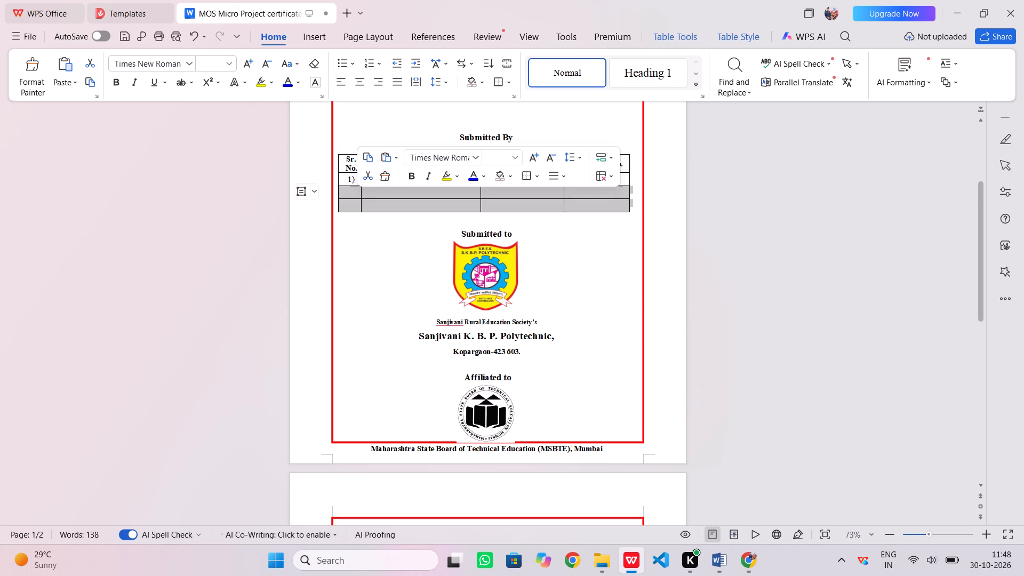
key(Delete)
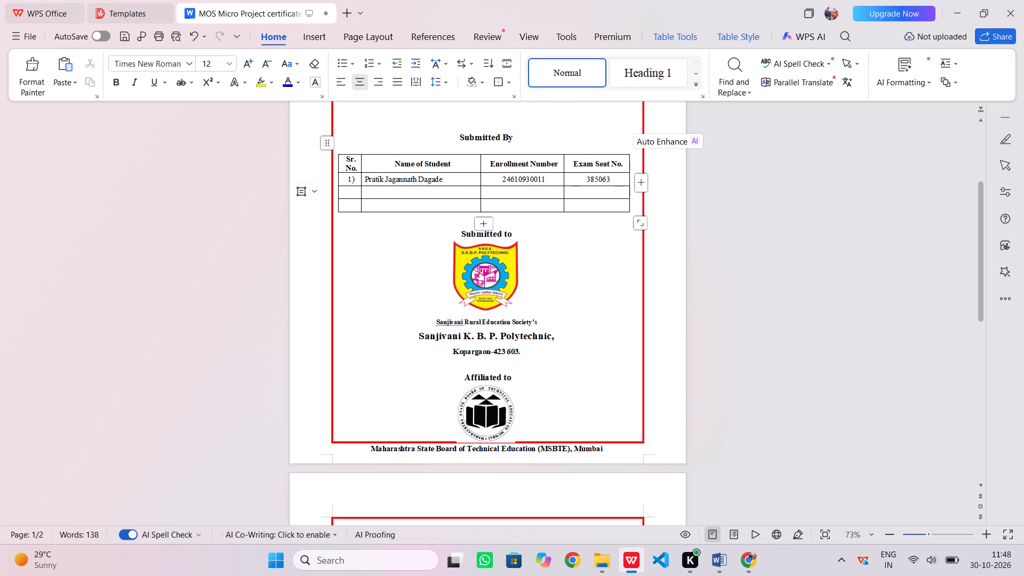
drag(341, 217, 346, 194)
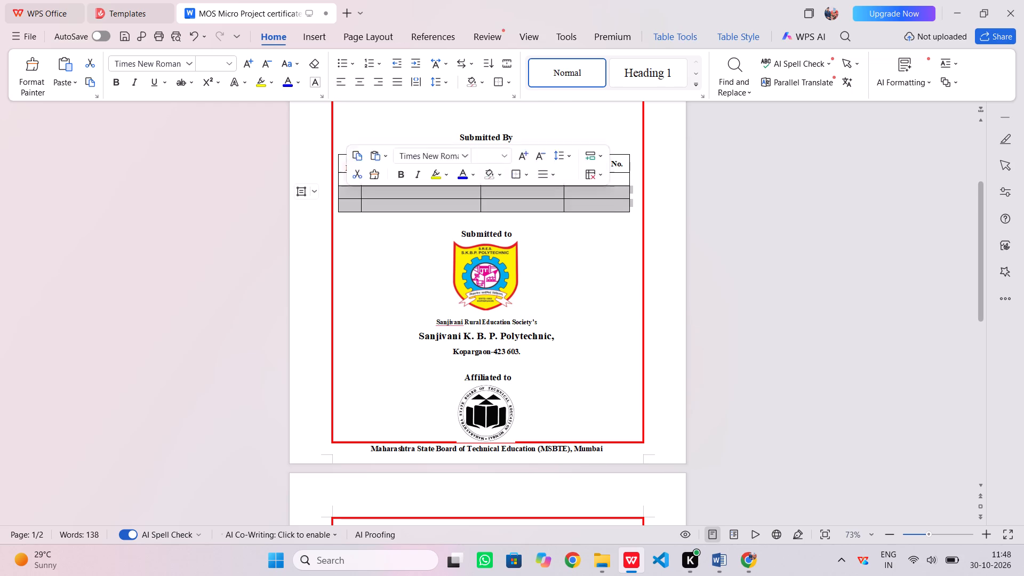
right_click(346, 194)
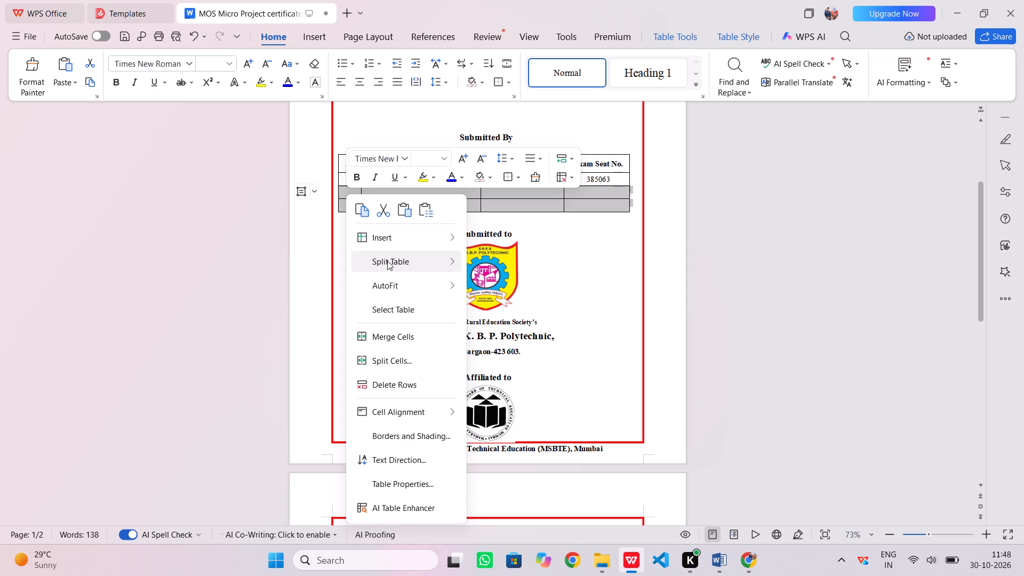
click(398, 388)
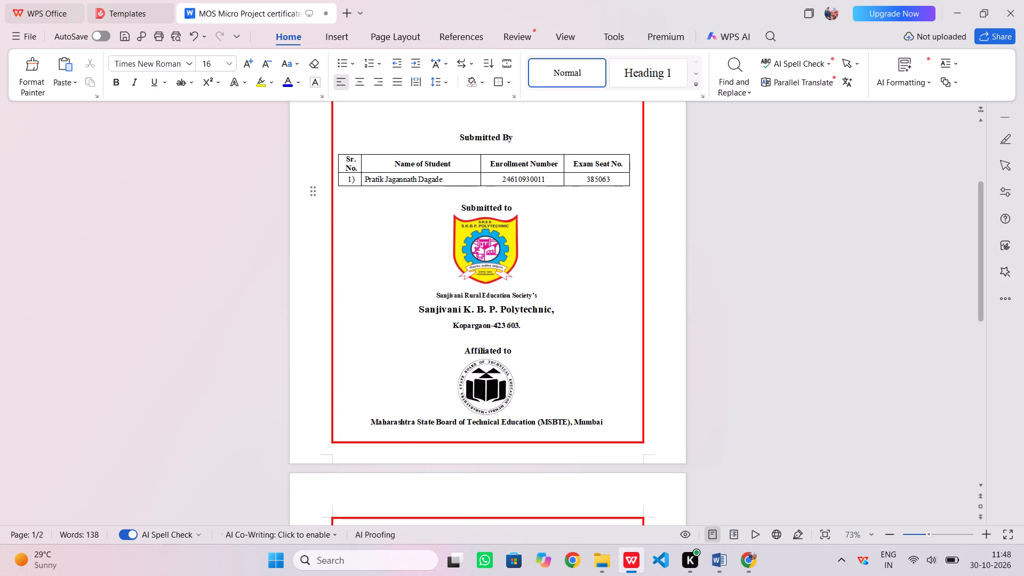
Delete the subject name "Mechanics of Structure" before (22303) in the certificate page's paragraph.
scroll(404, 302, up, 3)
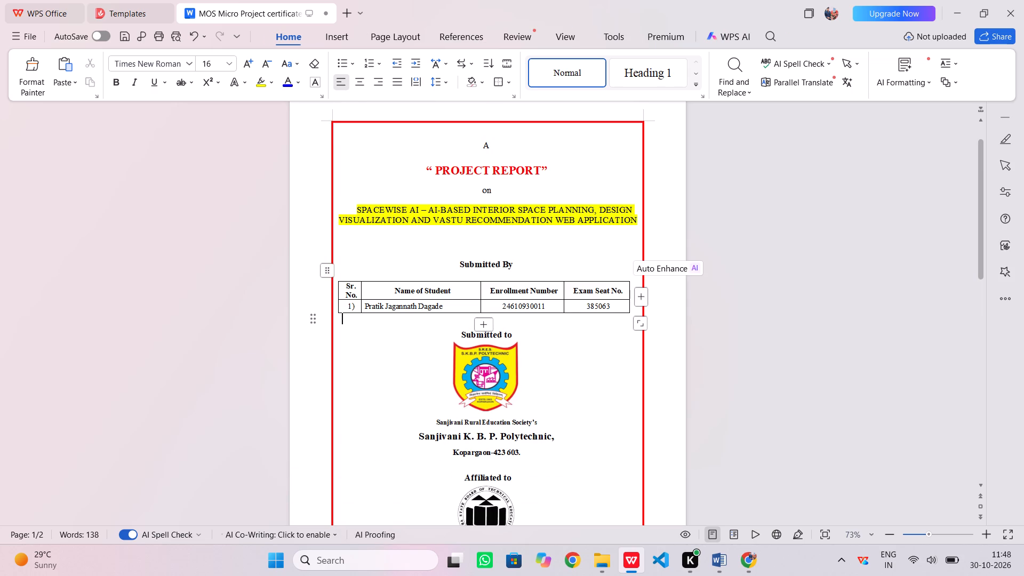
scroll(389, 344, down, 3)
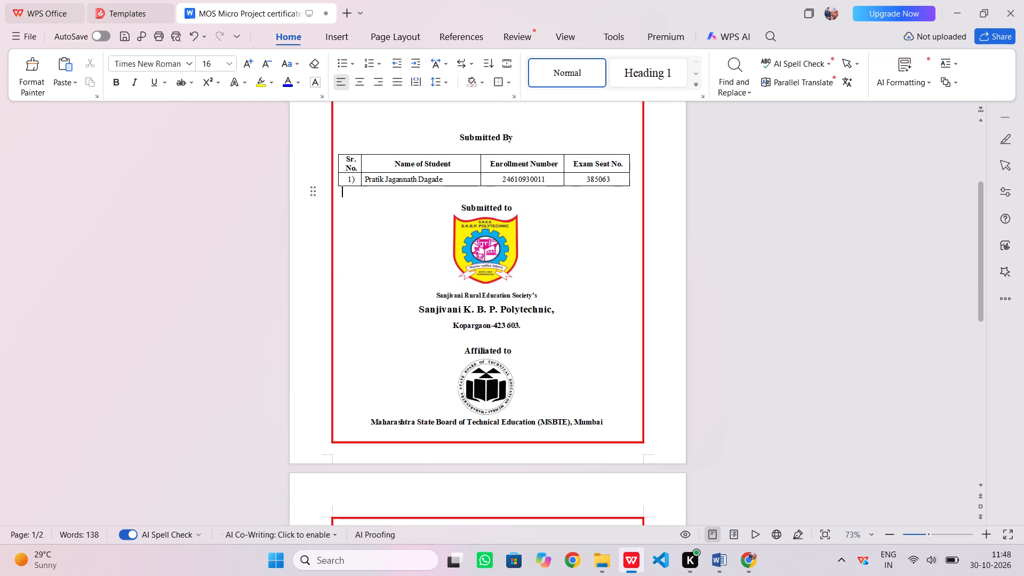
scroll(503, 348, down, 1)
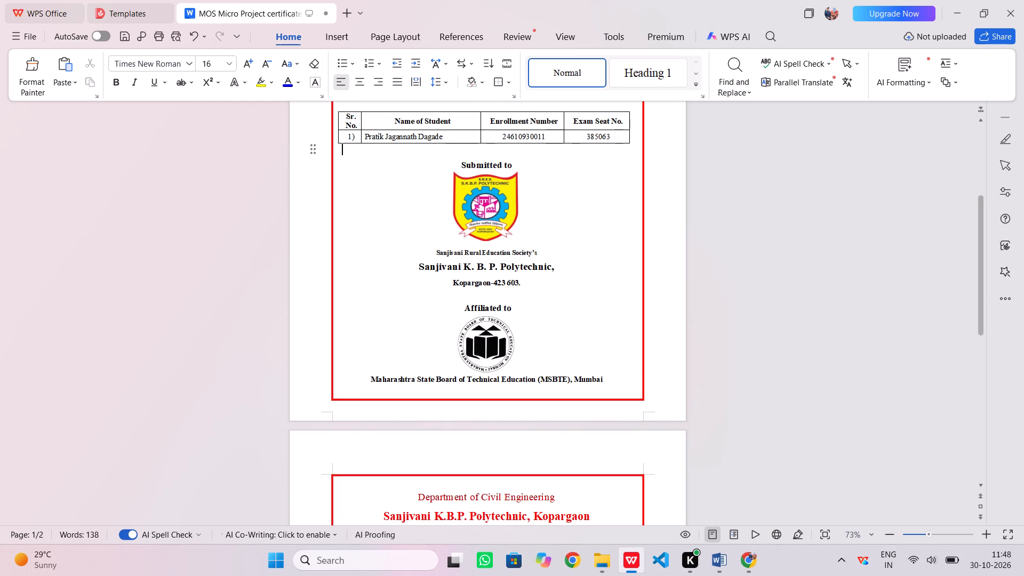
scroll(465, 355, down, 3)
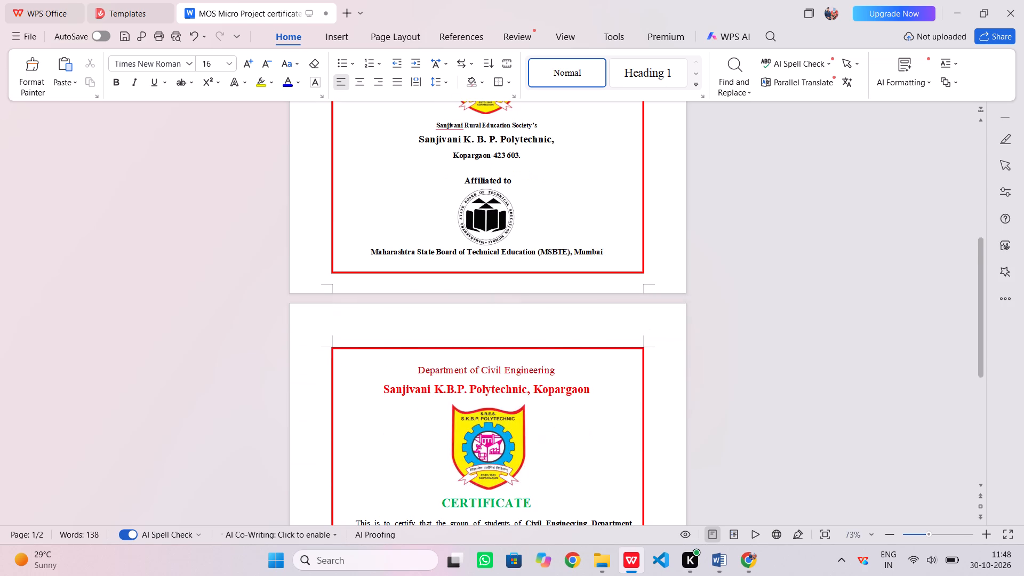
scroll(463, 359, down, 3)
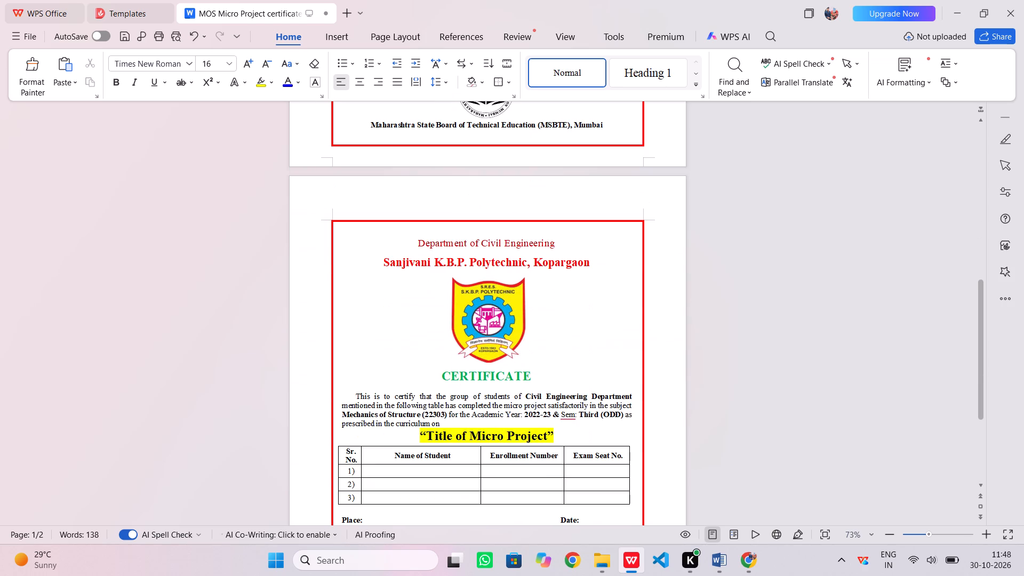
scroll(453, 362, down, 1)
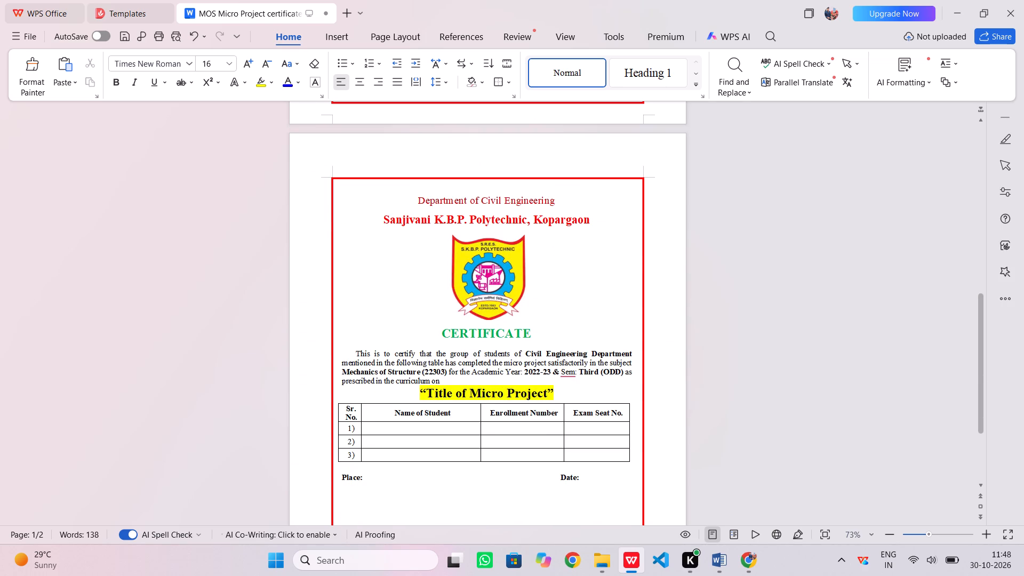
click(341, 372)
drag(341, 372, 409, 374)
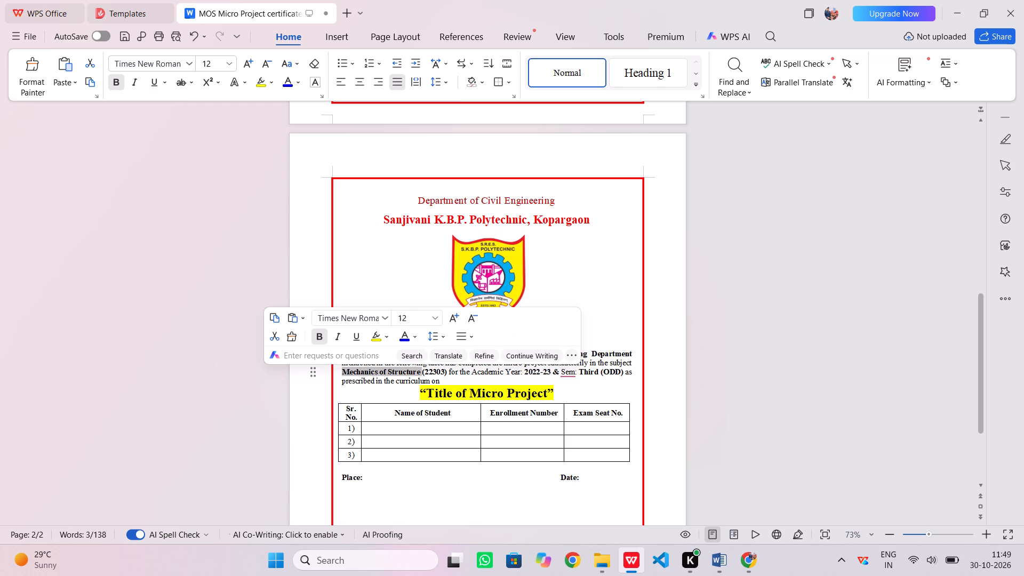
key(Delete)
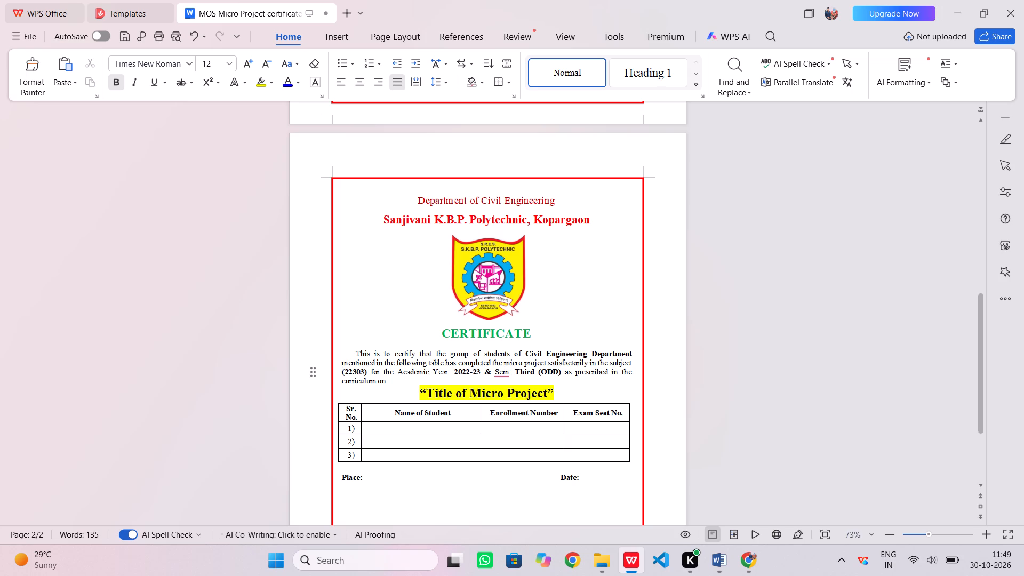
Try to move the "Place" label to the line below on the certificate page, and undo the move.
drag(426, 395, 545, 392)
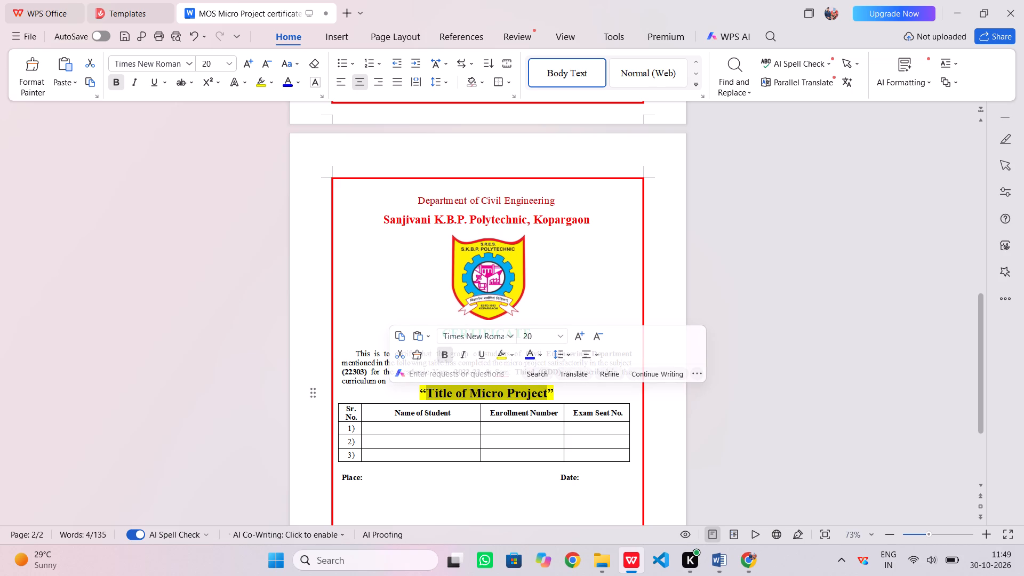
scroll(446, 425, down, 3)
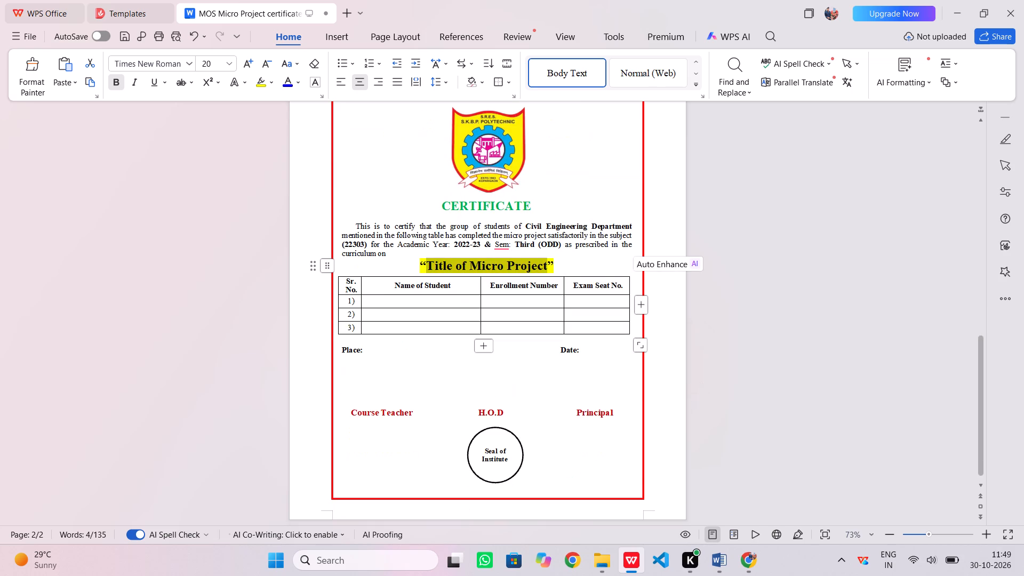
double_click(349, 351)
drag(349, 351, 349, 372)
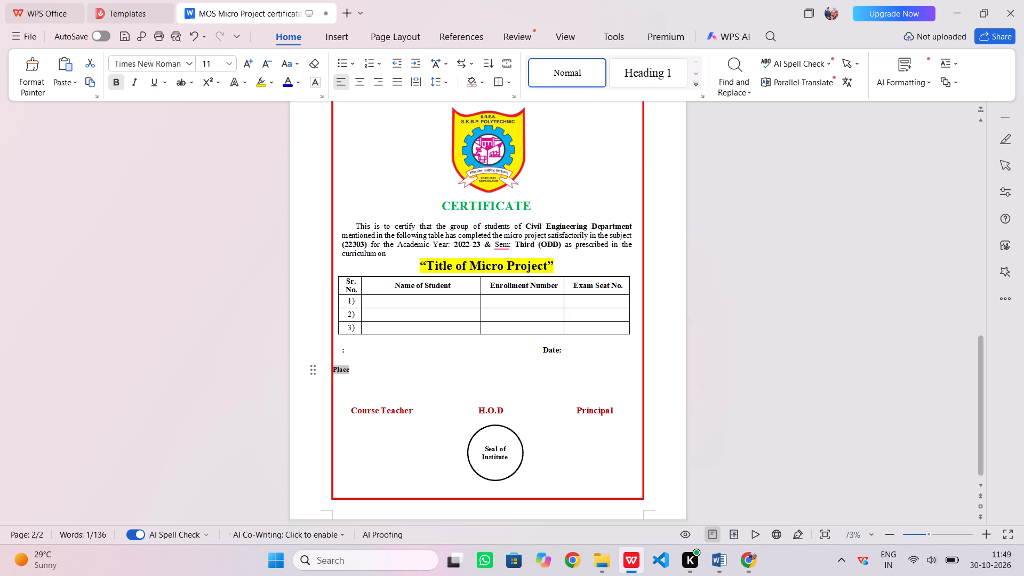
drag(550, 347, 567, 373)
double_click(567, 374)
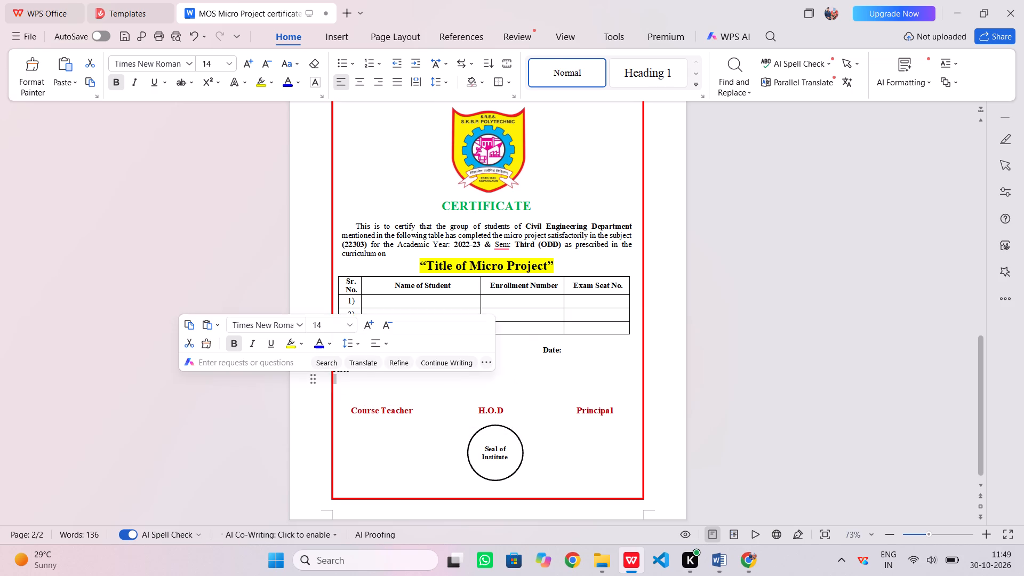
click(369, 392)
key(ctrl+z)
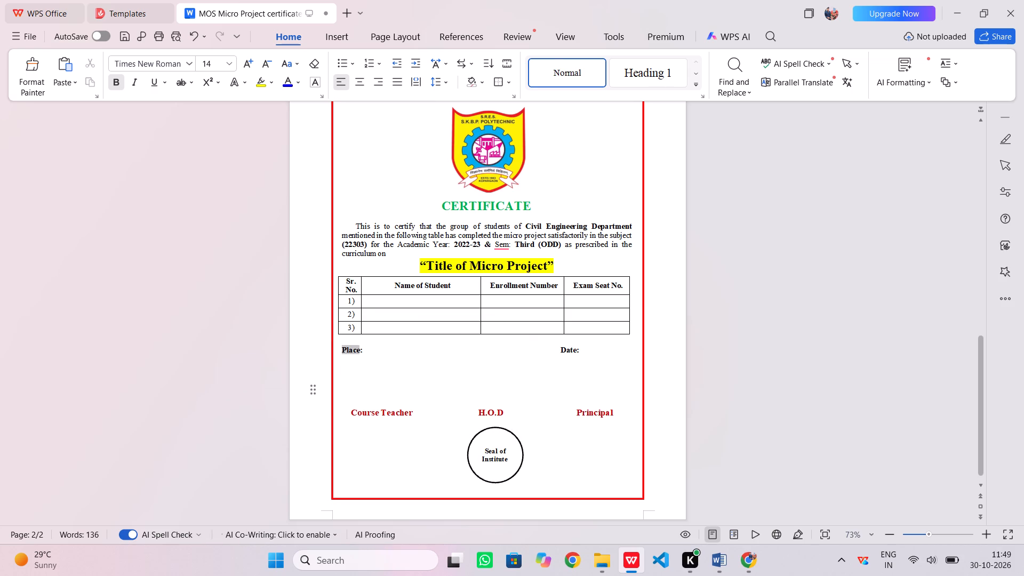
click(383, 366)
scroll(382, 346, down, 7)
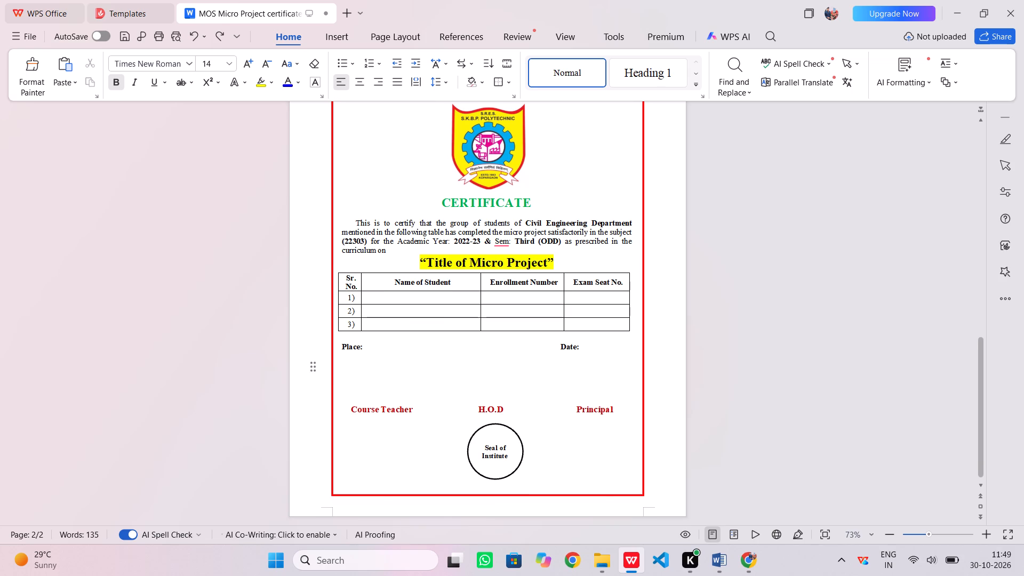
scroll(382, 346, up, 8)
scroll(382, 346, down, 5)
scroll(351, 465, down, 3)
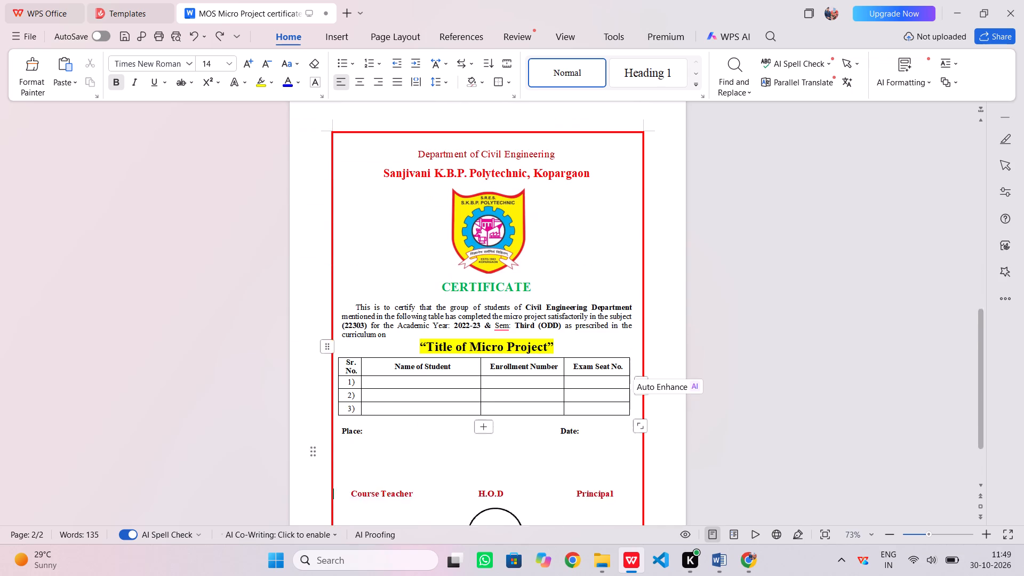
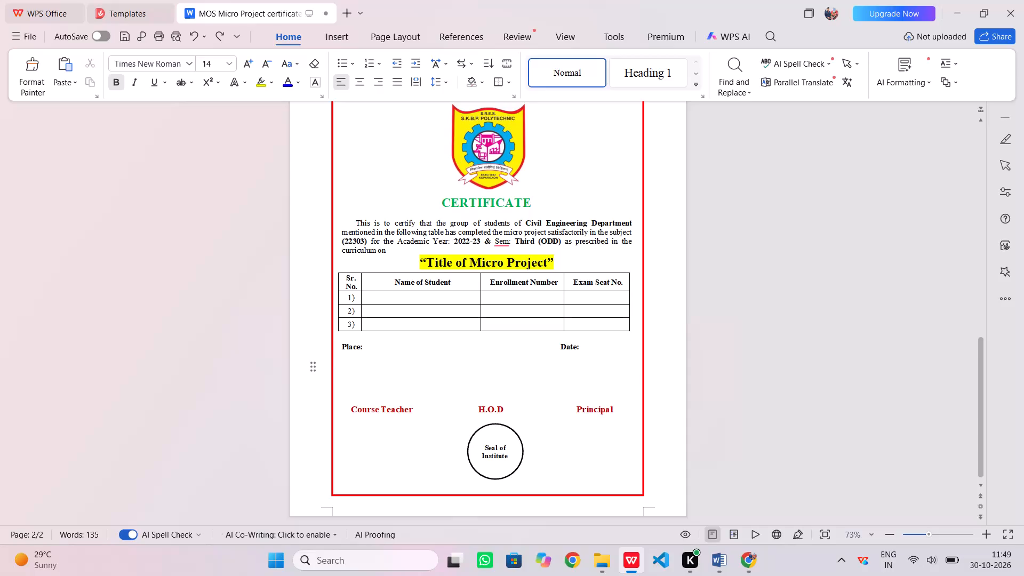
Review the cover page and the certificate page to check which project details on the certificate need updating.
scroll(447, 428, up, 1)
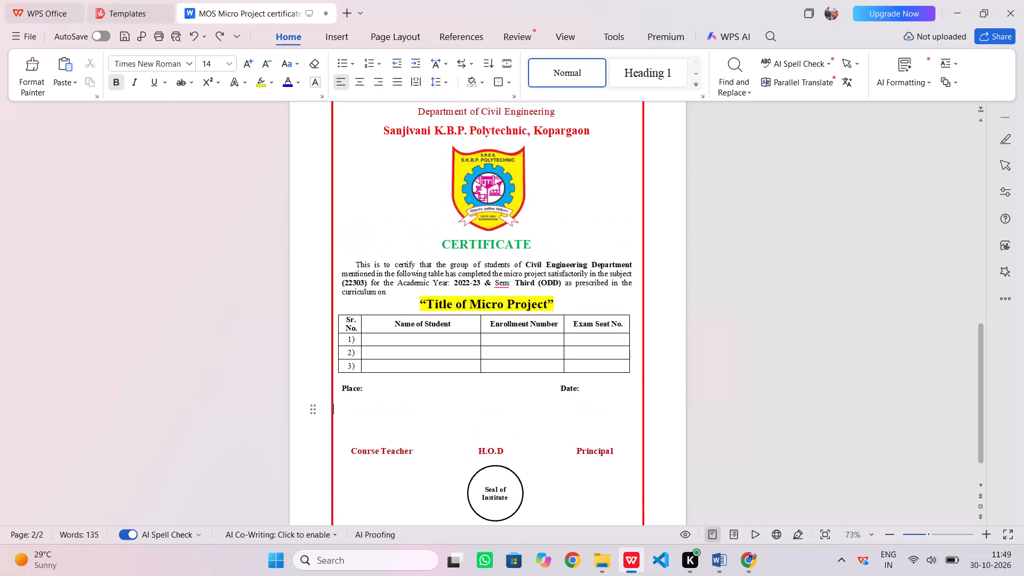
scroll(447, 428, up, 13)
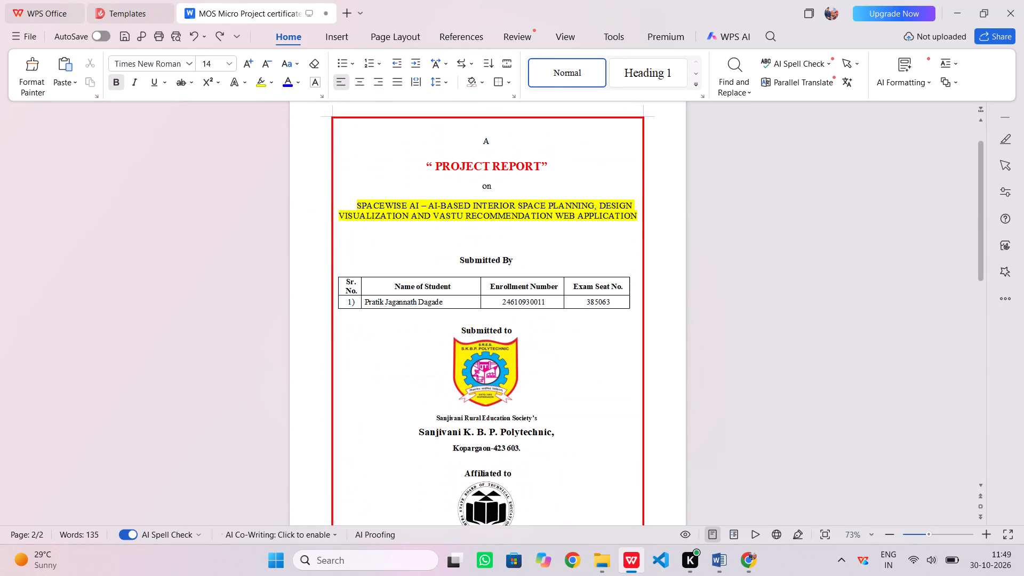
scroll(447, 428, down, 8)
scroll(447, 428, up, 2)
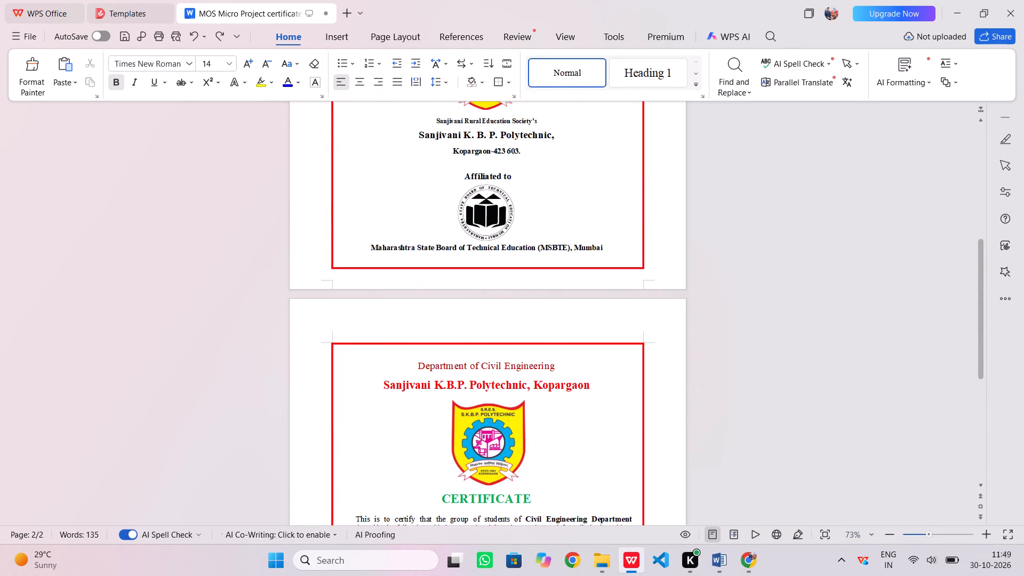
scroll(447, 428, up, 5)
scroll(447, 428, down, 4)
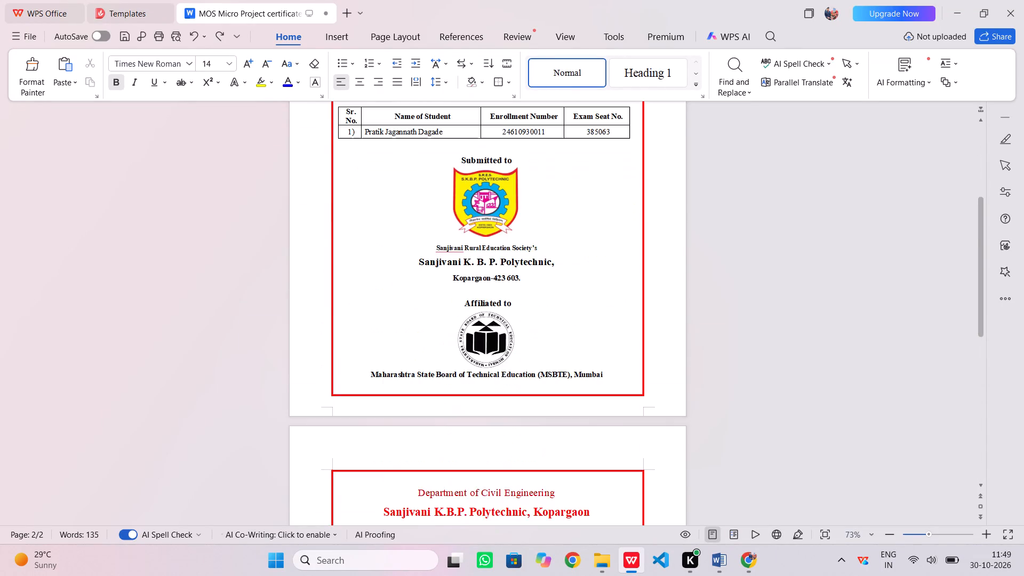
scroll(447, 428, down, 6)
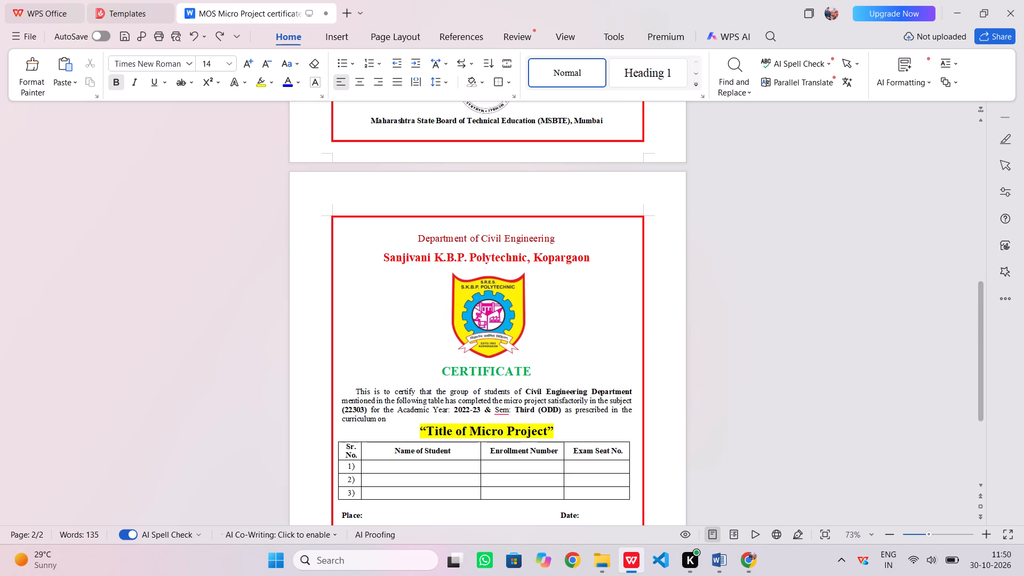
scroll(447, 428, up, 3)
scroll(447, 428, down, 2)
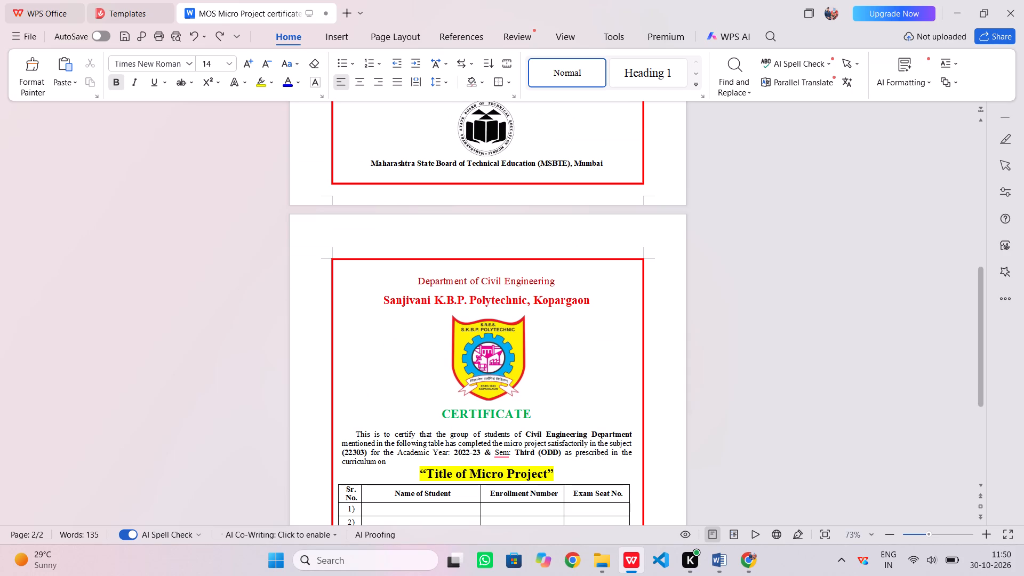
scroll(456, 427, up, 5)
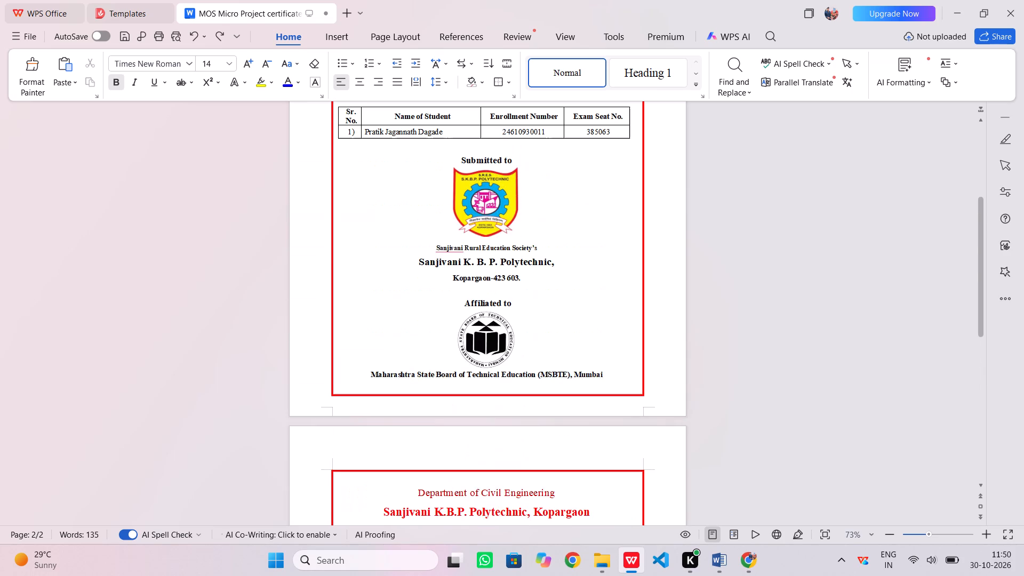
scroll(456, 427, down, 7)
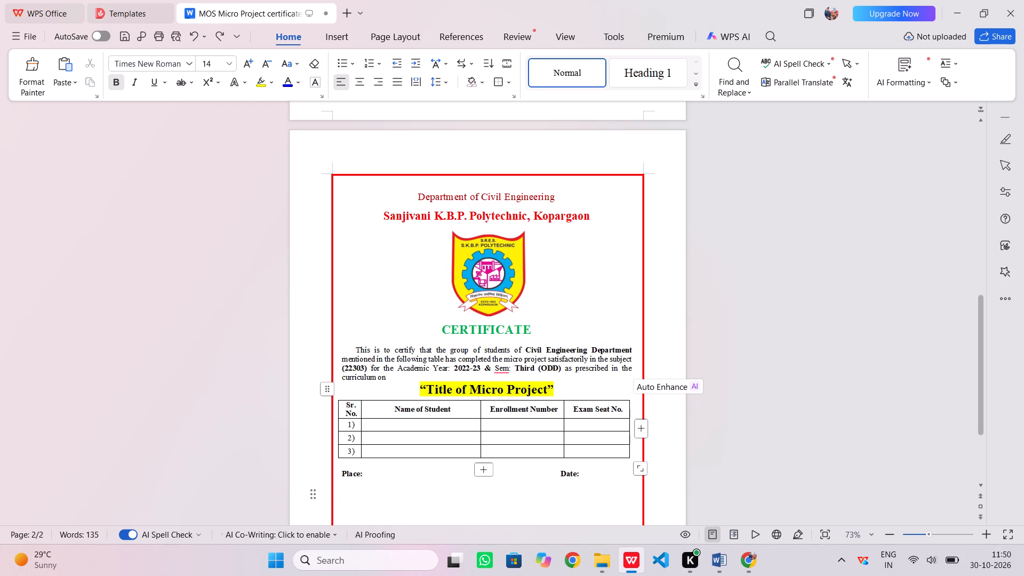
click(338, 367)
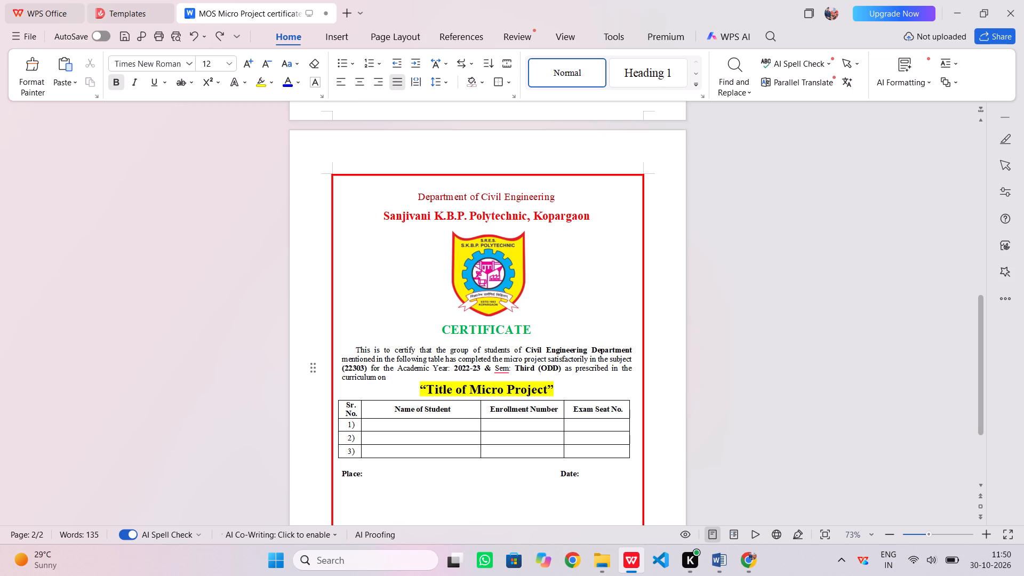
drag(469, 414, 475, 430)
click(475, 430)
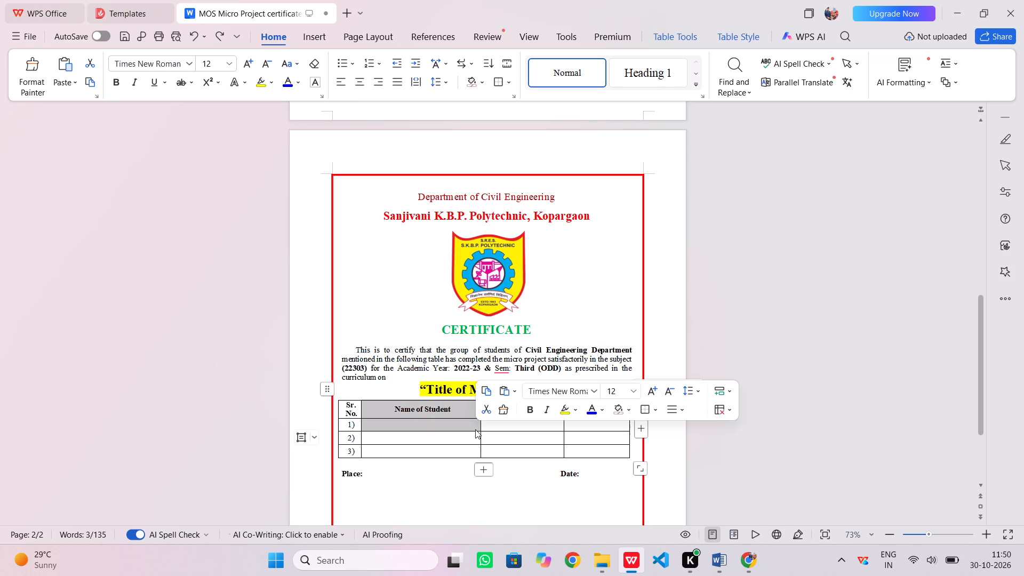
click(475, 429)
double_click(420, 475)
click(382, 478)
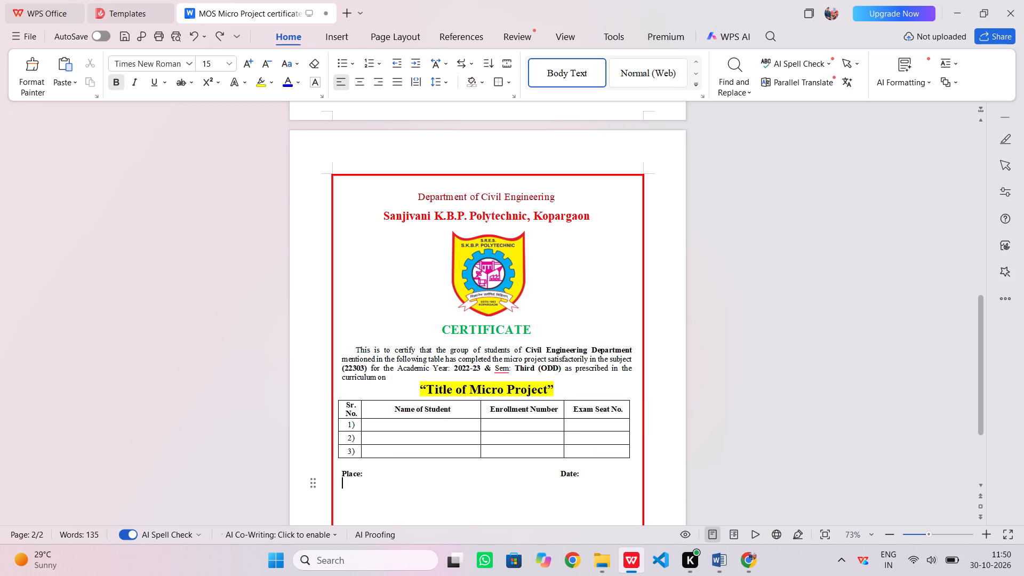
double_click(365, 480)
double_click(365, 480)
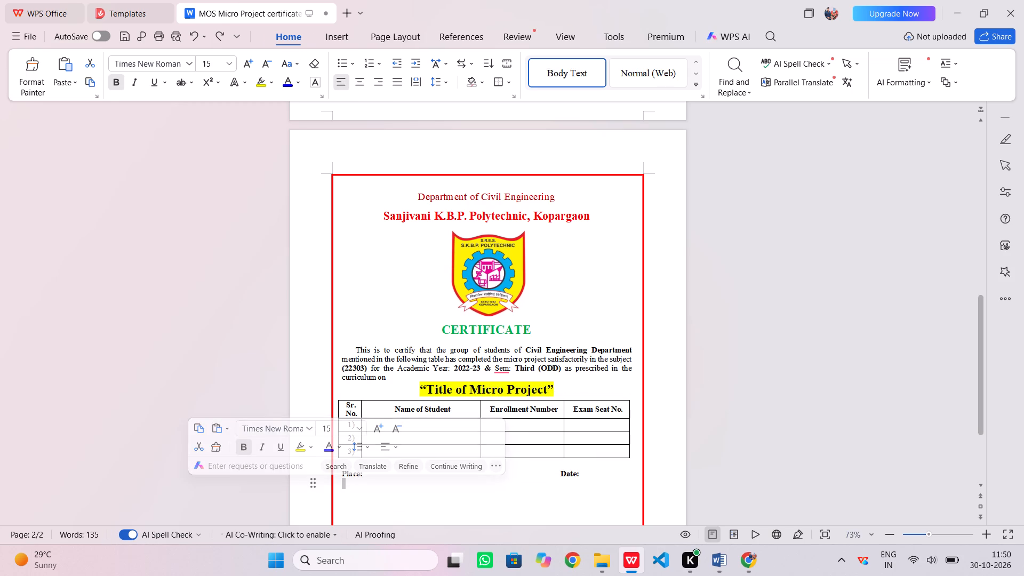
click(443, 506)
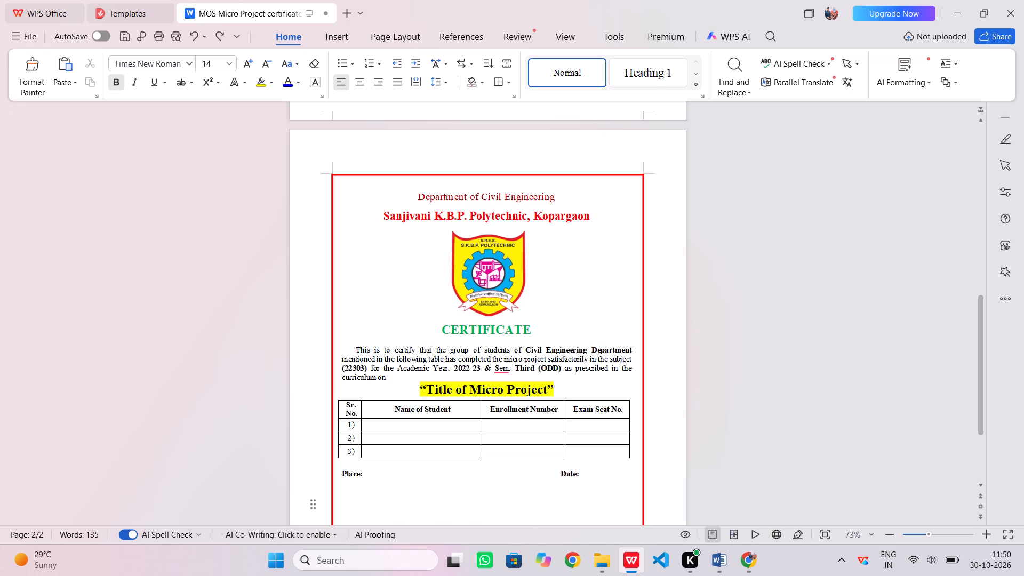
Change the subject code in the certificate page's paragraph to 315003, keeping the parentheses.
double_click(362, 366)
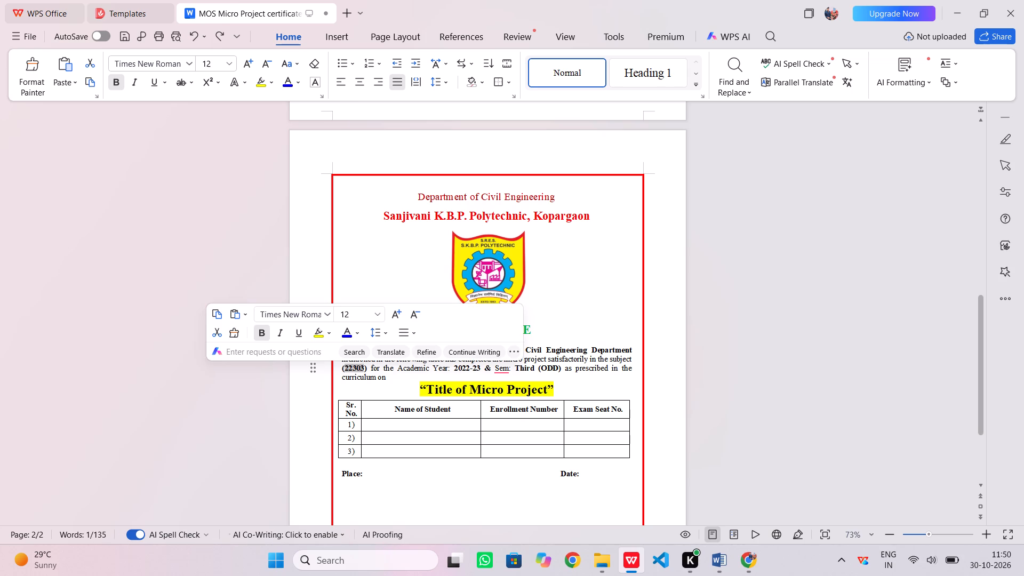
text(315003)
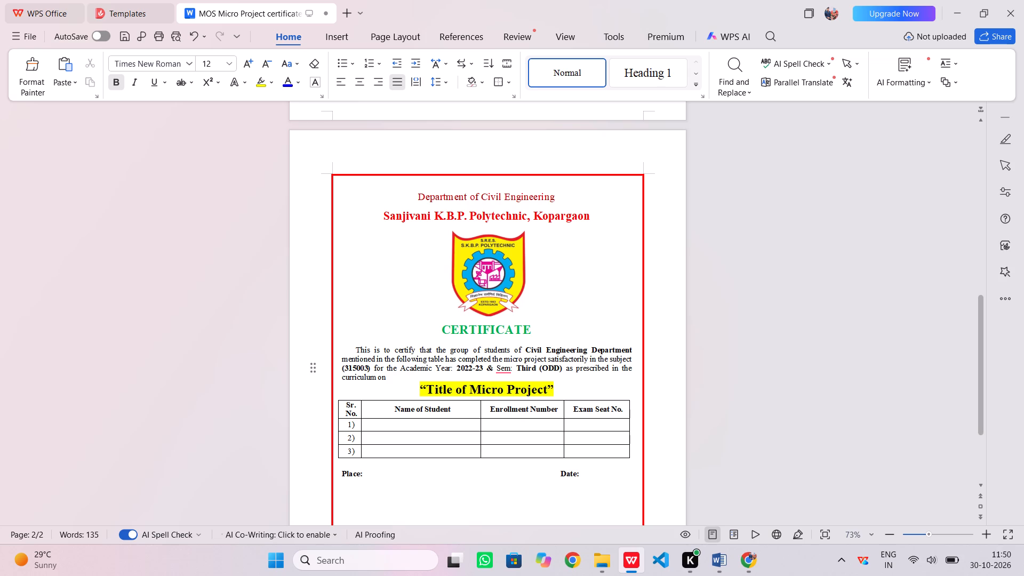
Set the academic year in the certificate page's paragraph to 2026-27.
click(468, 367)
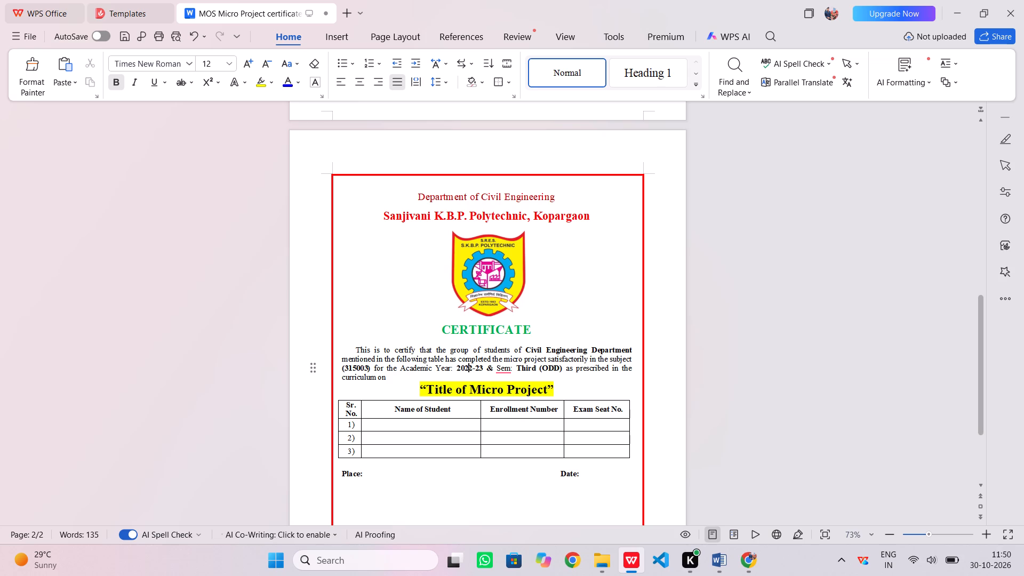
click(469, 367)
double_click(470, 369)
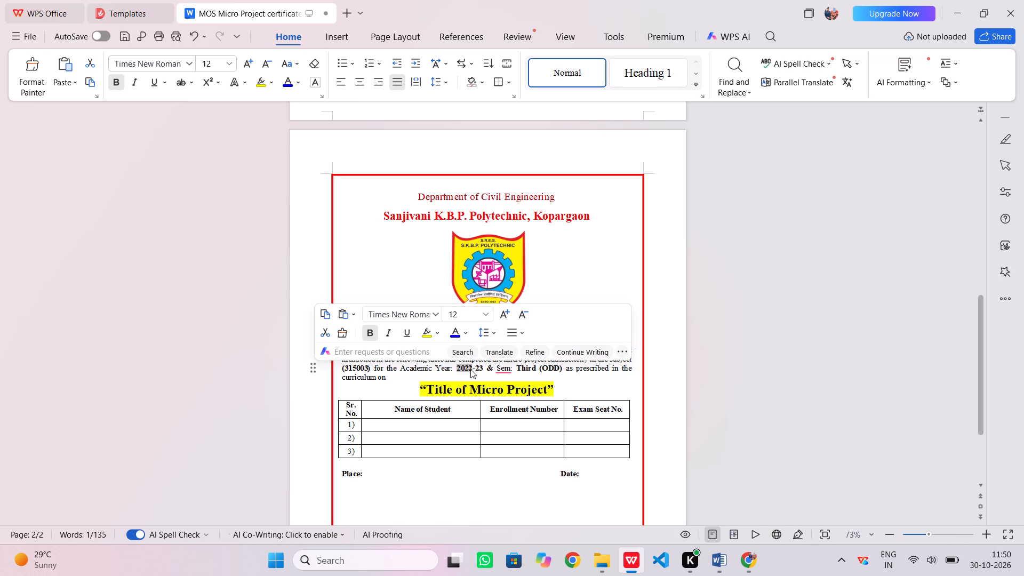
text(2026)
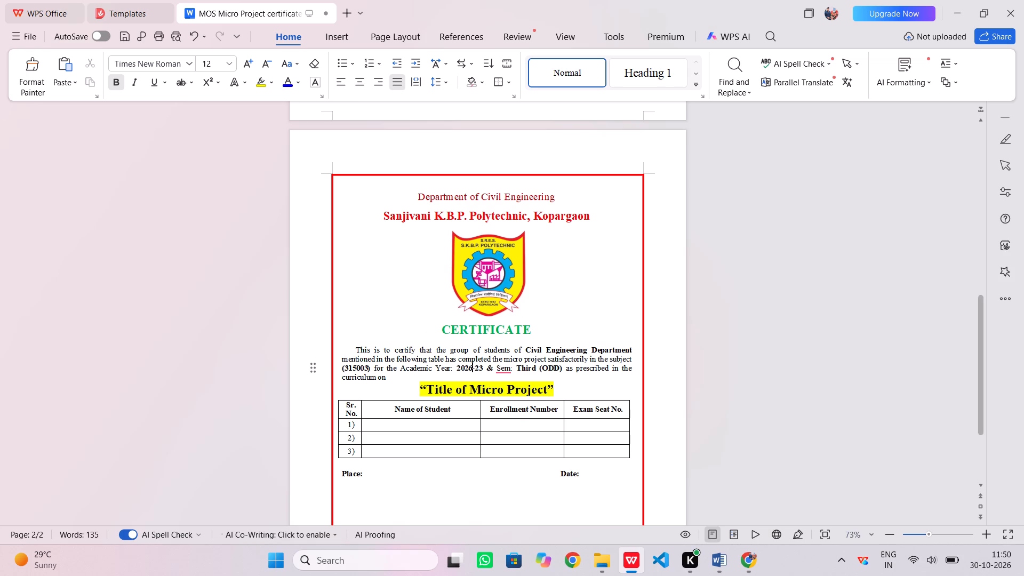
double_click(477, 367)
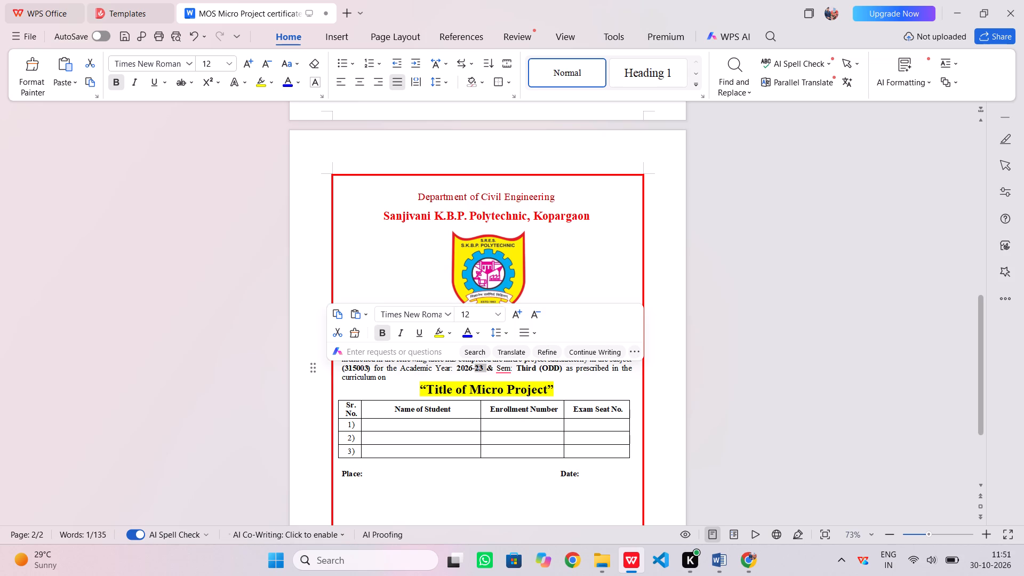
text(27)
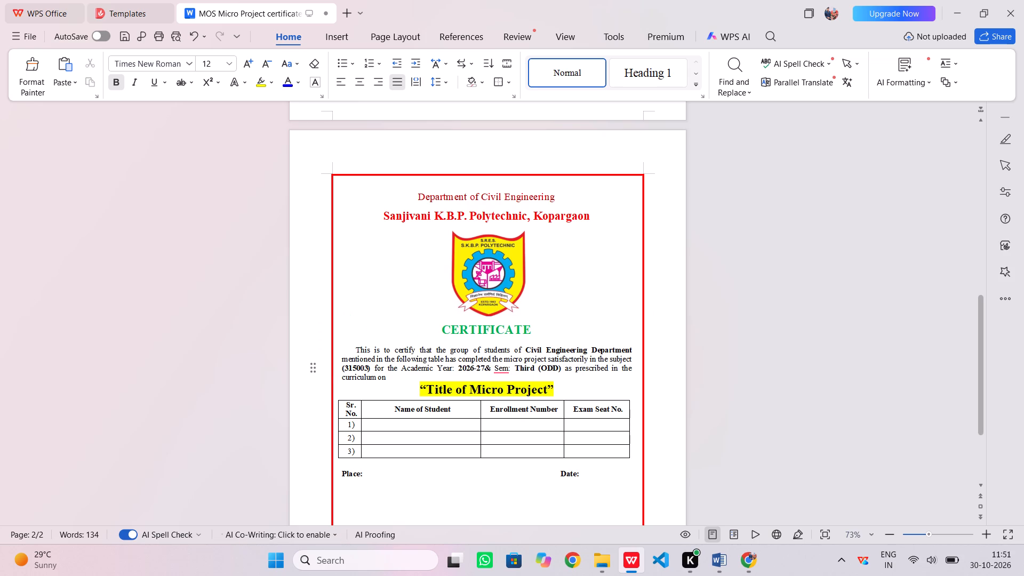
Replace the semester name before (ODD) in the certificate page's paragraph with "fifth".
triple_click(523, 367)
double_click(523, 367)
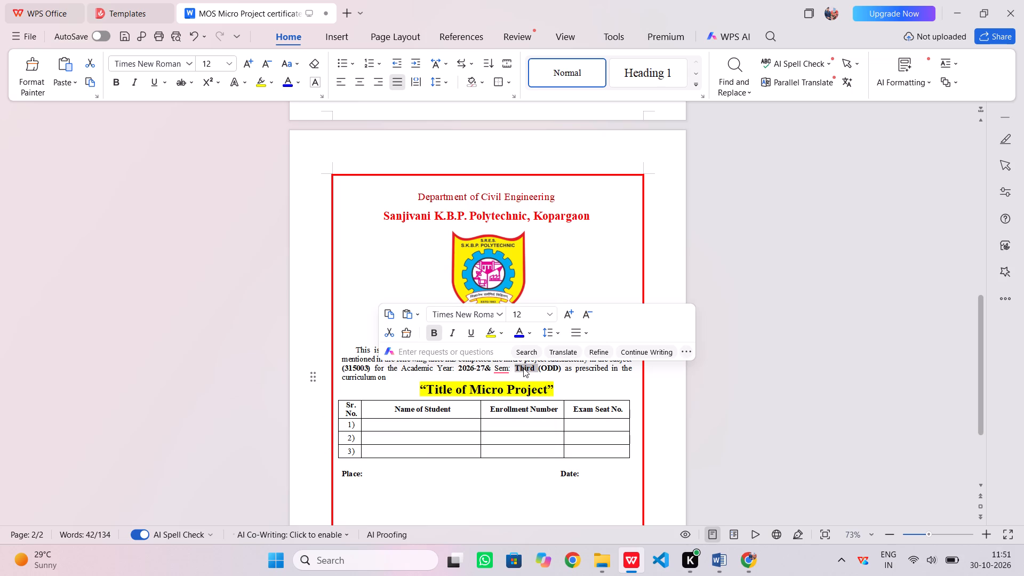
text(fi)
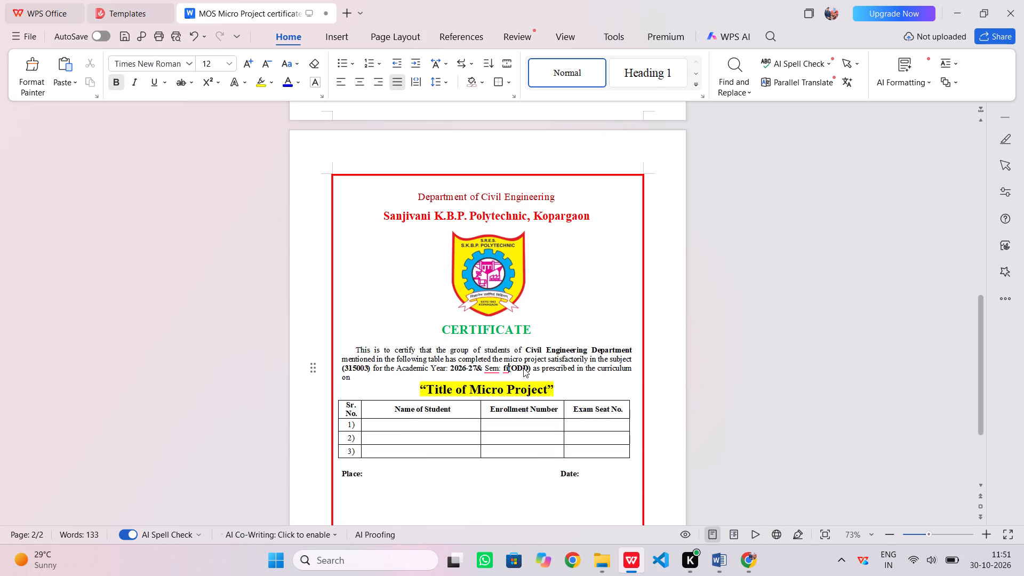
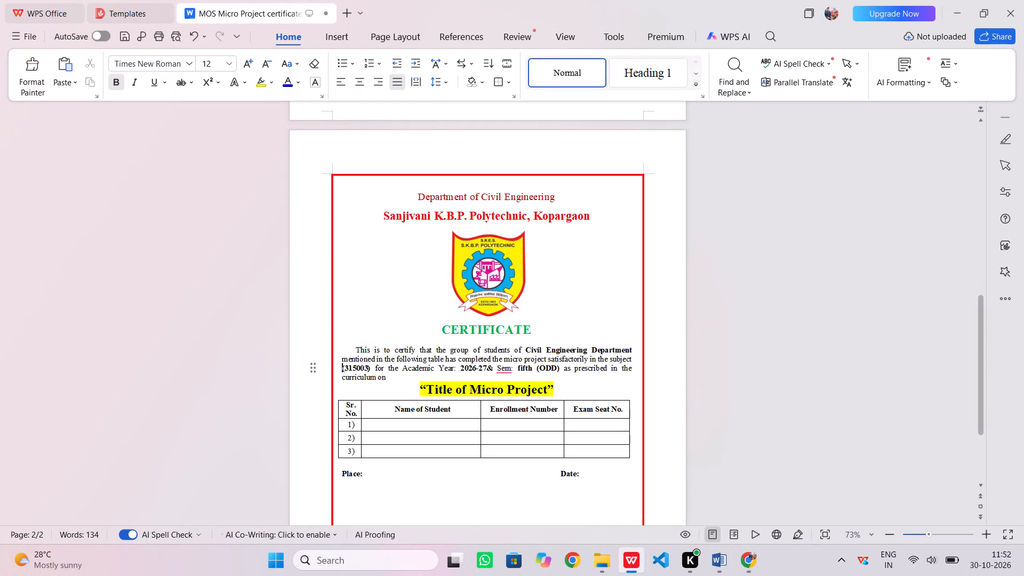
Paste the subject name SEMINAR AND PROJECT INITIATION COURSE before (315003) in the certificate page's paragraph.
key(ctrl+v)
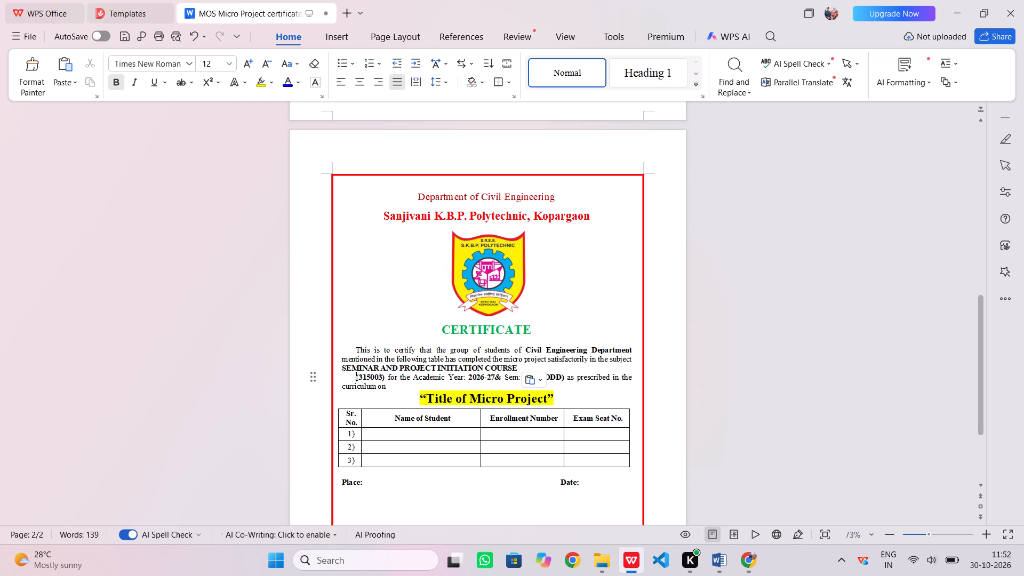
drag(340, 367, 524, 366)
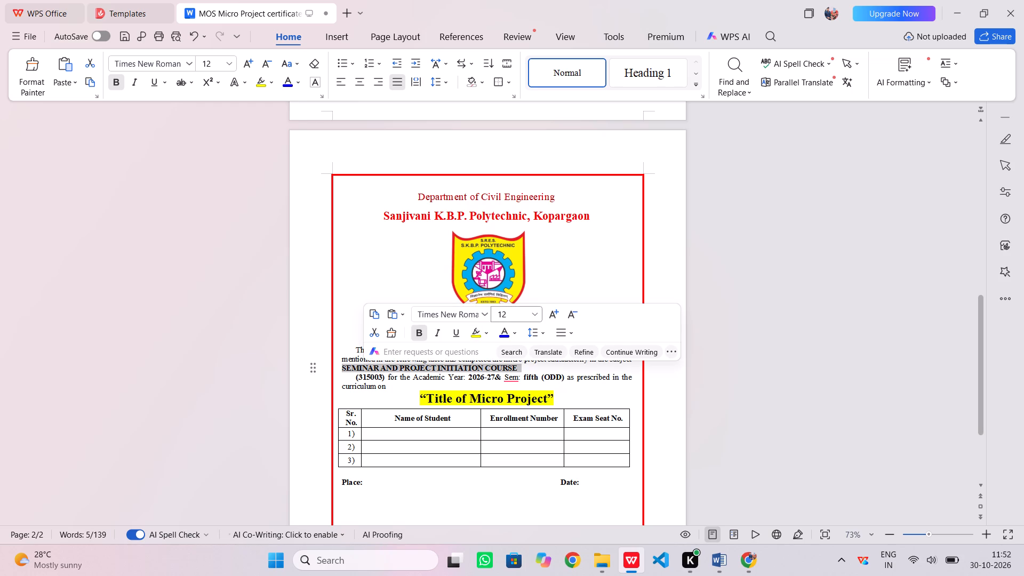
click(560, 367)
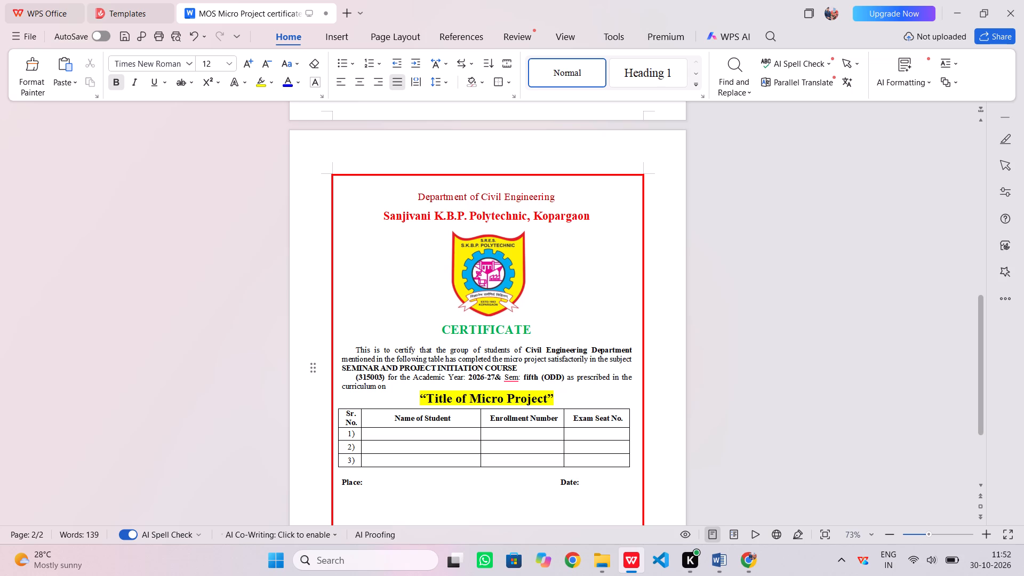
Open the font size of the certificate page's whole body paragraph, from "This is to certify" to "curriculum on", for editing.
drag(355, 349, 393, 389)
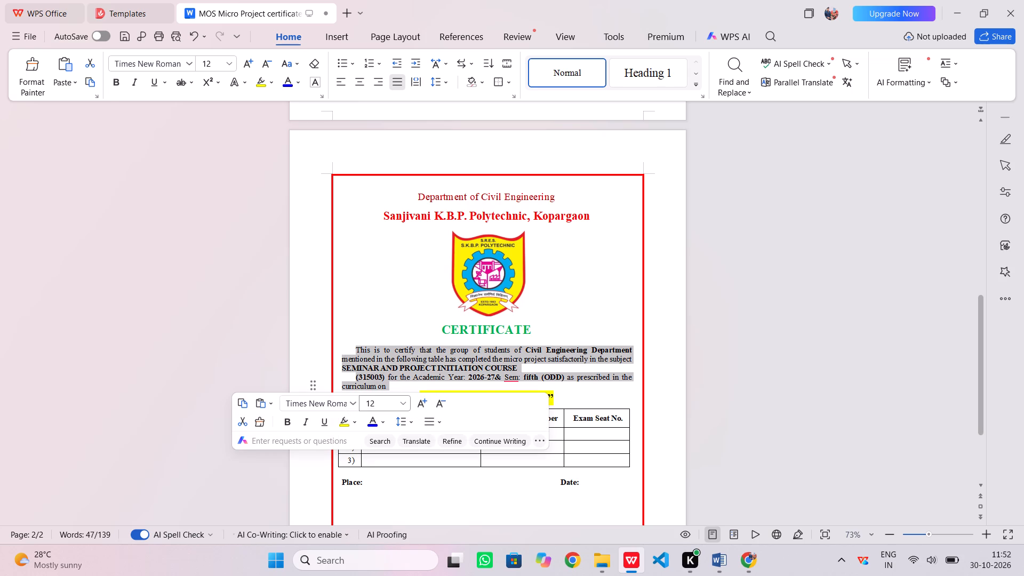
click(374, 401)
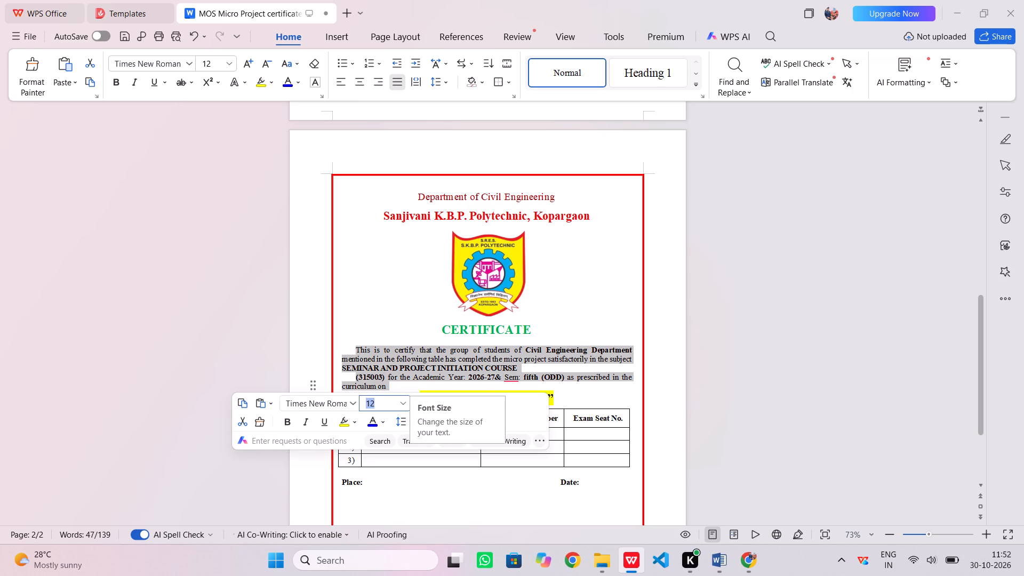
Set the font size of the selected certificate paragraph to 12.
key(1)
key(2)
key(Return)
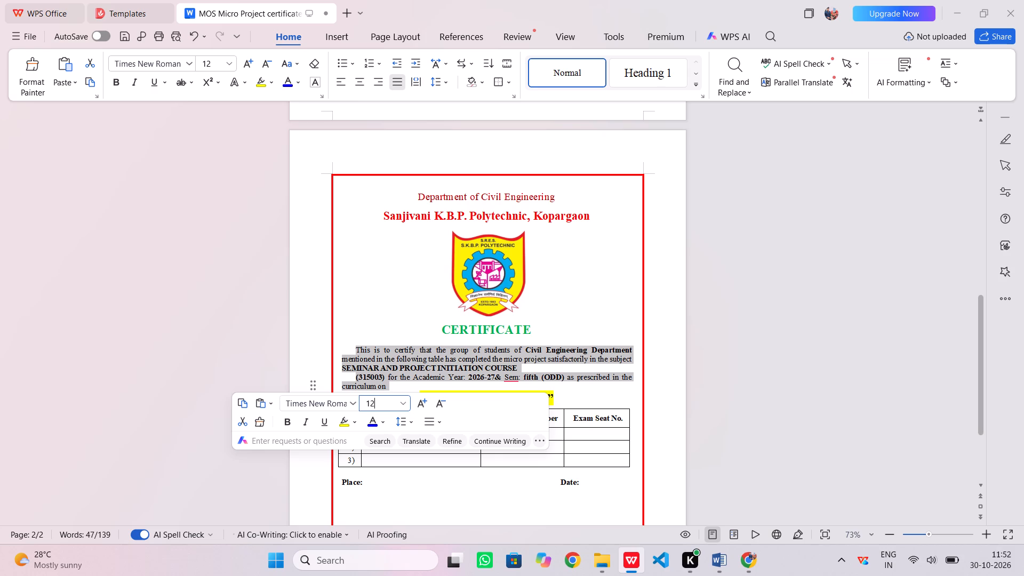
key(Return)
key(Return)
click(373, 319)
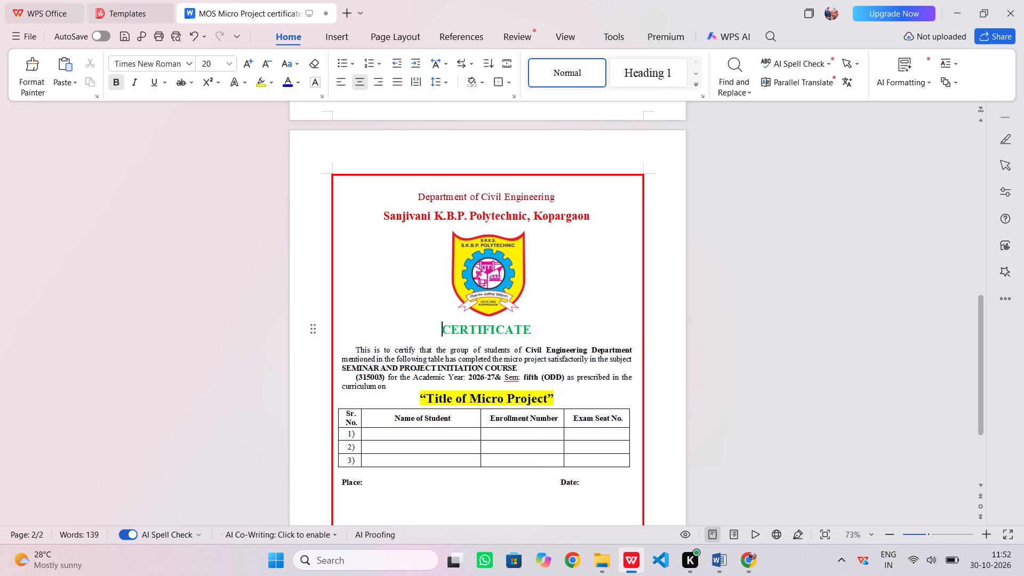
Join the (315003) line onto the end of SEMINAR AND PROJECT INITIATION COURSE in the certificate paragraph.
click(341, 370)
drag(341, 370, 511, 371)
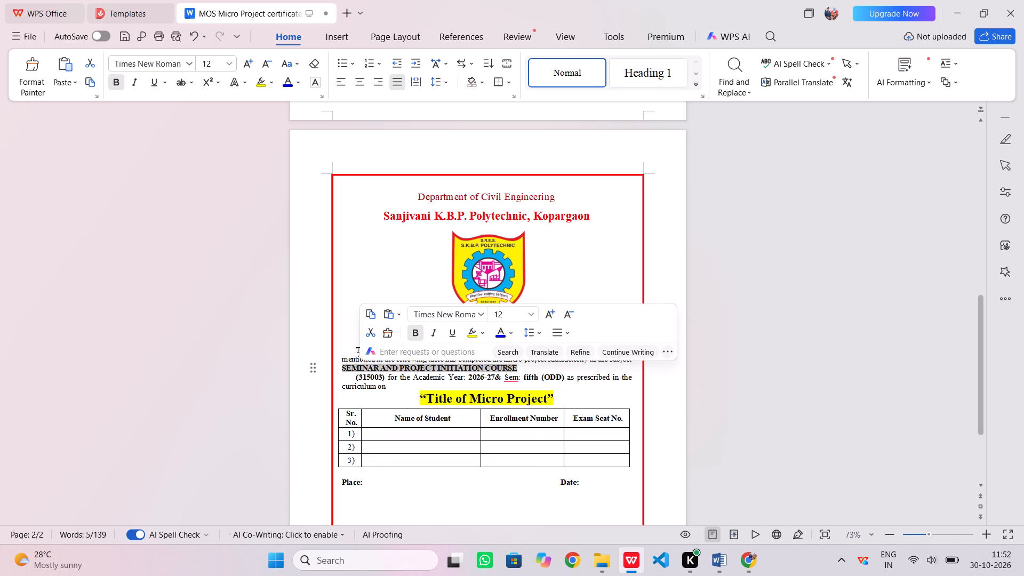
click(529, 370)
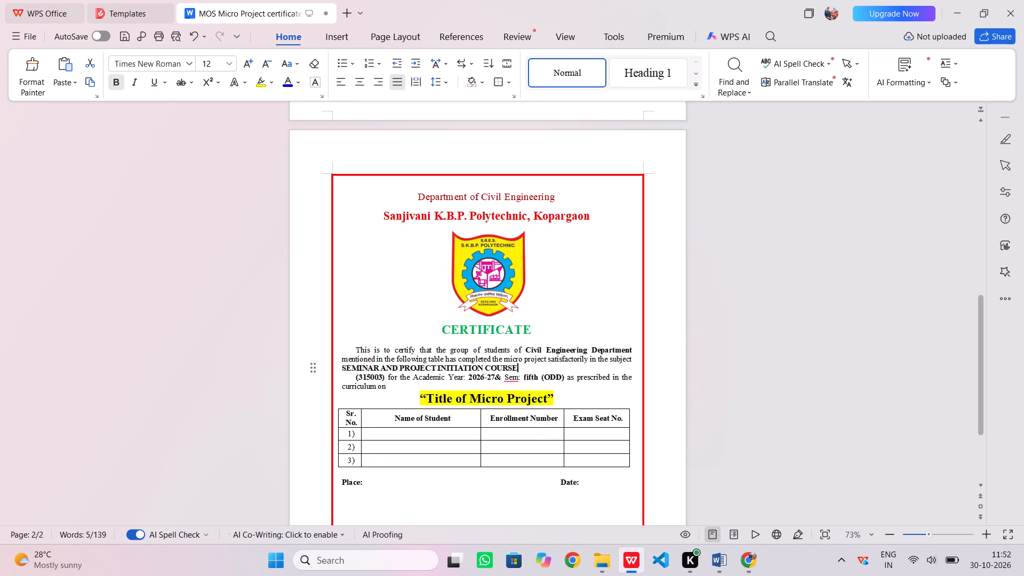
click(355, 375)
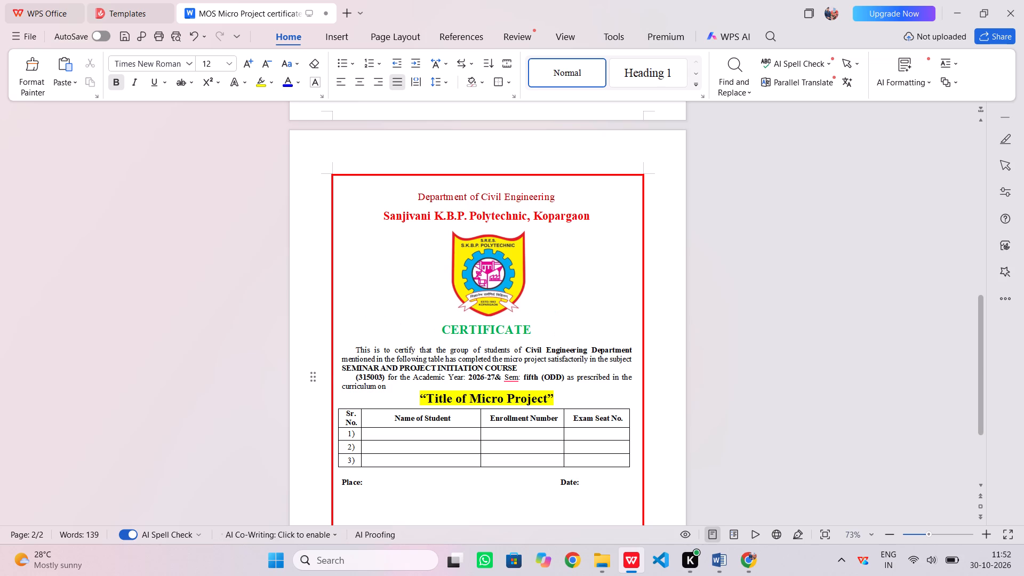
key(BackSpace)
key(BackSpace)
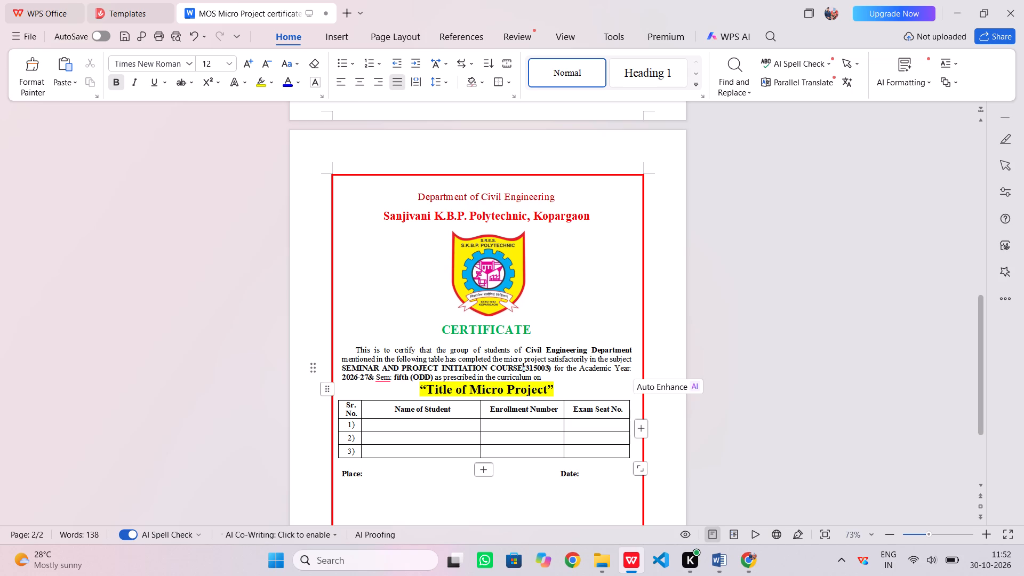
Examine the certificate page's project title placeholder, student table, place and date line, and signature area for details still to fill.
click(503, 456)
drag(503, 456, 505, 475)
click(498, 442)
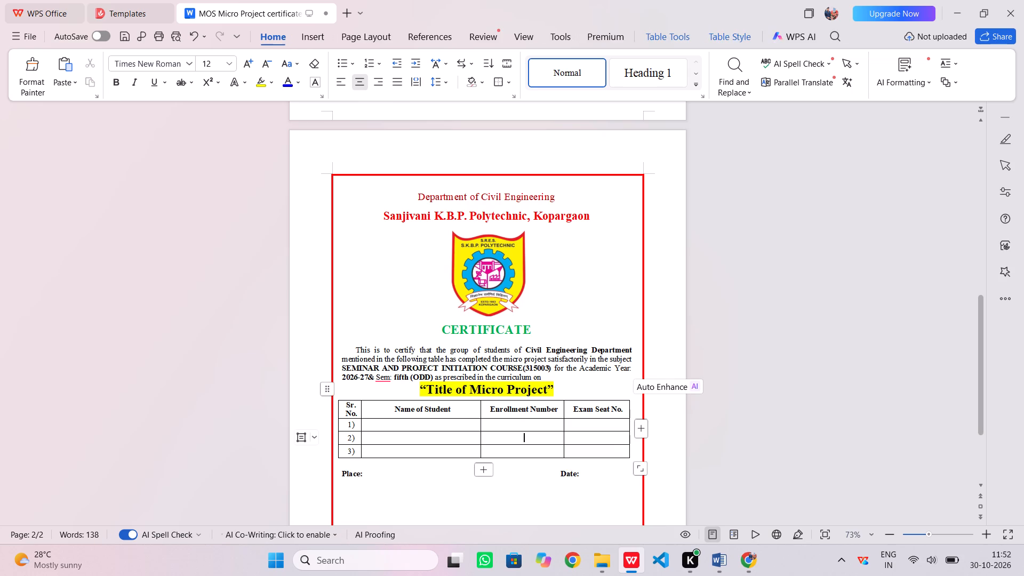
double_click(452, 392)
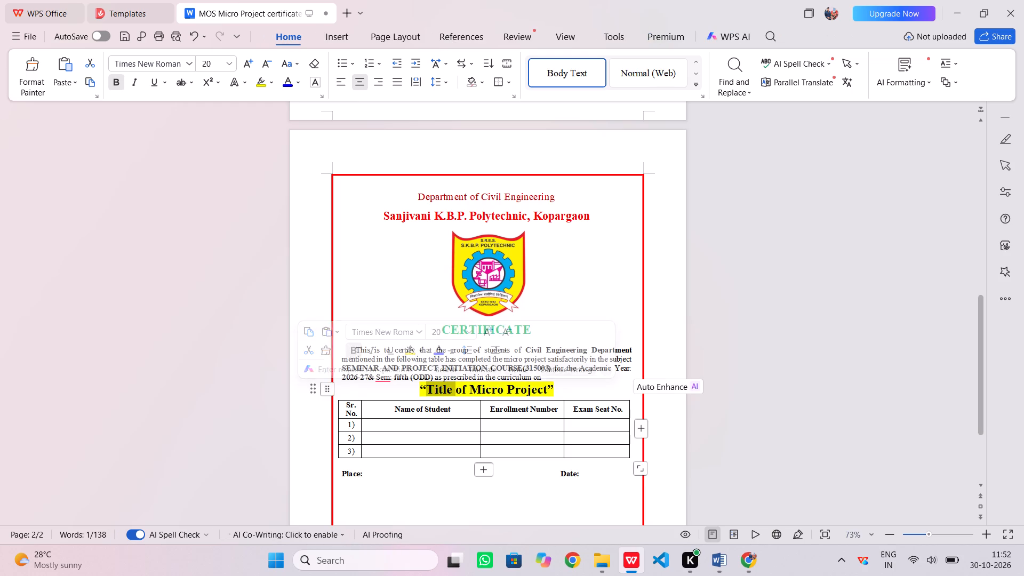
click(347, 470)
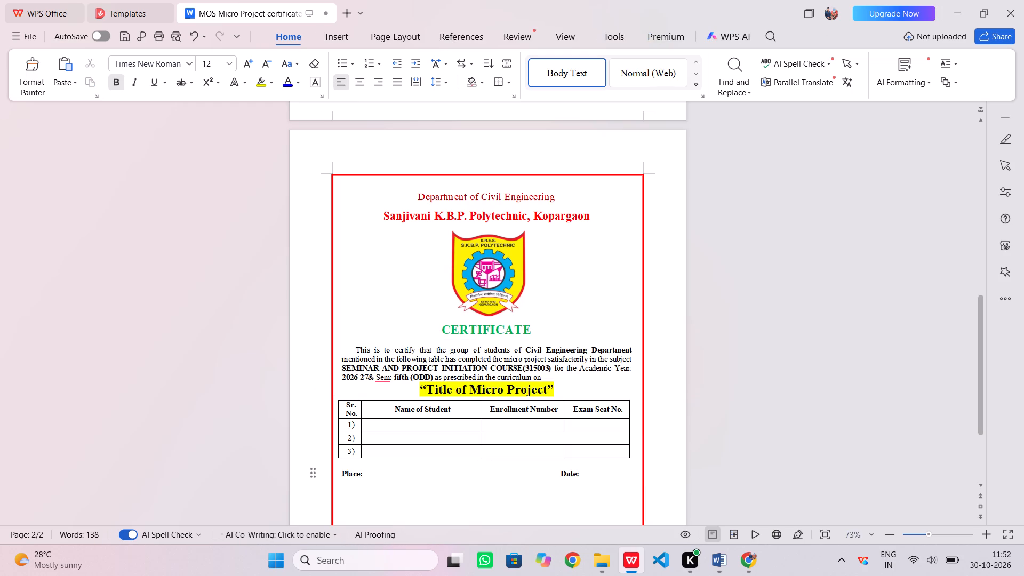
drag(339, 473, 375, 477)
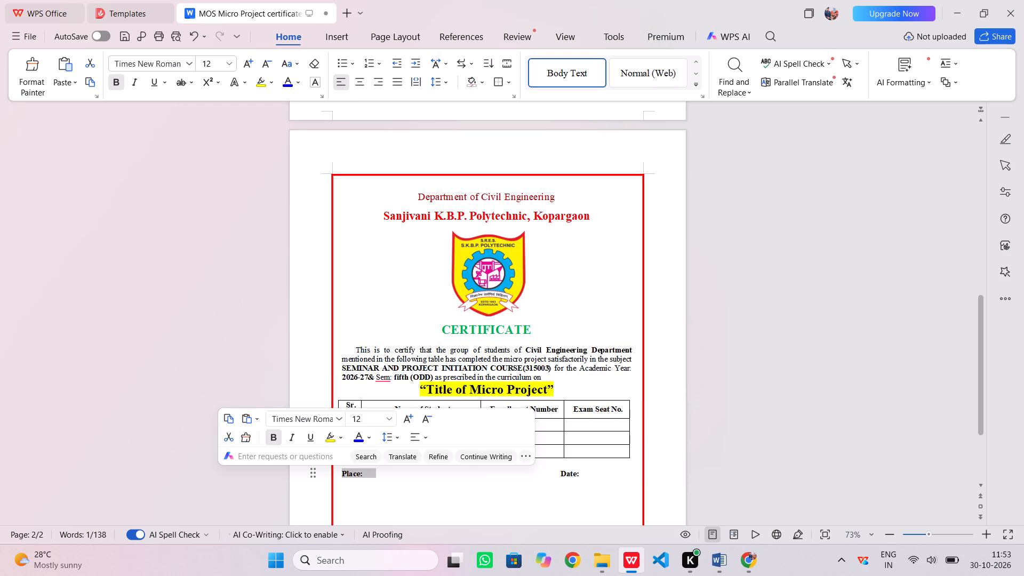
double_click(375, 477)
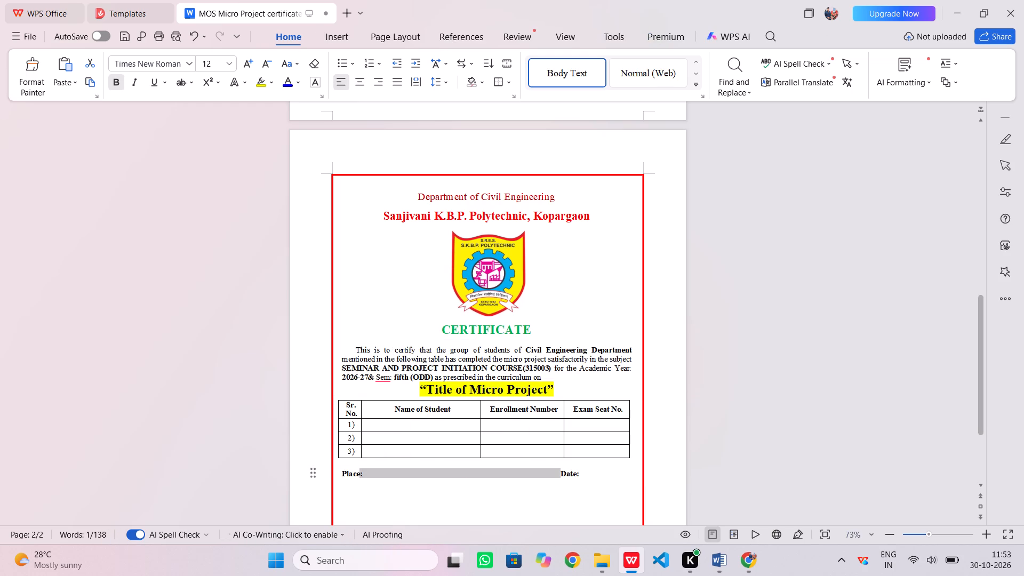
click(375, 477)
scroll(375, 477, up, 2)
scroll(375, 477, down, 5)
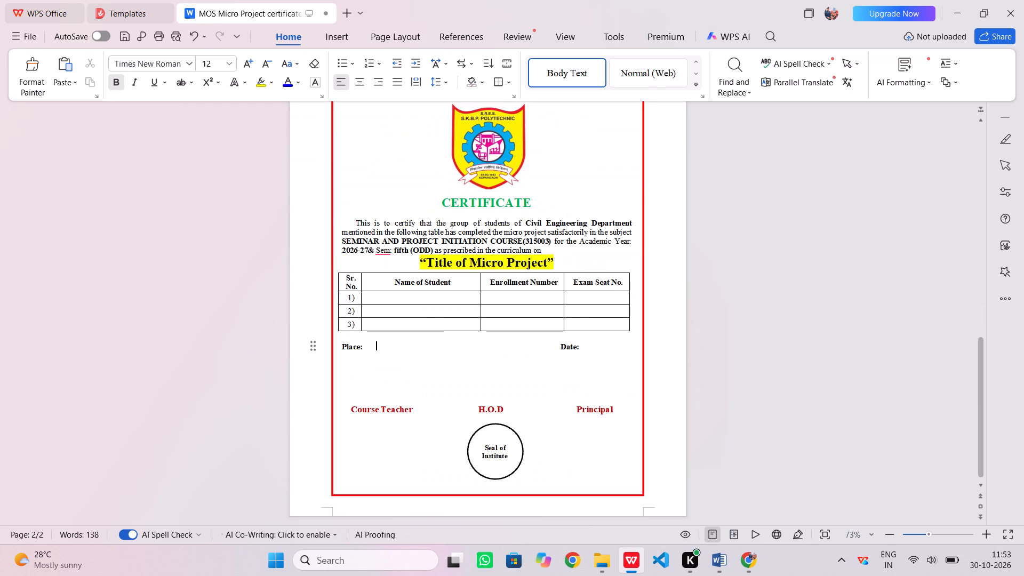
scroll(375, 477, down, 1)
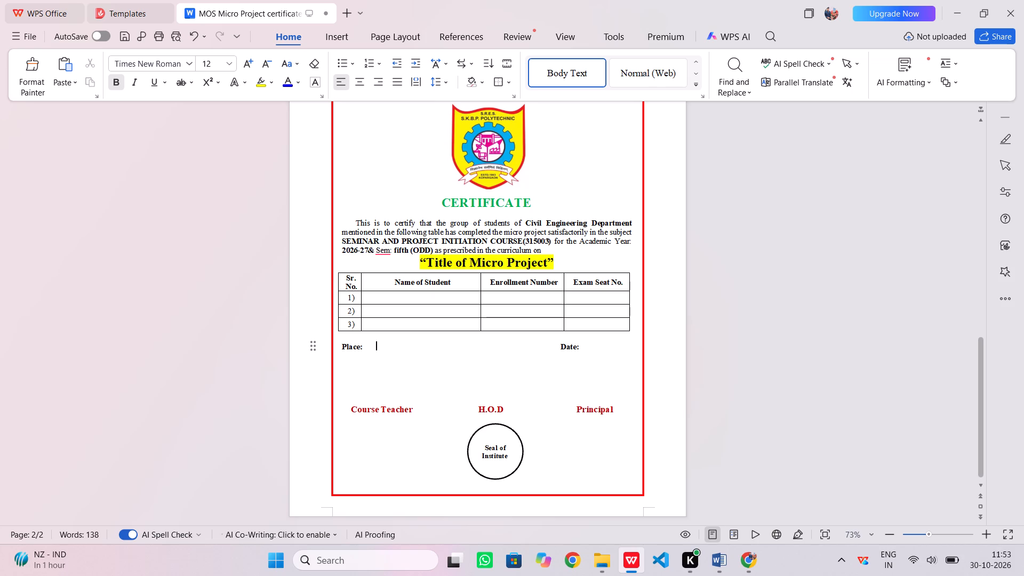
scroll(390, 418, down, 4)
scroll(434, 422, up, 3)
scroll(434, 422, down, 4)
Browse the Downloads folder in File Explorer and view the Internship Report Cover Page image, closing it when done.
click(595, 558)
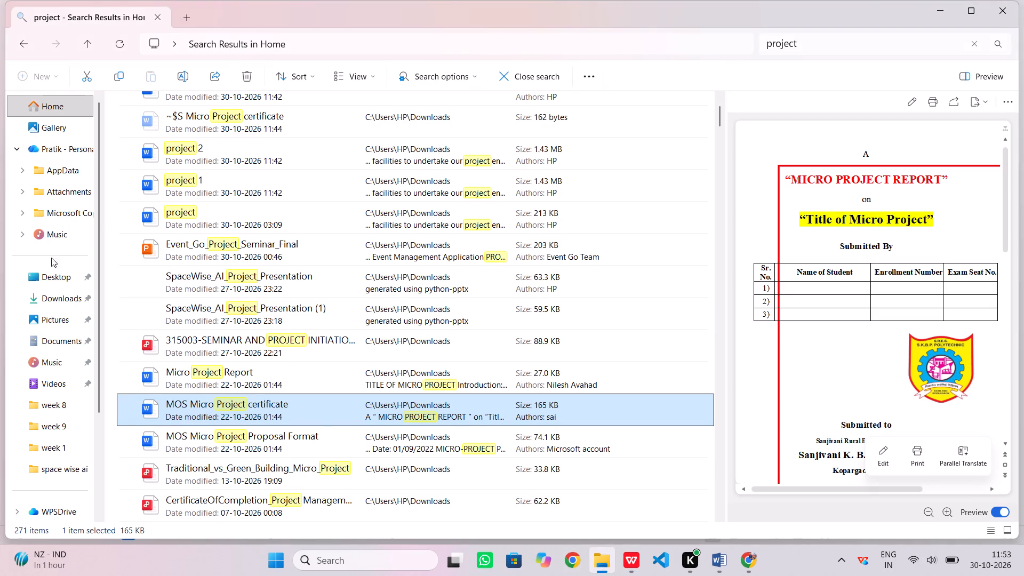
click(61, 304)
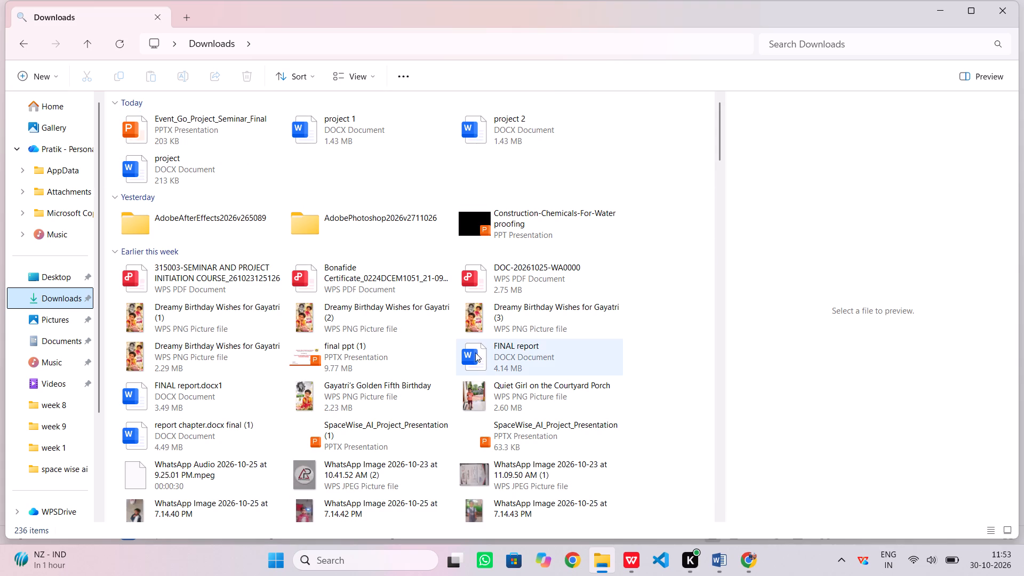
scroll(397, 425, down, 1)
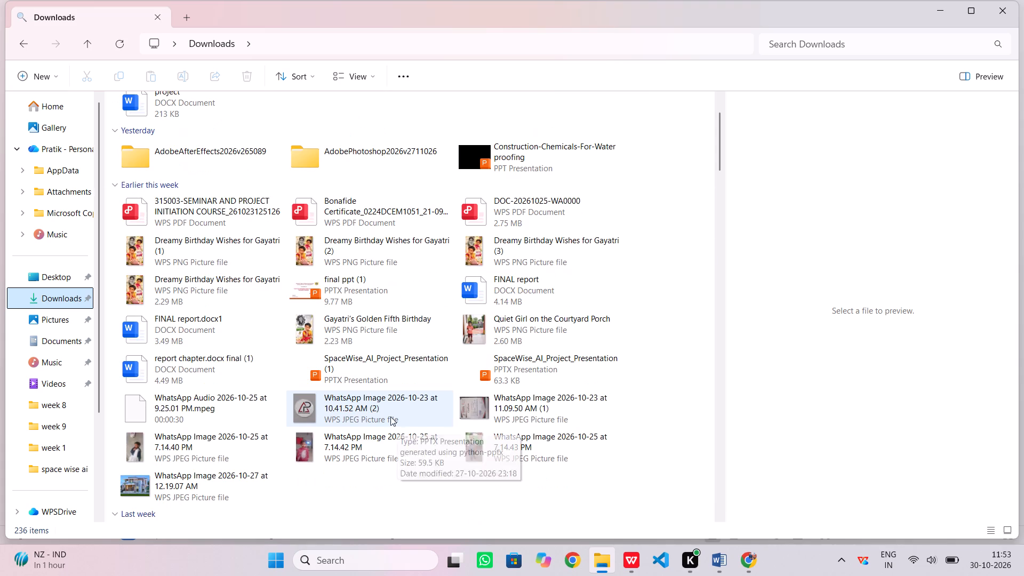
scroll(299, 388, down, 2)
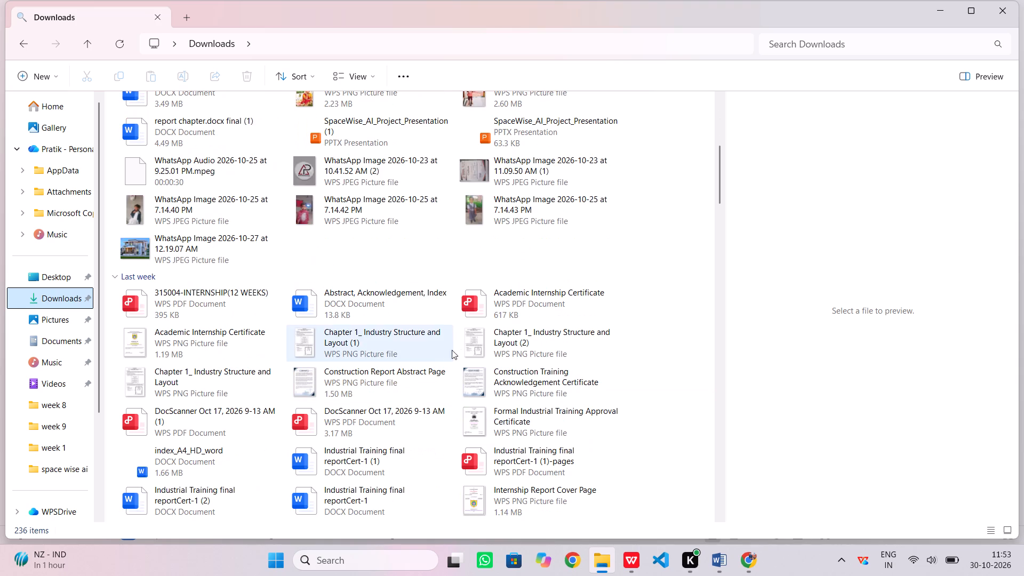
scroll(461, 372, down, 1)
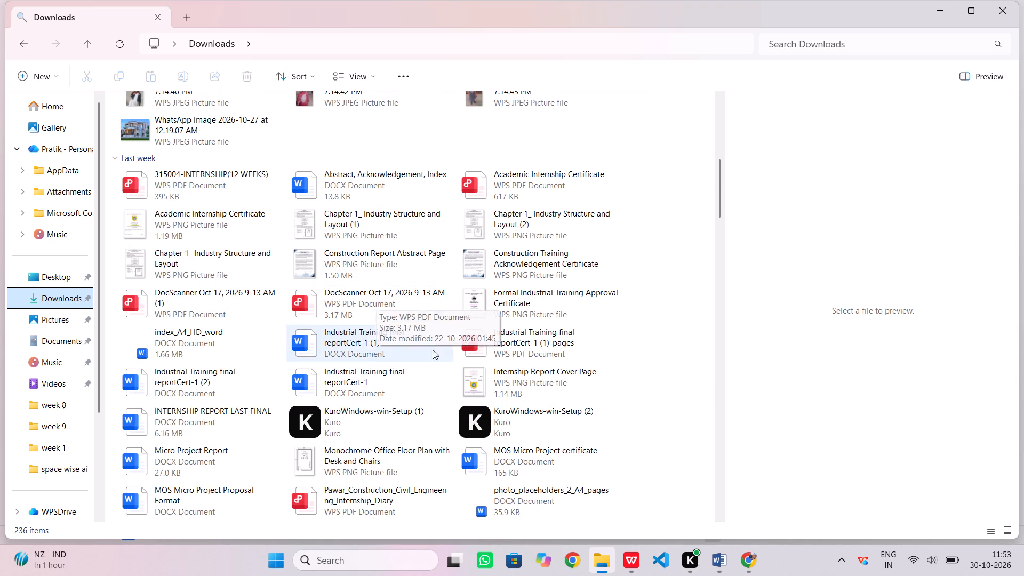
scroll(411, 371, down, 1)
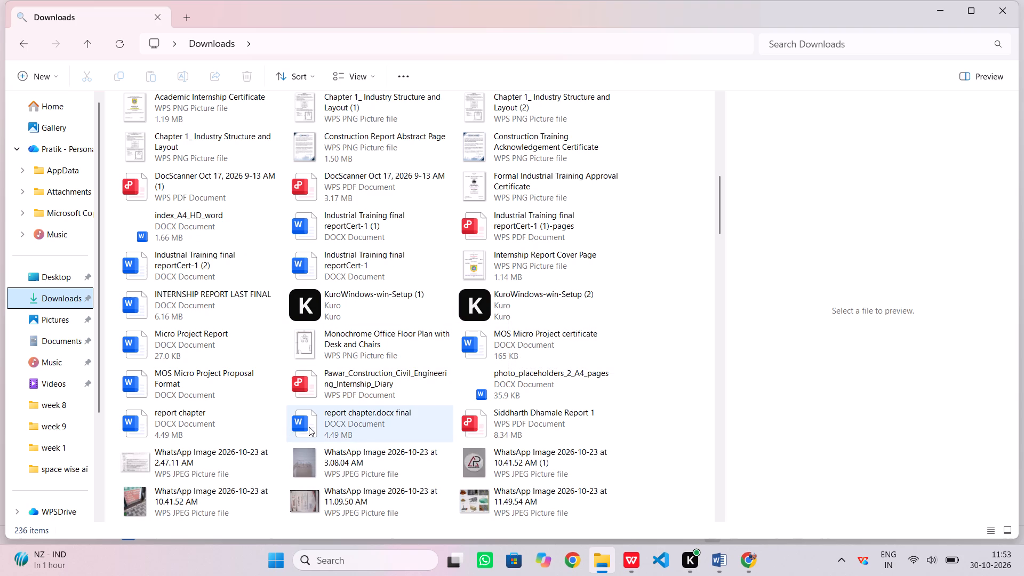
scroll(309, 427, down, 1)
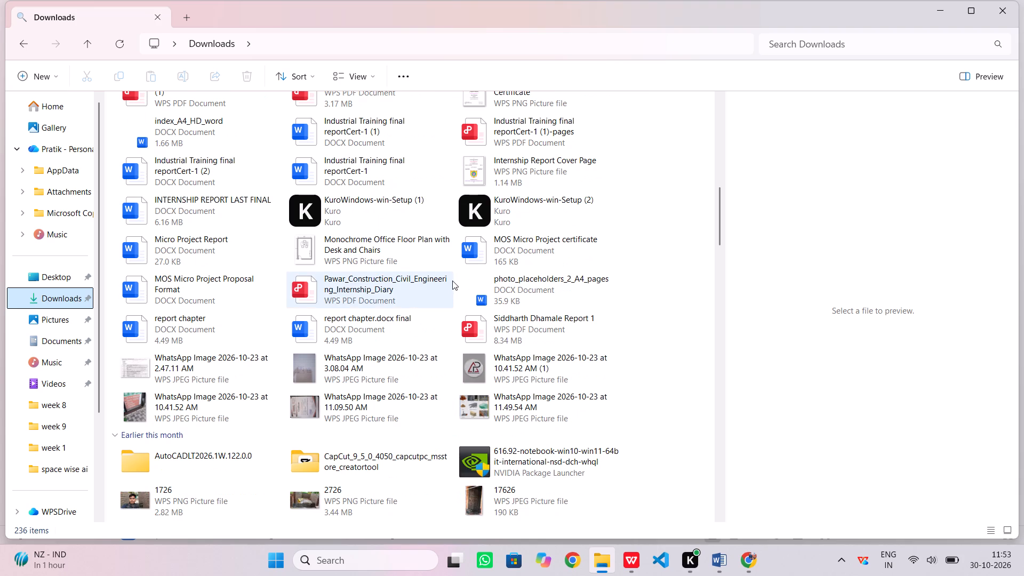
scroll(452, 281, up, 1)
scroll(515, 236, up, 1)
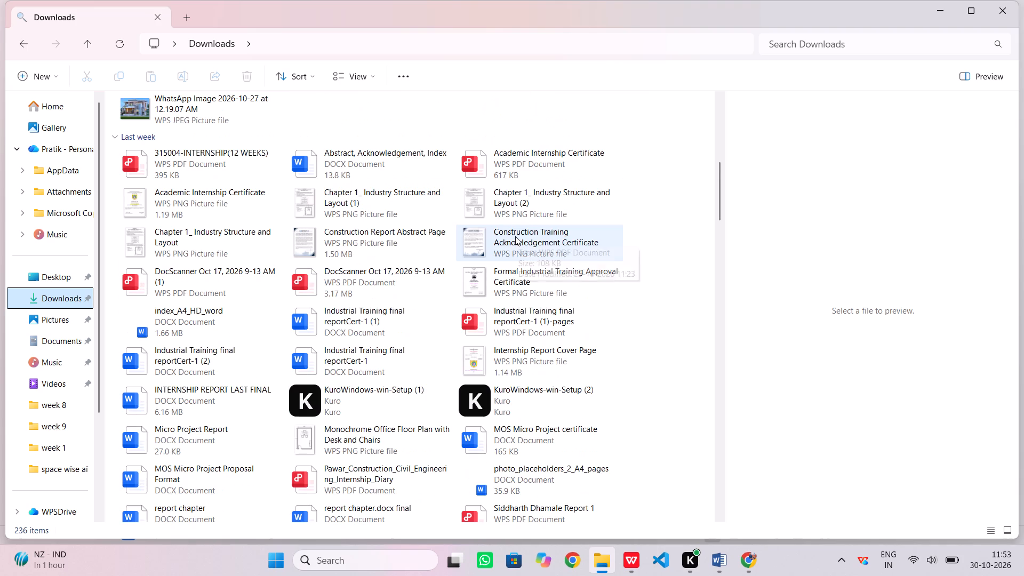
triple_click(510, 350)
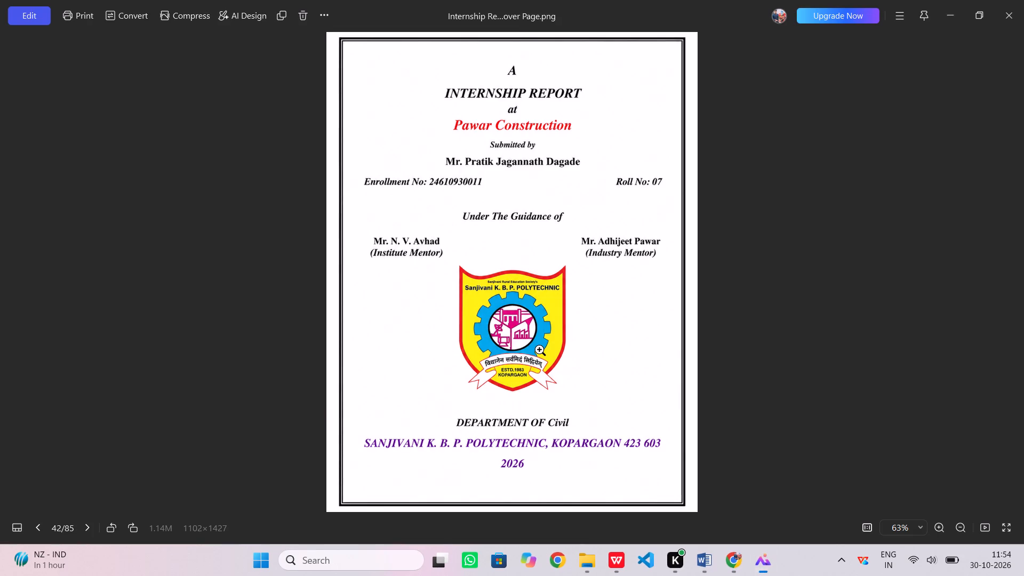
double_click(1012, 21)
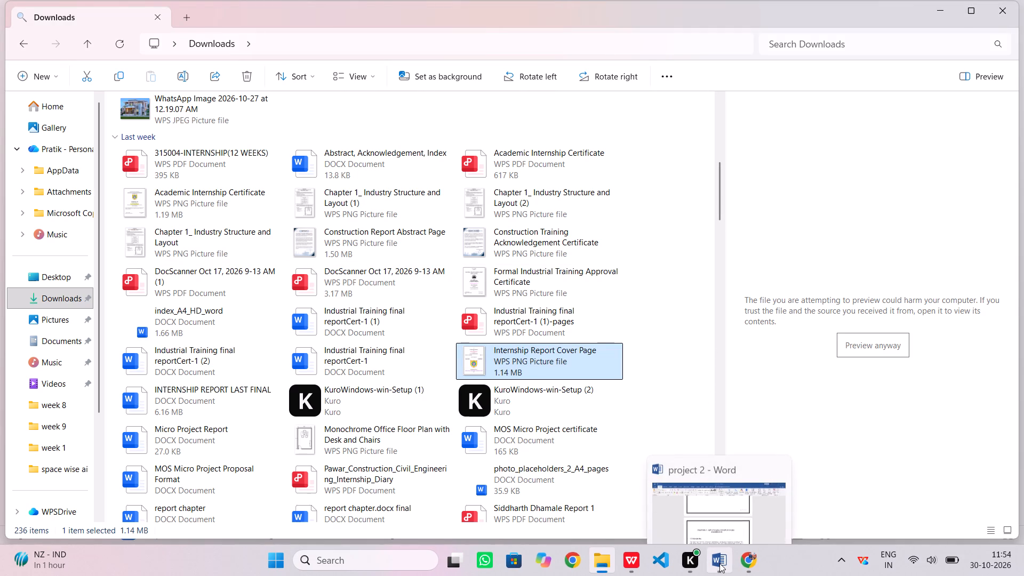
Switch back to the MOS Micro Project certificate document in WPS Office and select the SpaceWise AI project title on the cover page.
double_click(630, 564)
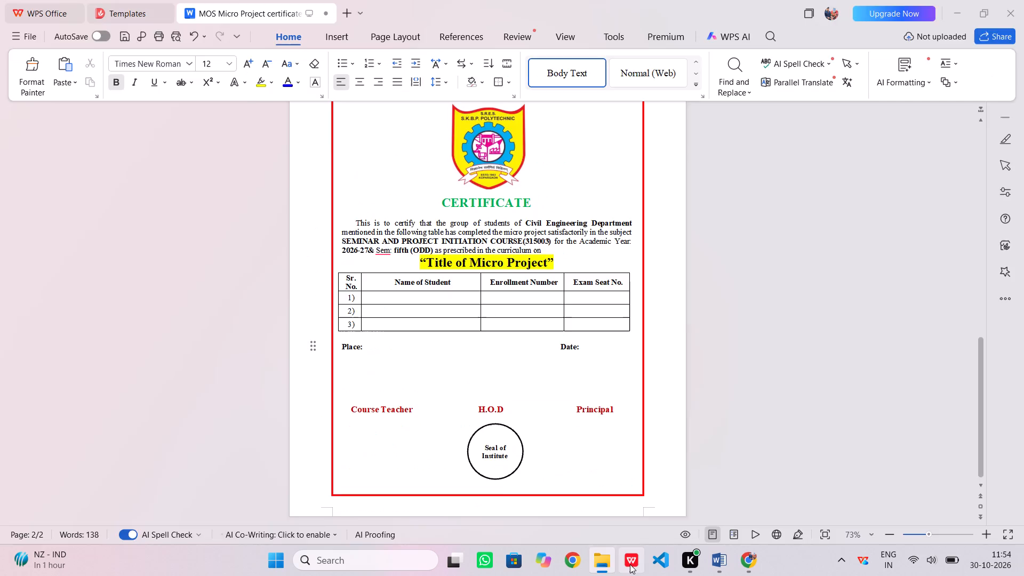
triple_click(637, 564)
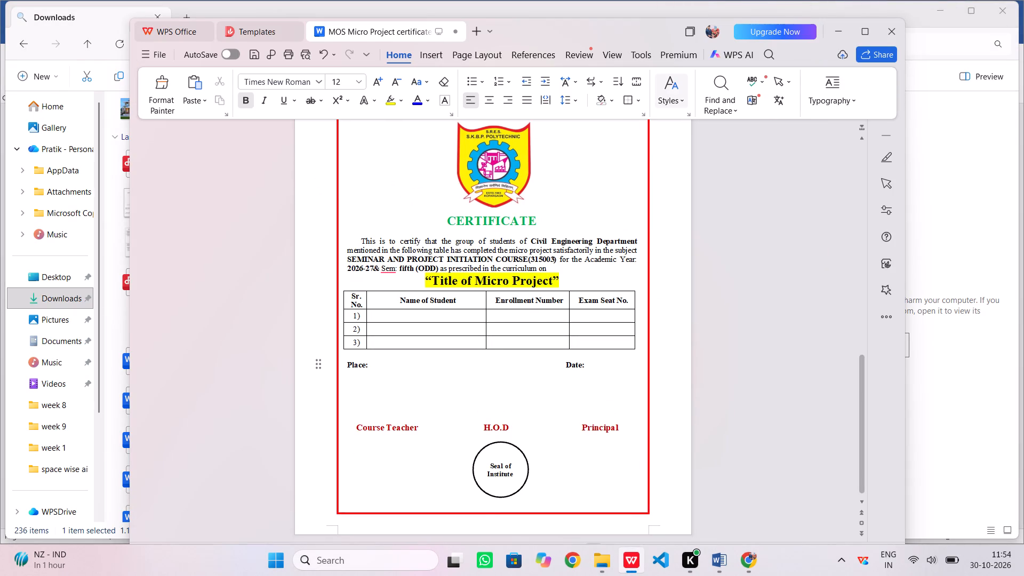
scroll(449, 378, up, 11)
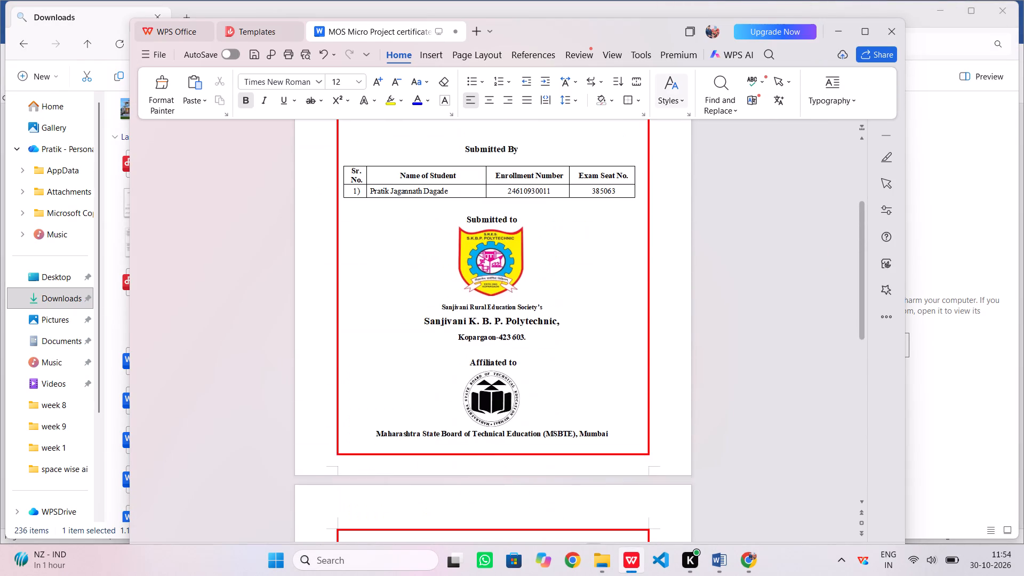
scroll(449, 378, up, 3)
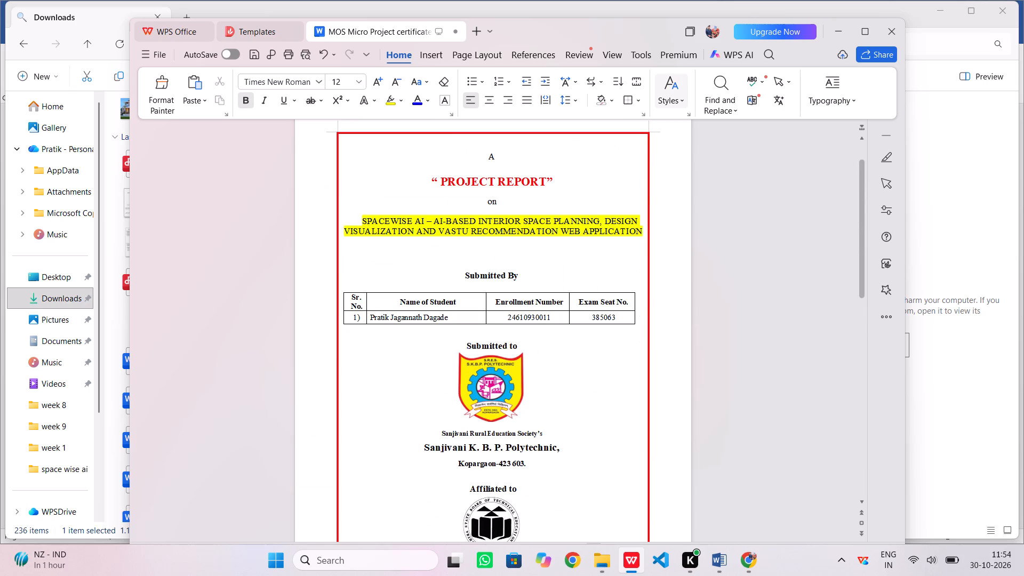
drag(362, 222, 654, 248)
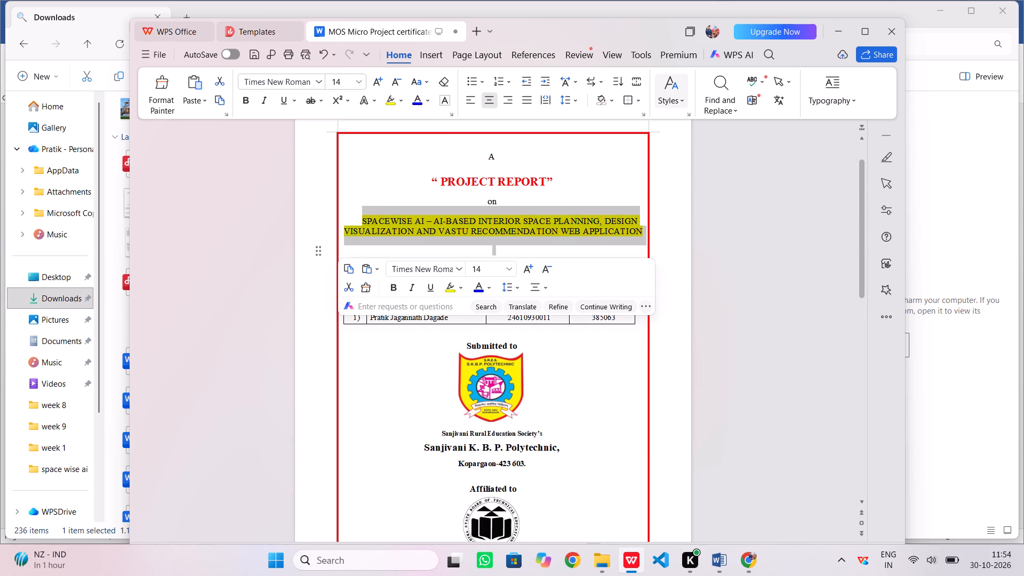
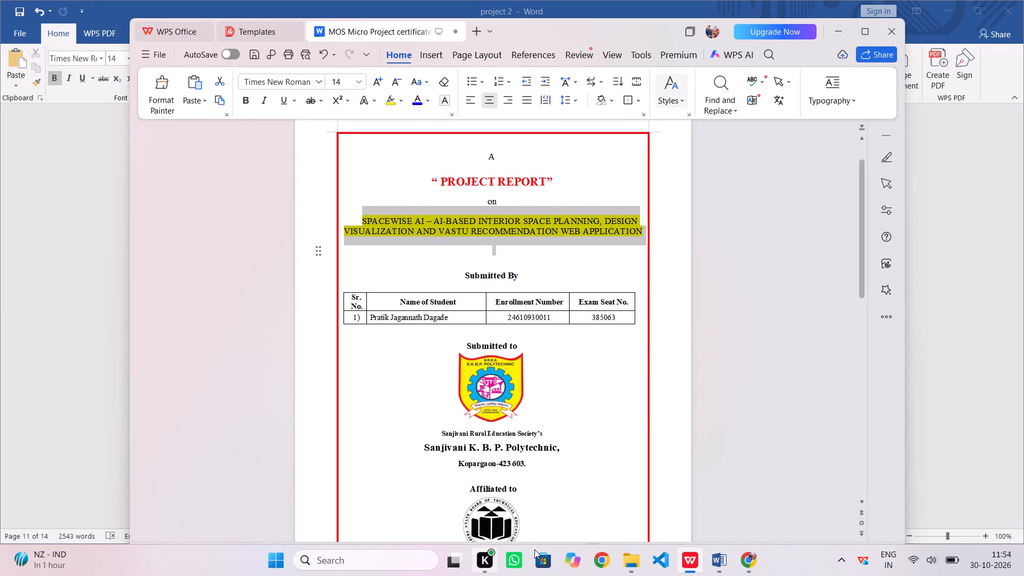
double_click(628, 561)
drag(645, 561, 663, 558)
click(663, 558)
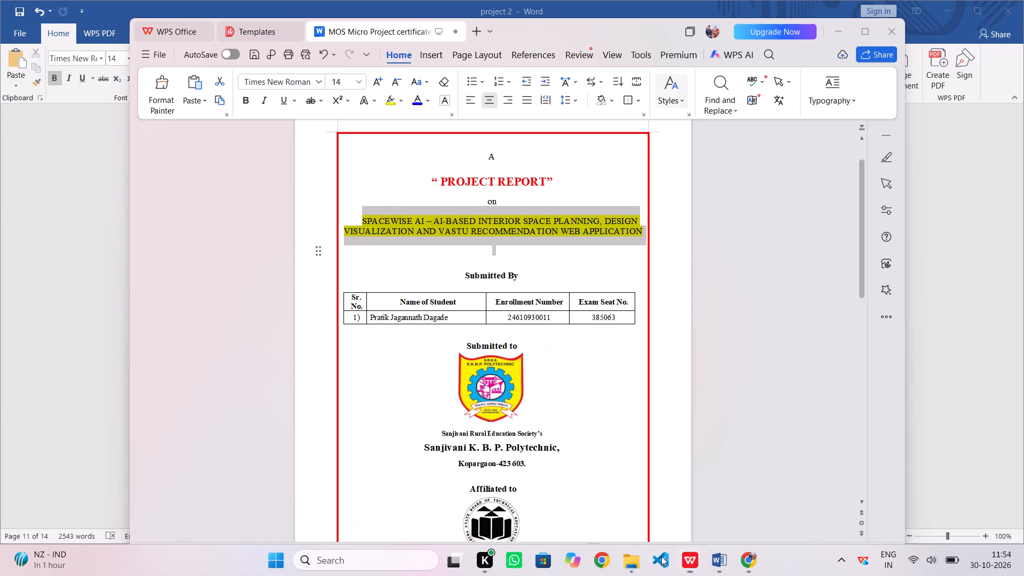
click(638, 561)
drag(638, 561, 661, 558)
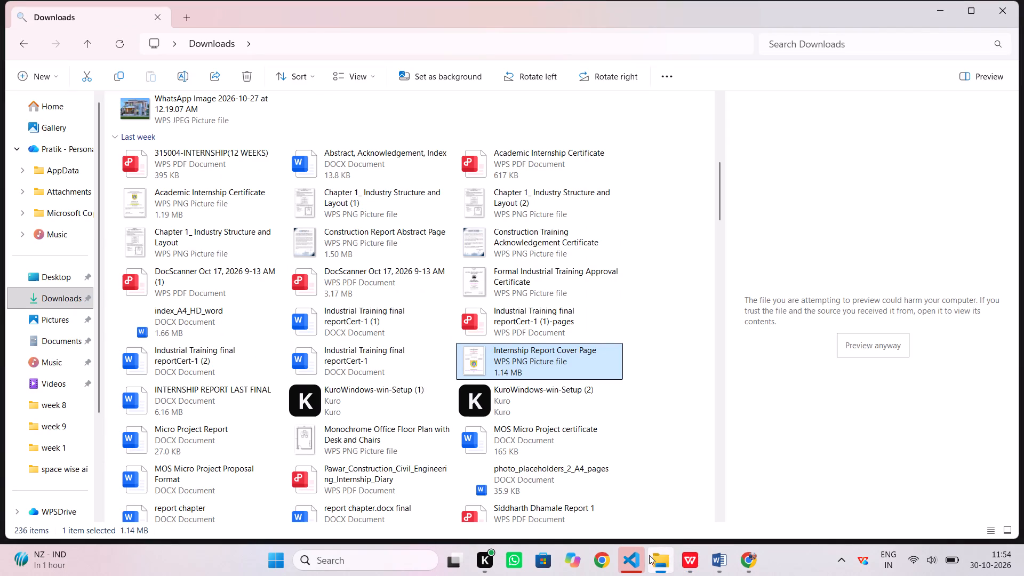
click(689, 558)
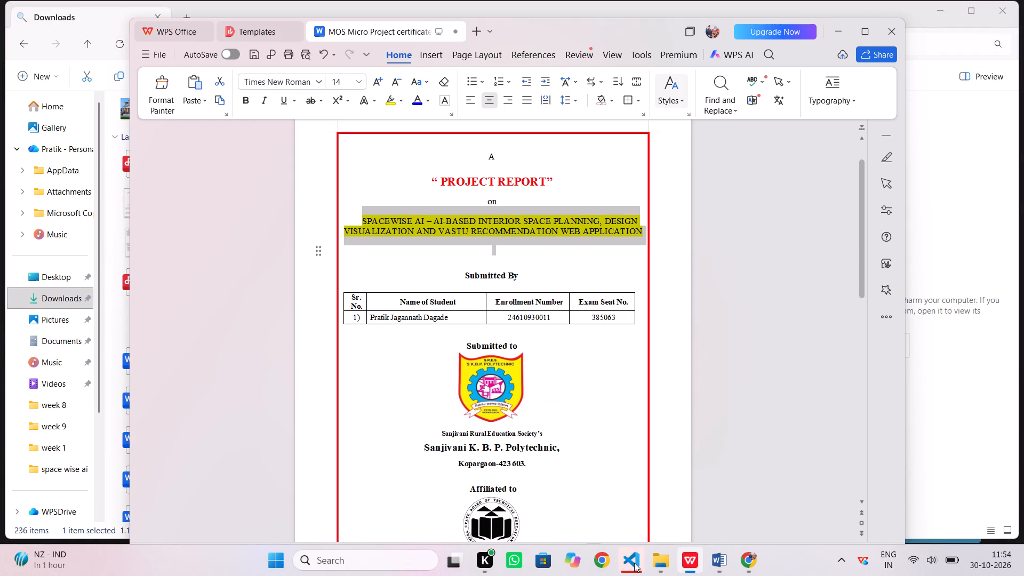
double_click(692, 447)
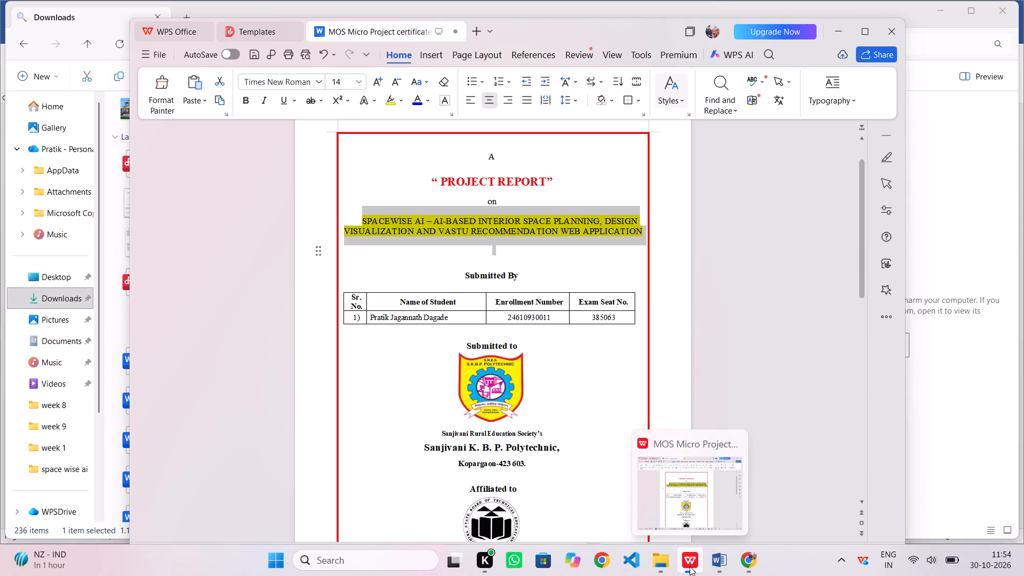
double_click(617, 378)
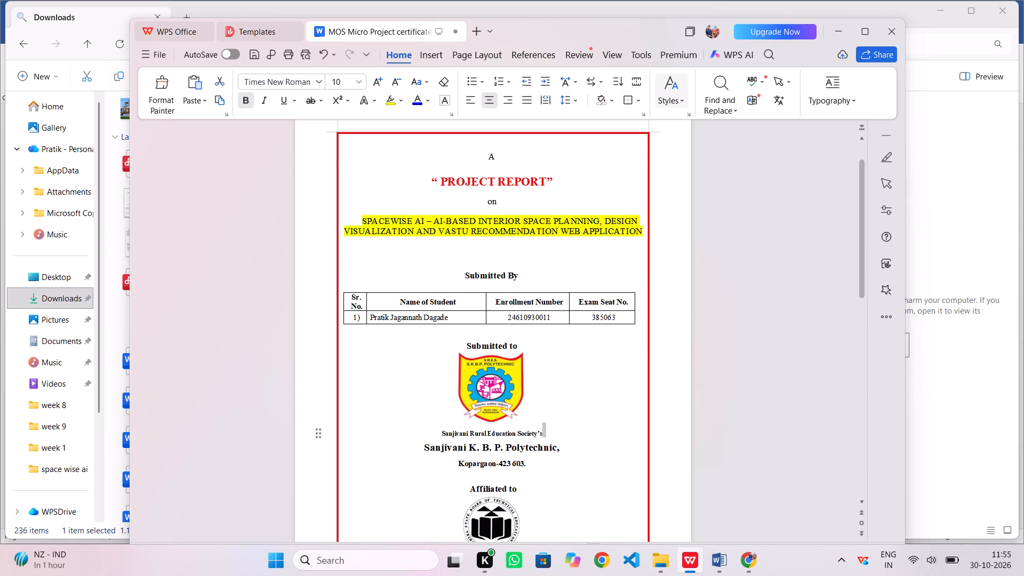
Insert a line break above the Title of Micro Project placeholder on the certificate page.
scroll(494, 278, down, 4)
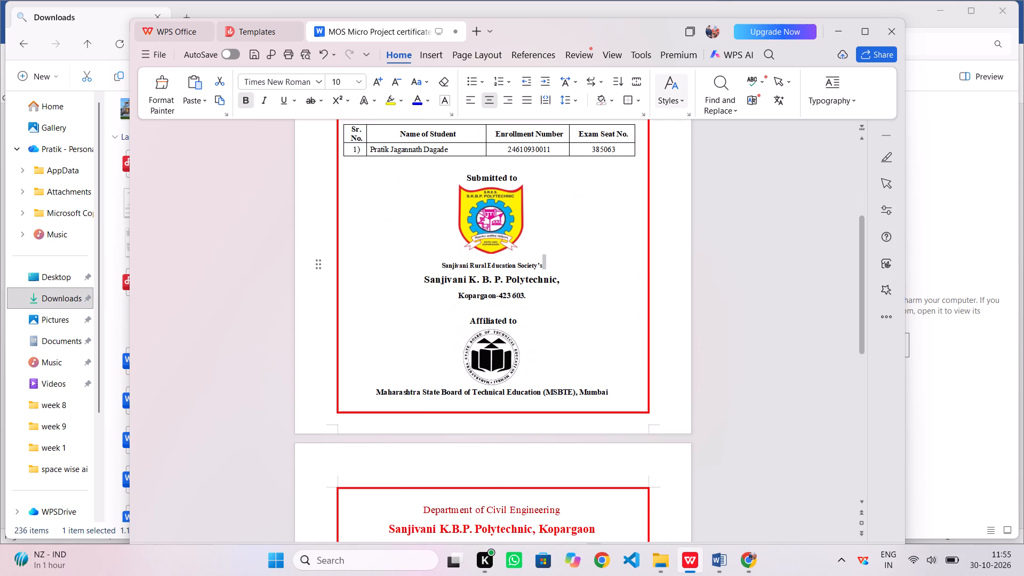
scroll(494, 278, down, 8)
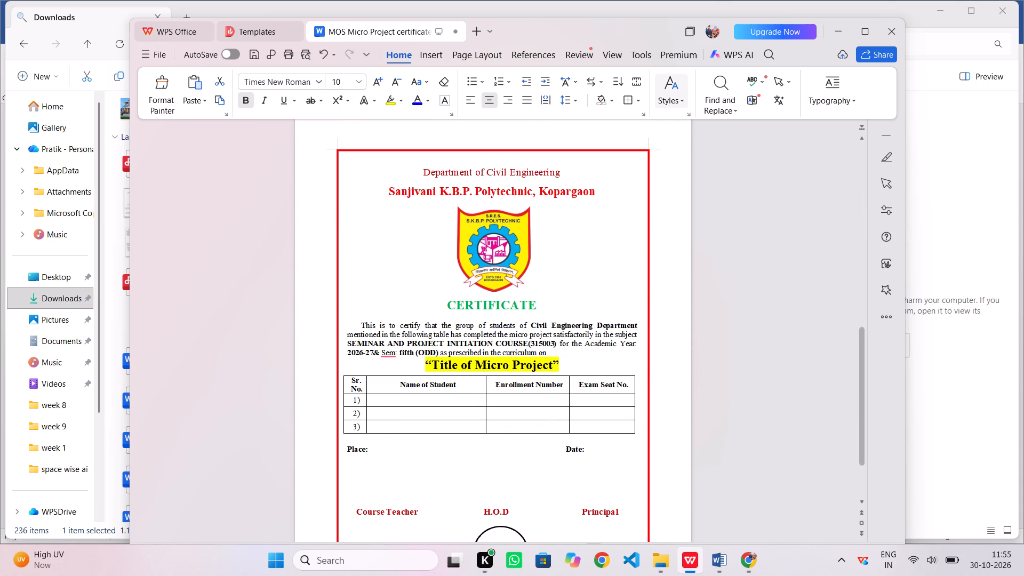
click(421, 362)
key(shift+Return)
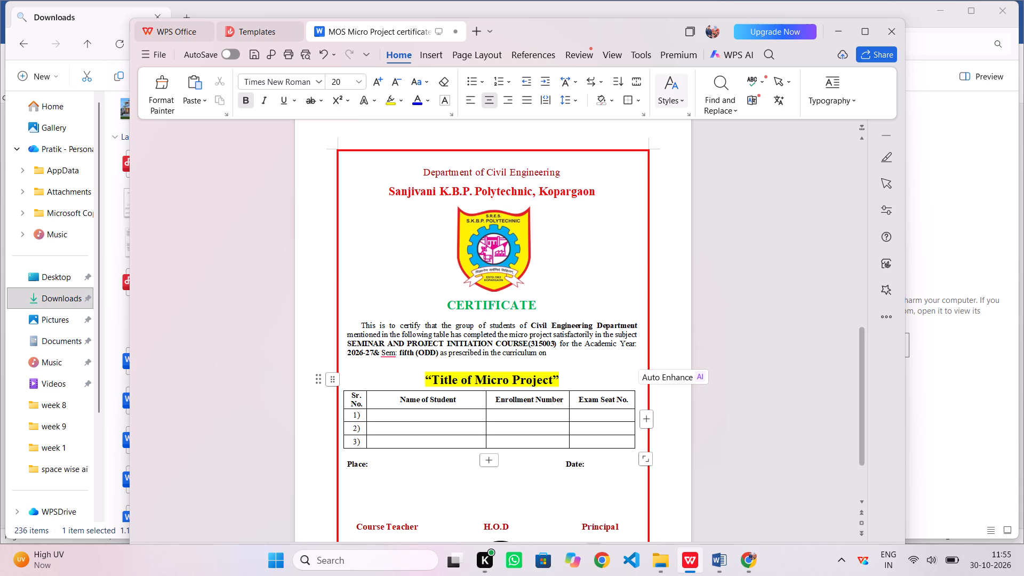
Replace the text between the quotation marks of the certificate's Title of Micro Project placeholder with the copied SpaceWise AI project title.
scroll(442, 382, up, 4)
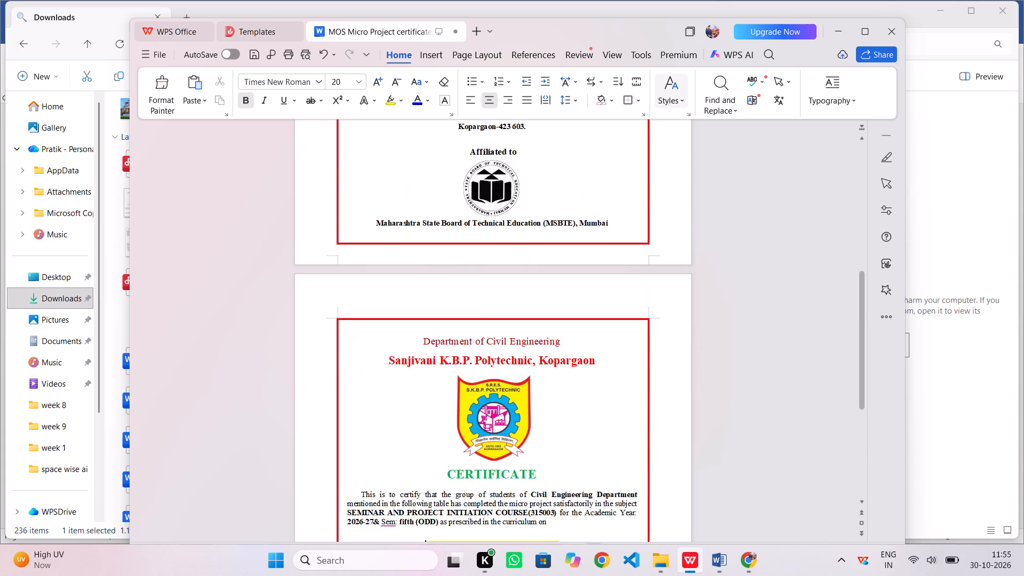
scroll(442, 382, up, 8)
scroll(513, 500, down, 7)
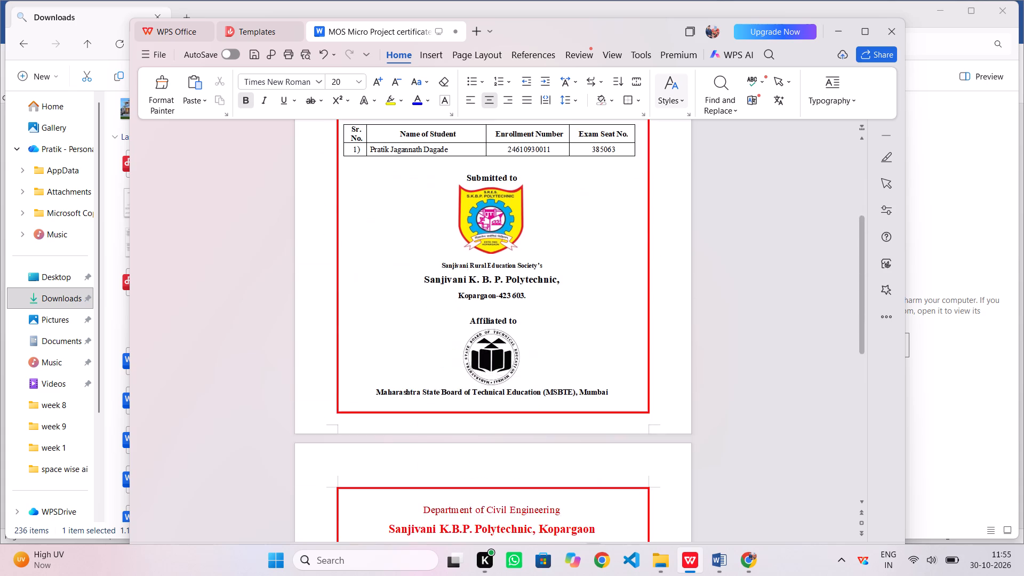
scroll(514, 500, down, 2)
scroll(476, 470, down, 2)
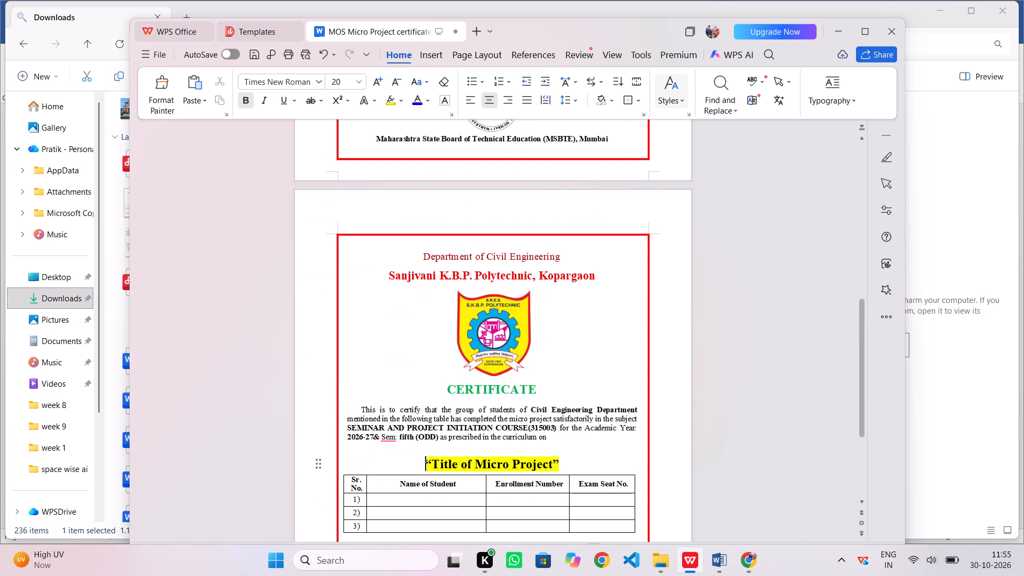
double_click(519, 463)
double_click(519, 463)
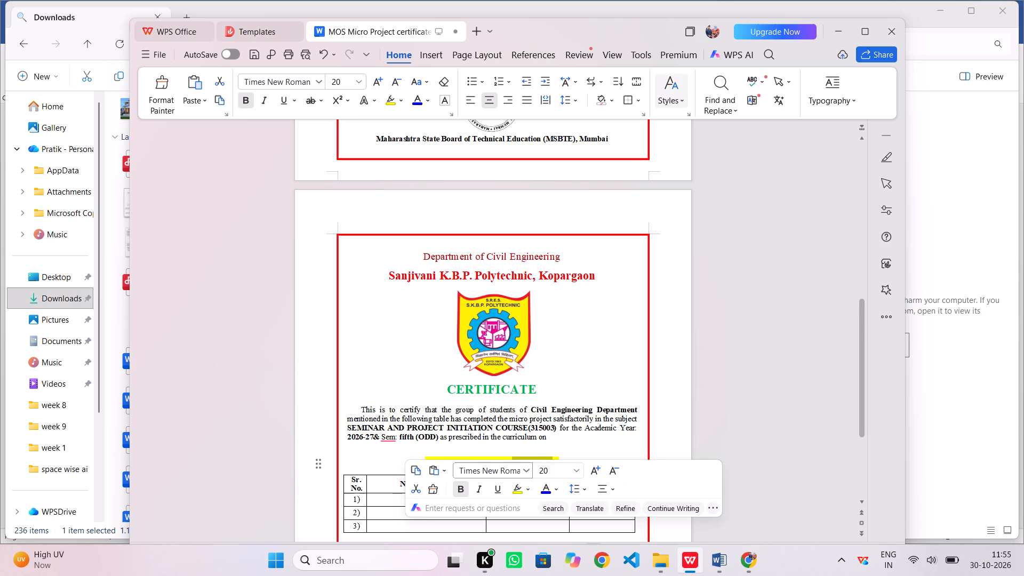
click(537, 448)
double_click(487, 465)
double_click(487, 465)
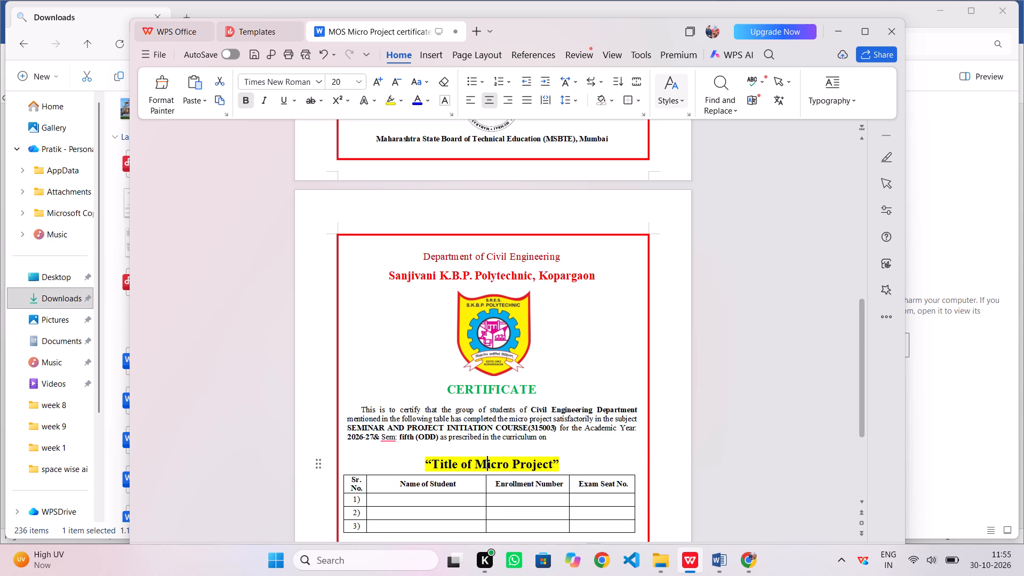
click(487, 465)
click(527, 449)
click(550, 466)
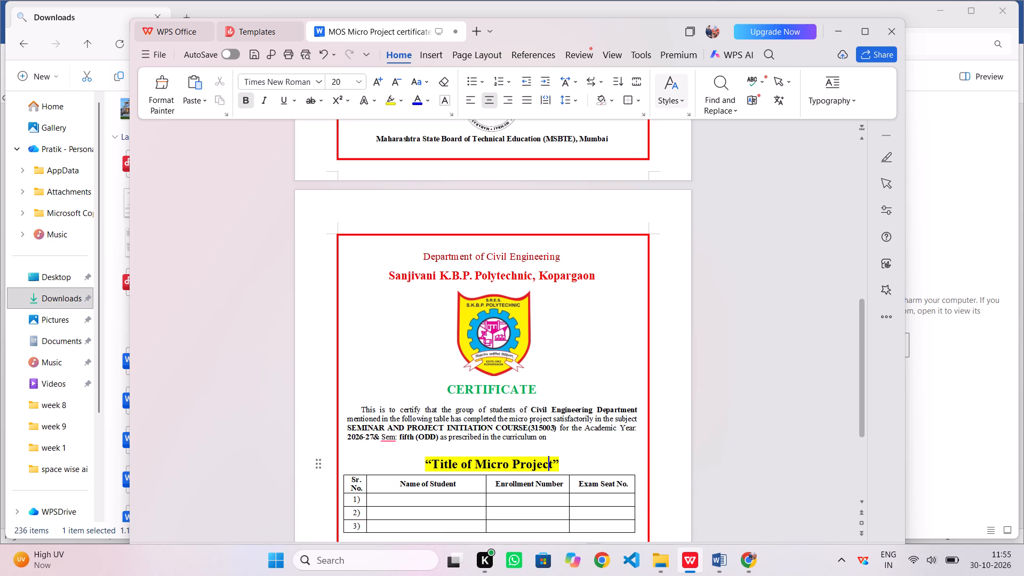
key(Right)
key(BackSpace)
key(BackSpace)
key(BackSpace)
key(BackSpace)
key(BackSpace)
key(BackSpace)
key(BackSpace)
key(BackSpace)
key(BackSpace)
key(BackSpace)
key(BackSpace)
key(BackSpace)
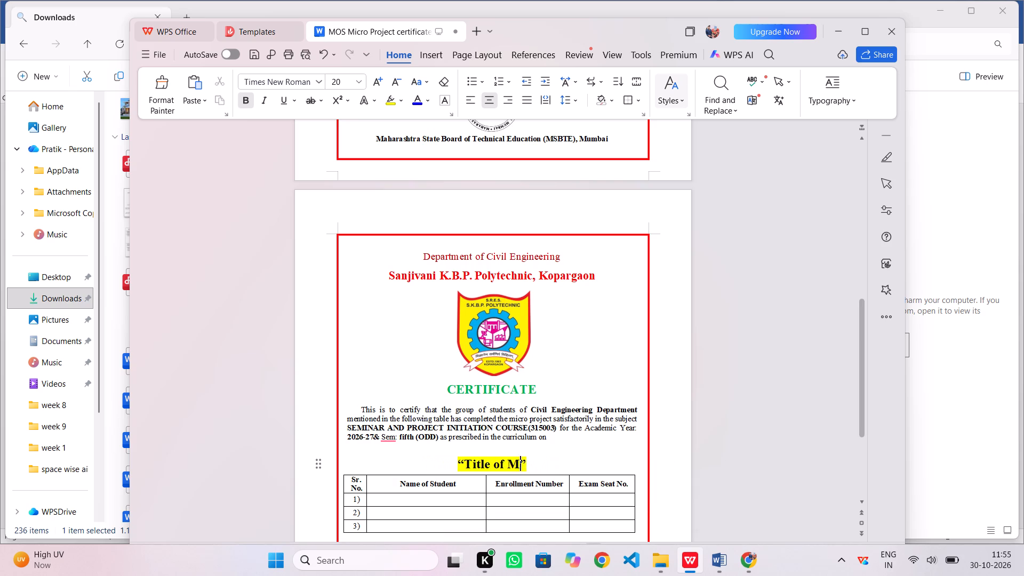
key(BackSpace)
key(BackSpace)
key(BackSpace)
key(BackSpace)
key(BackSpace)
key(BackSpace)
key(BackSpace)
key(BackSpace)
key(BackSpace)
key(BackSpace)
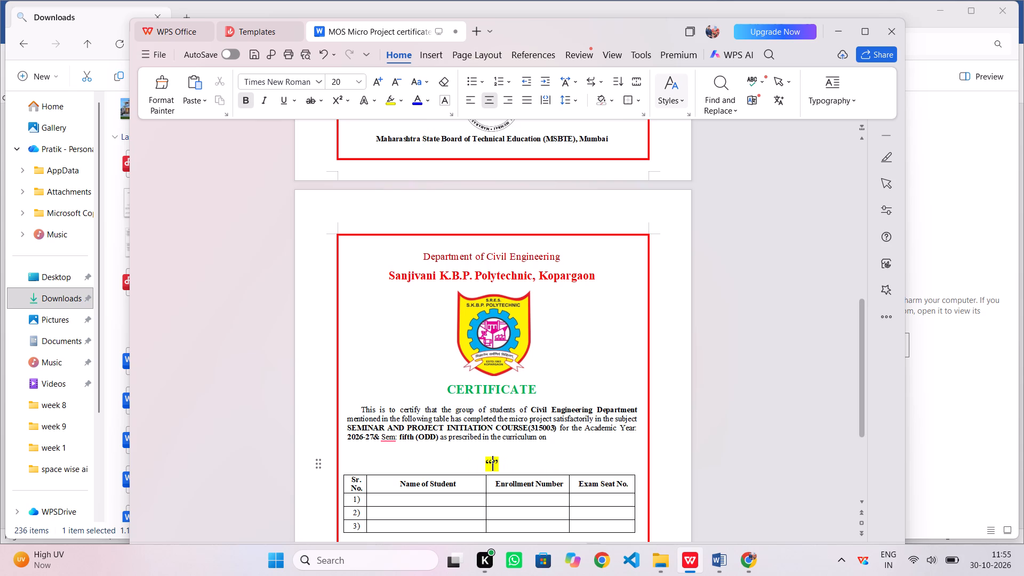
key(ctrl+v)
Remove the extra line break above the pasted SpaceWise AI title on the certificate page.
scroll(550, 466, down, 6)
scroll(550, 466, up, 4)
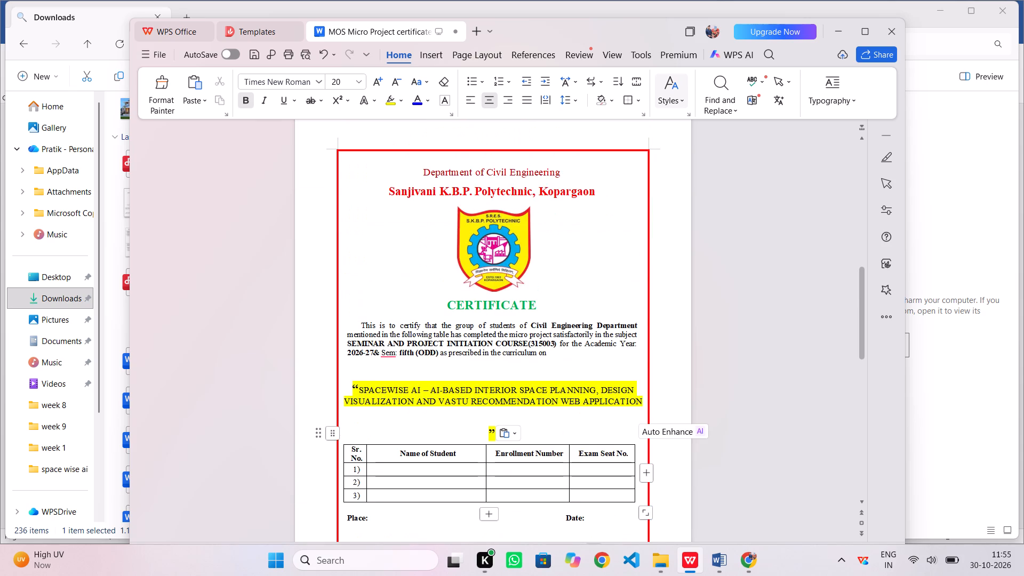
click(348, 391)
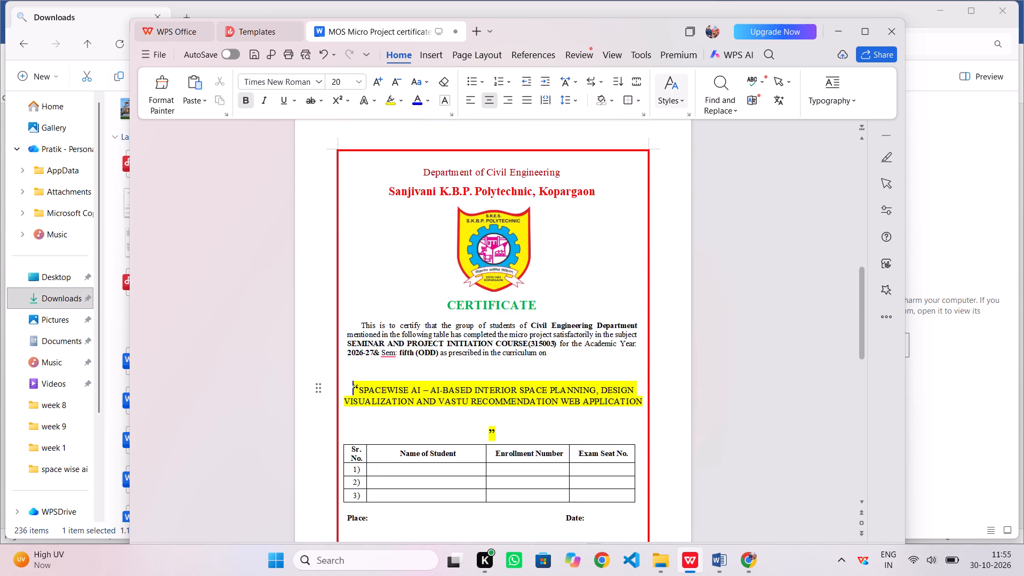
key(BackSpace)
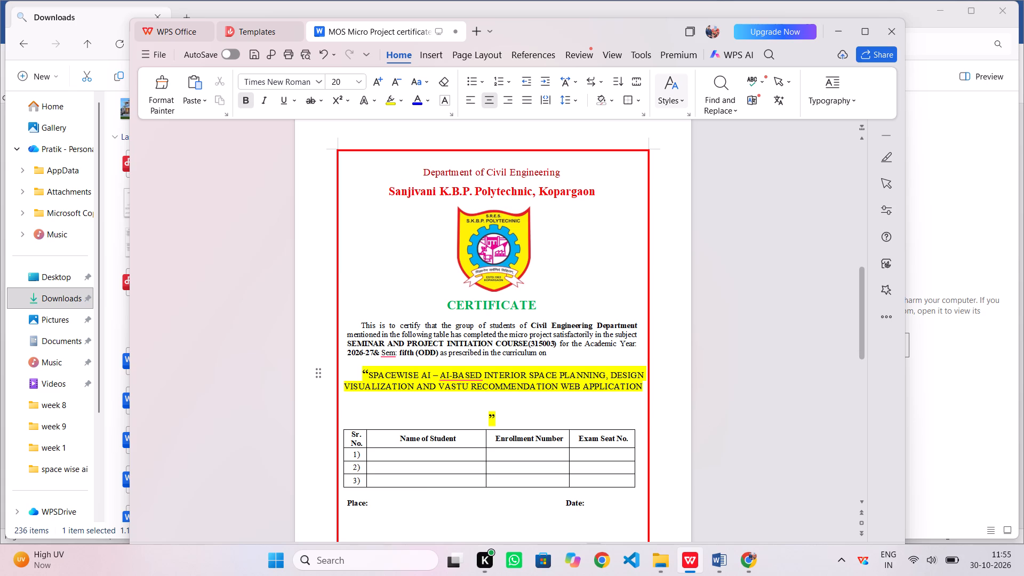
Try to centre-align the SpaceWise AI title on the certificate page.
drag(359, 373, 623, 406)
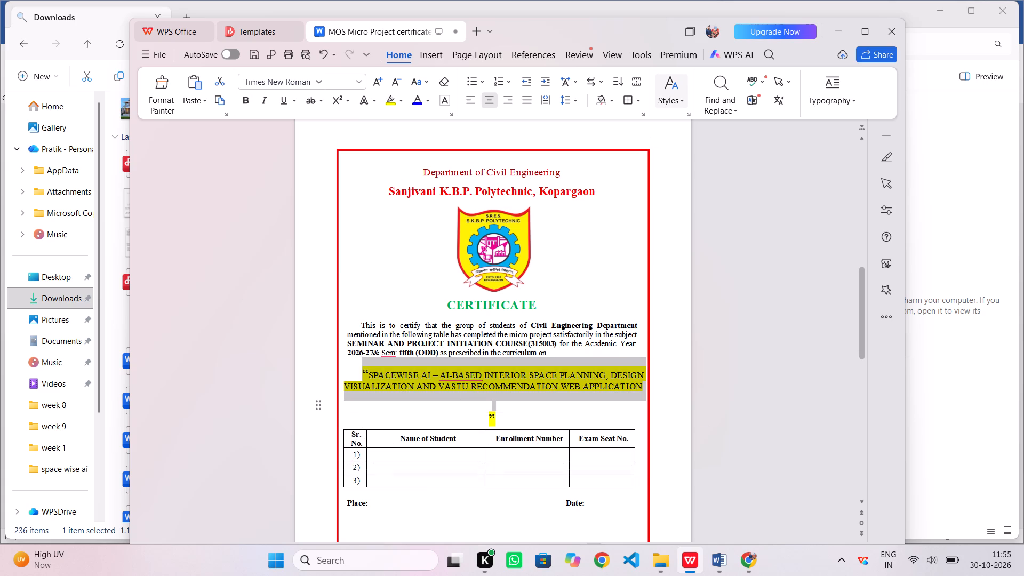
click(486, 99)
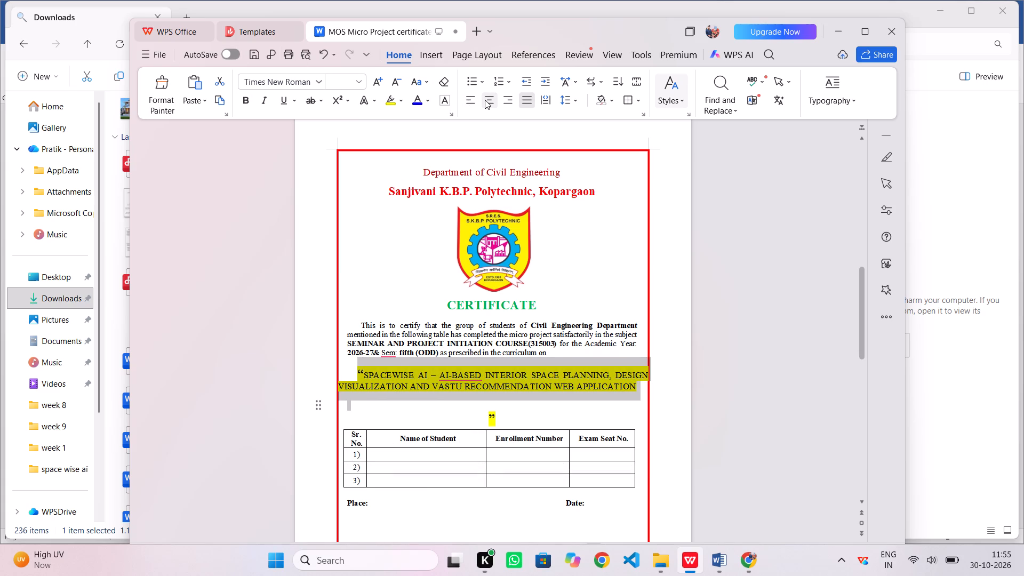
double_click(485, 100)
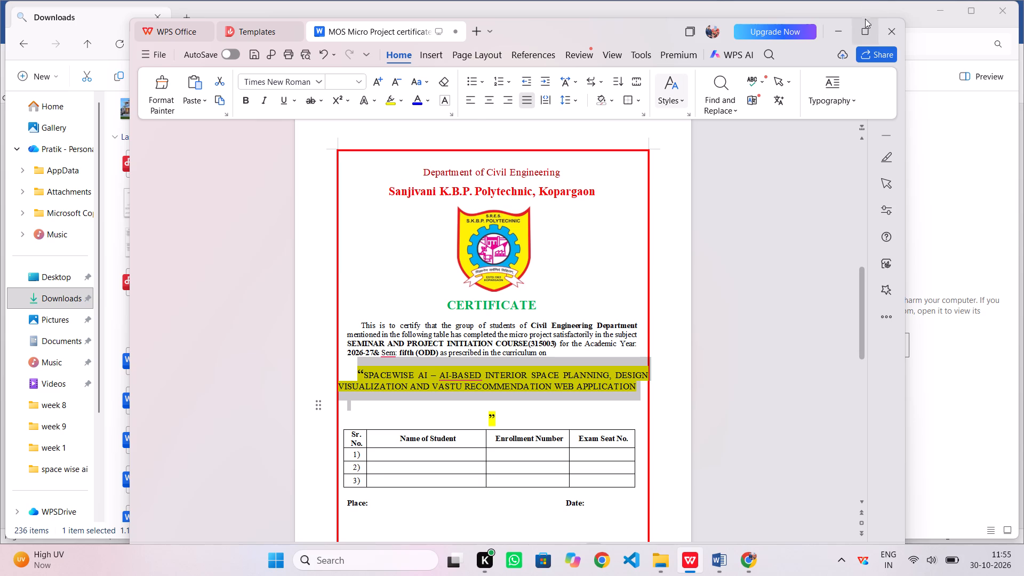
Maximize the window showing the certificate document.
click(865, 27)
scroll(577, 220, down, 3)
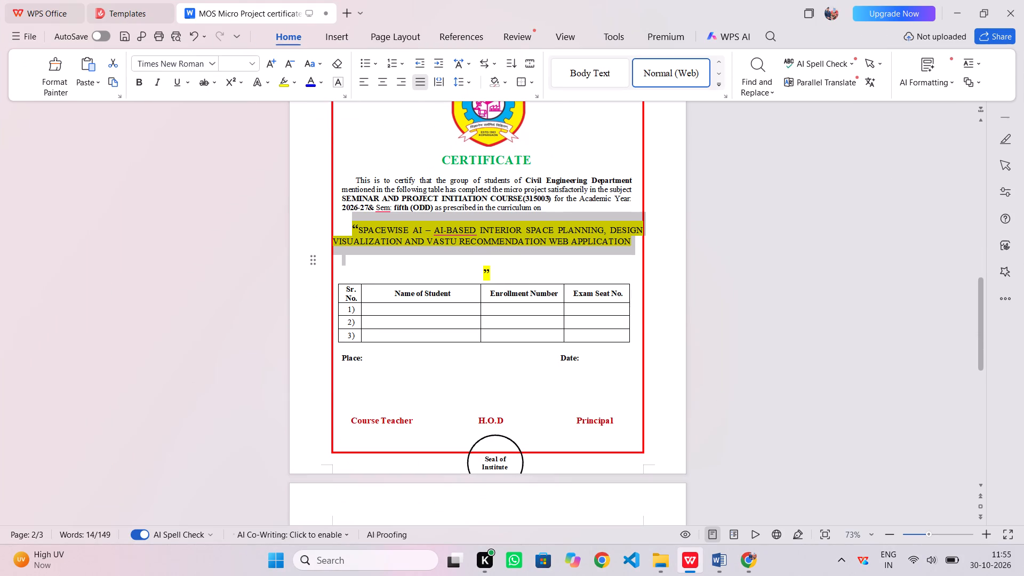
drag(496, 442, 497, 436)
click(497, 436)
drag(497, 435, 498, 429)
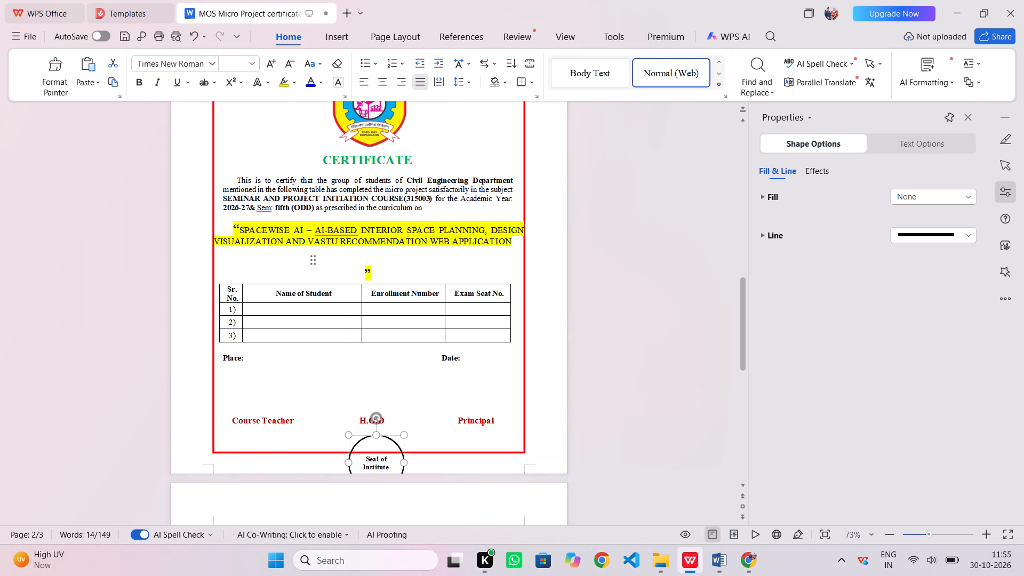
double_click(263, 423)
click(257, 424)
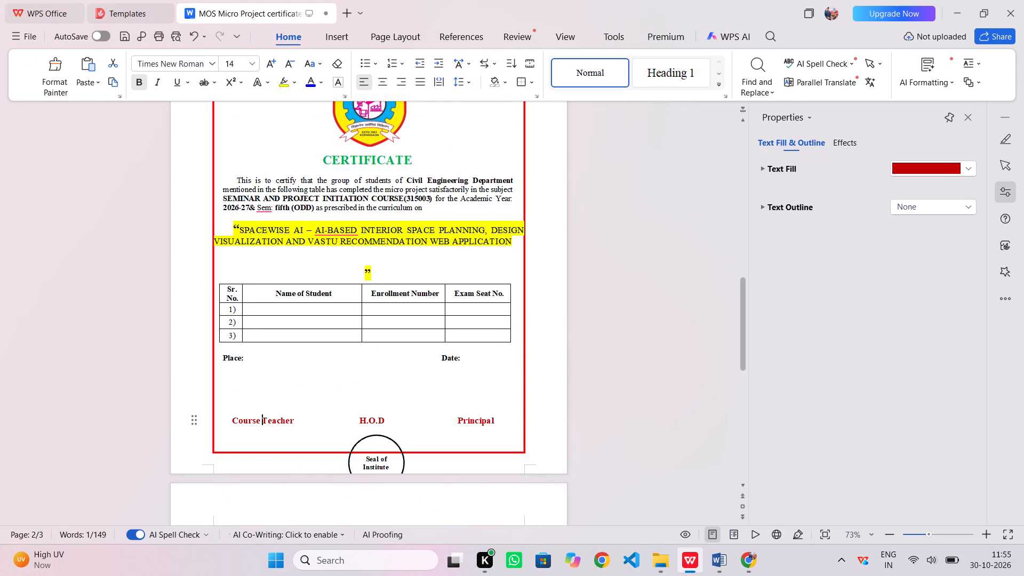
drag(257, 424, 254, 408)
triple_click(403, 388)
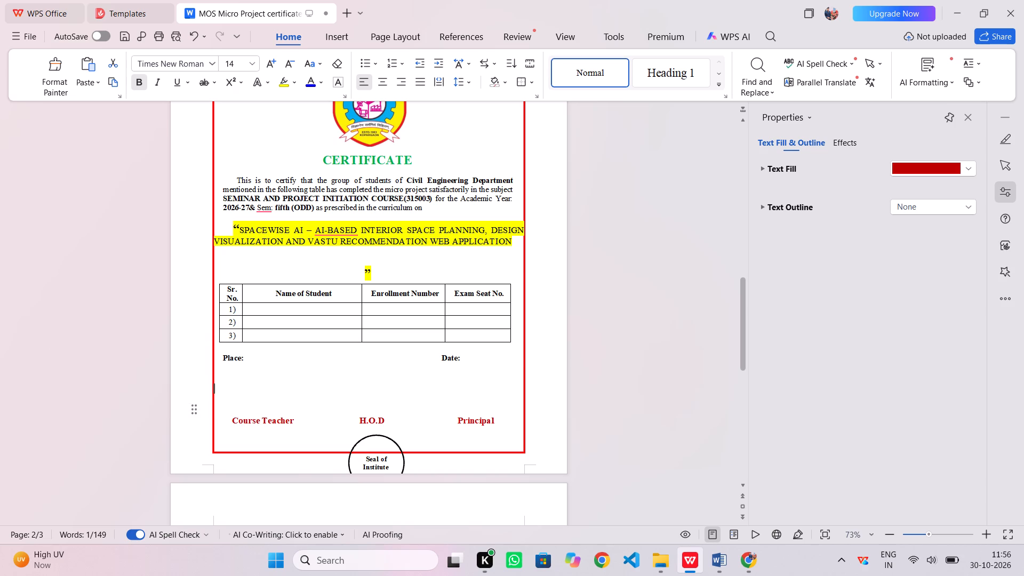
Delete the closing and opening quotation marks around the SpaceWise AI title on the certificate page.
click(373, 268)
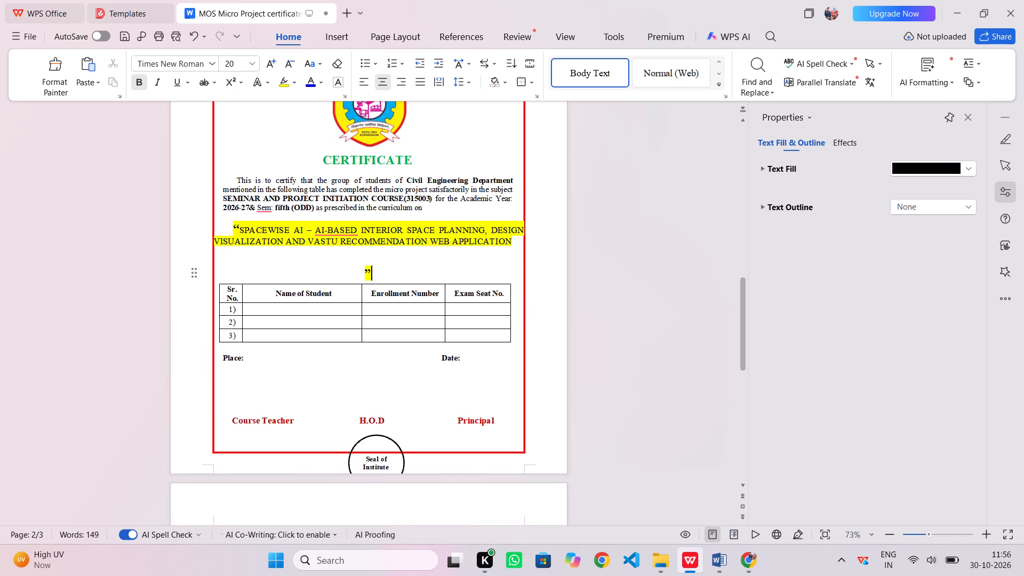
key(BackSpace)
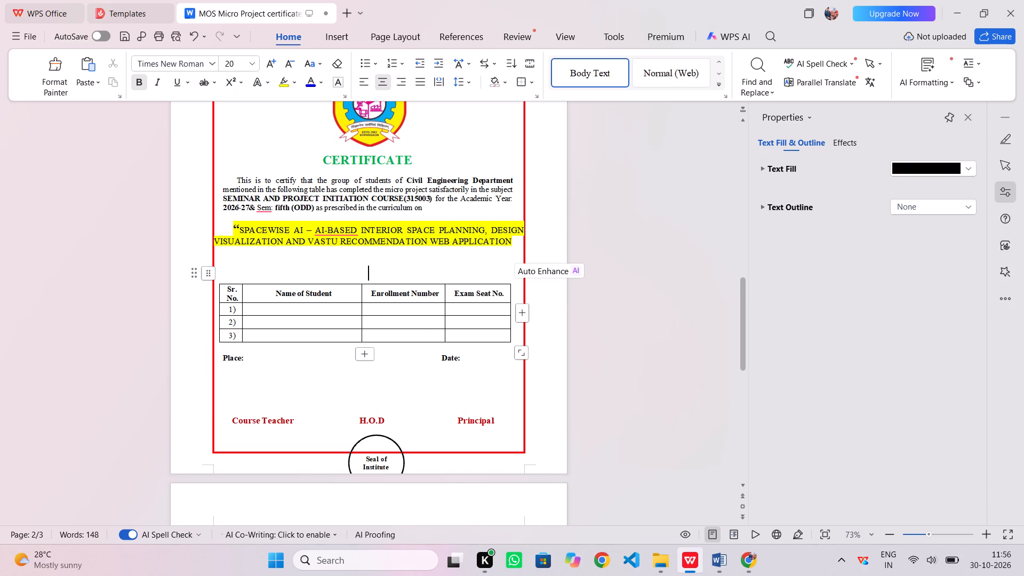
click(236, 224)
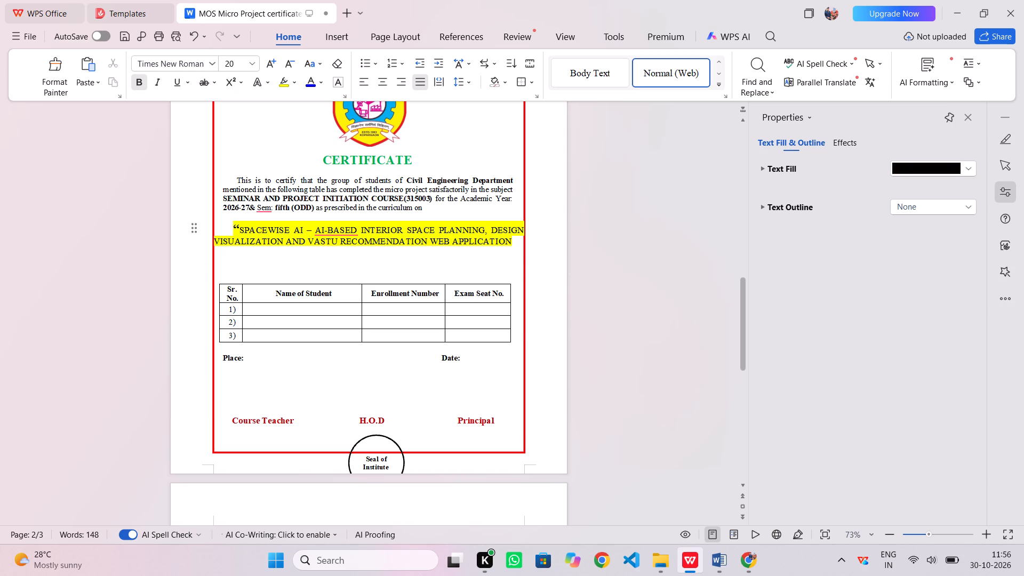
key(Right)
key(BackSpace)
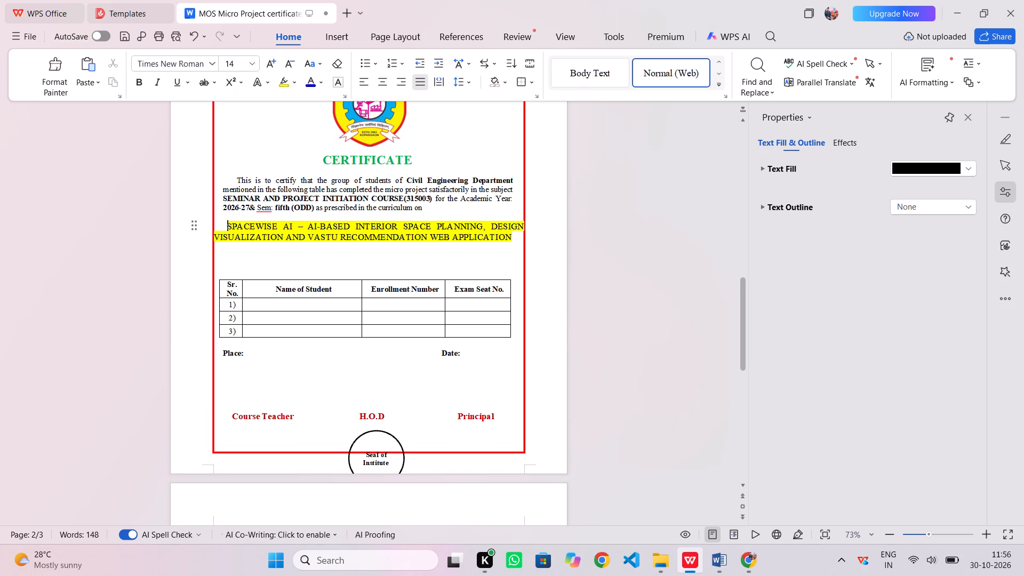
Centre-align the two-line SpaceWise AI title on the certificate page.
drag(225, 226, 493, 254)
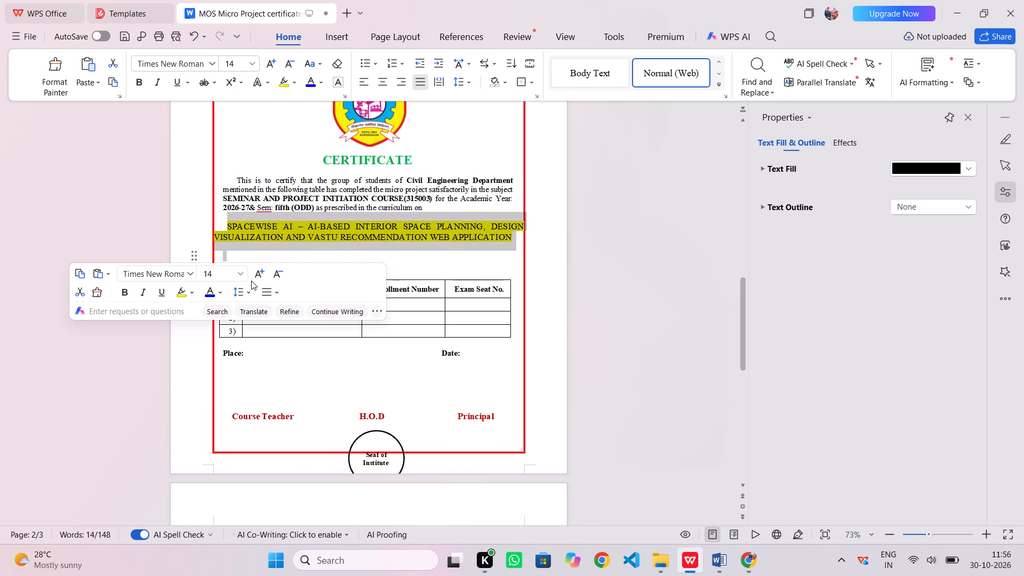
click(382, 83)
click(301, 246)
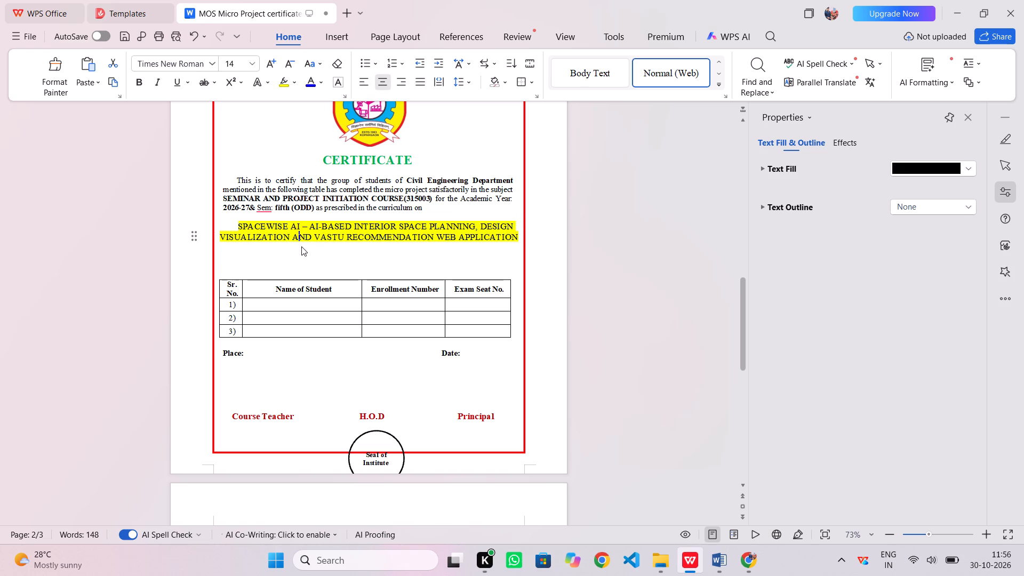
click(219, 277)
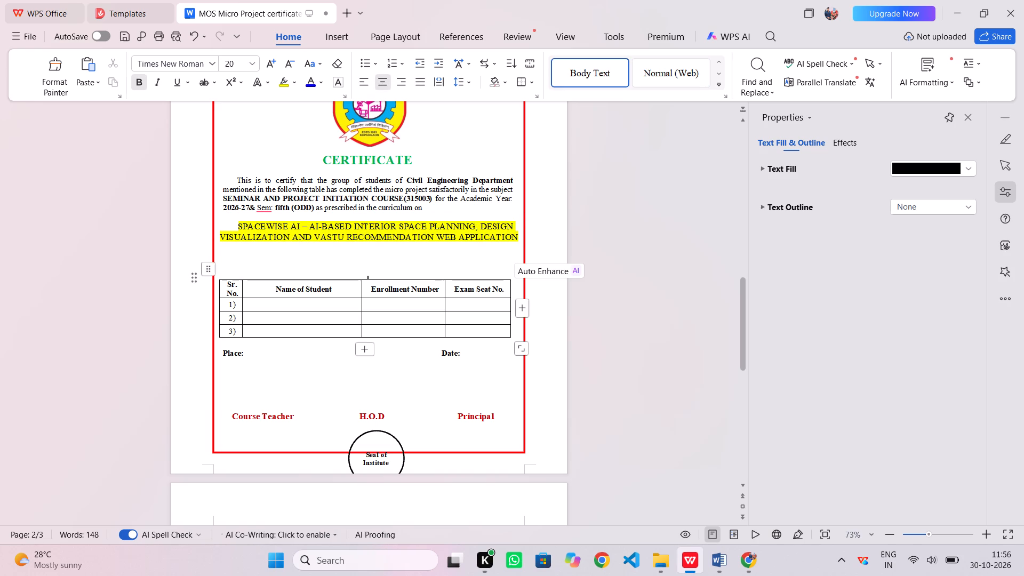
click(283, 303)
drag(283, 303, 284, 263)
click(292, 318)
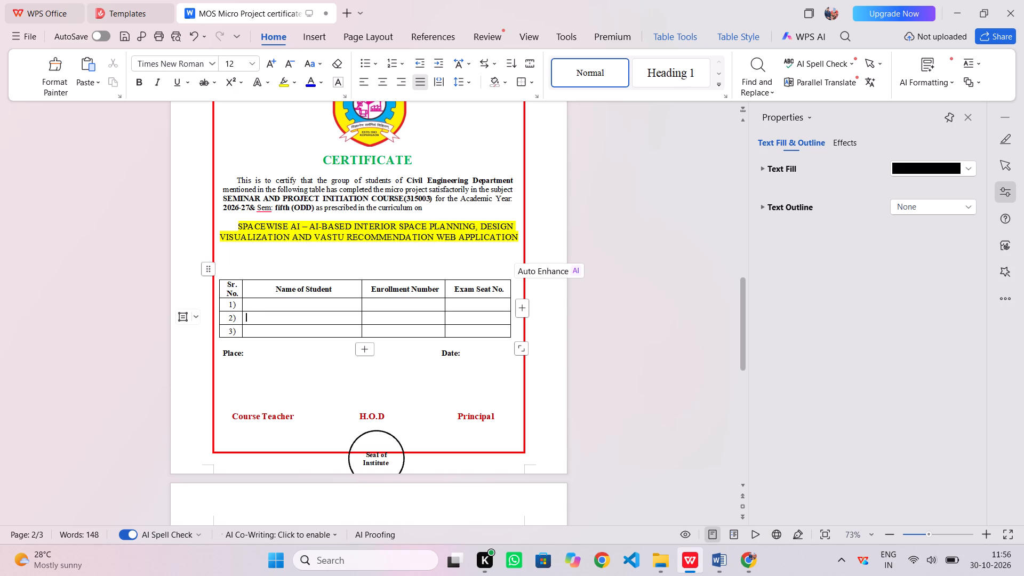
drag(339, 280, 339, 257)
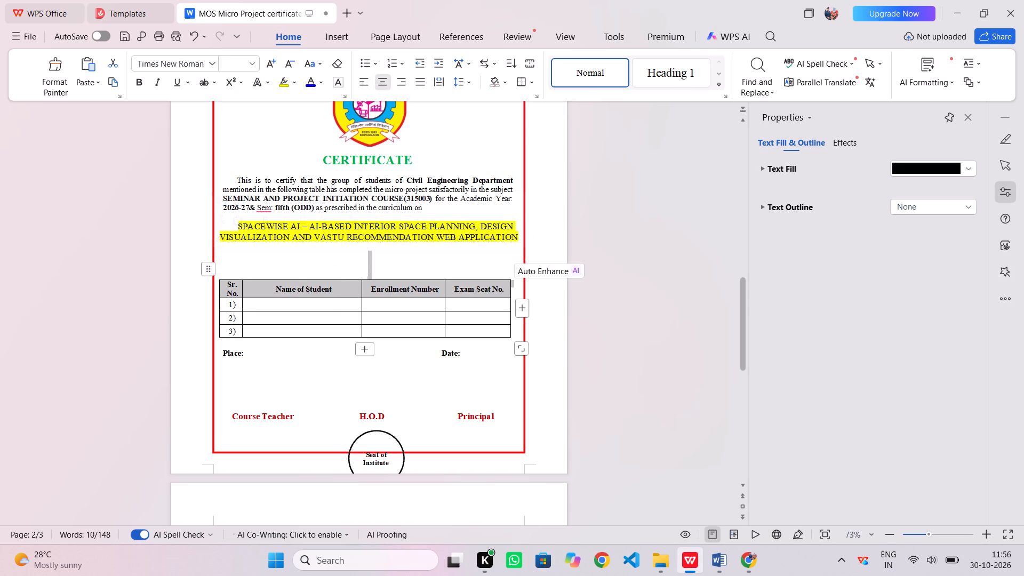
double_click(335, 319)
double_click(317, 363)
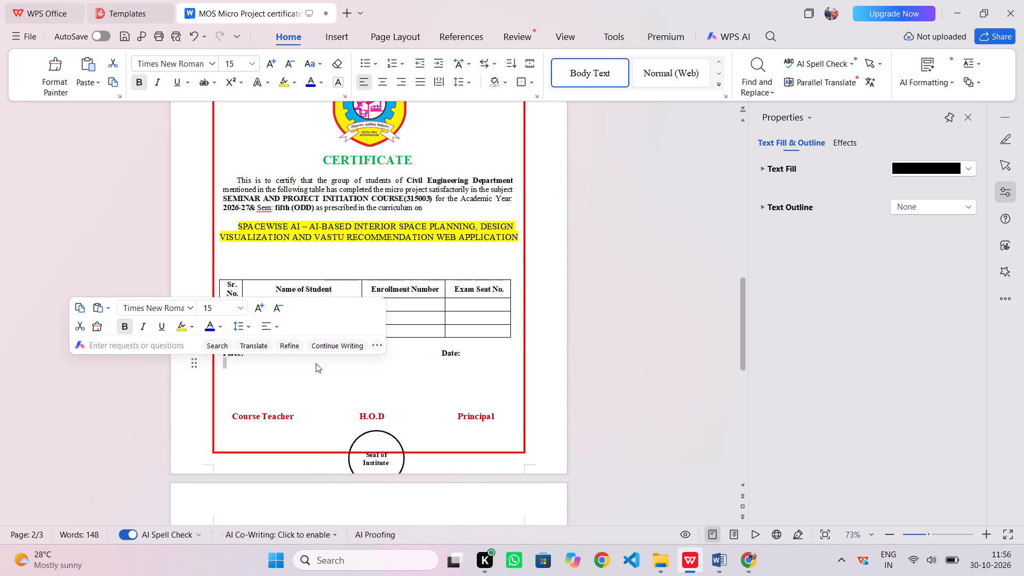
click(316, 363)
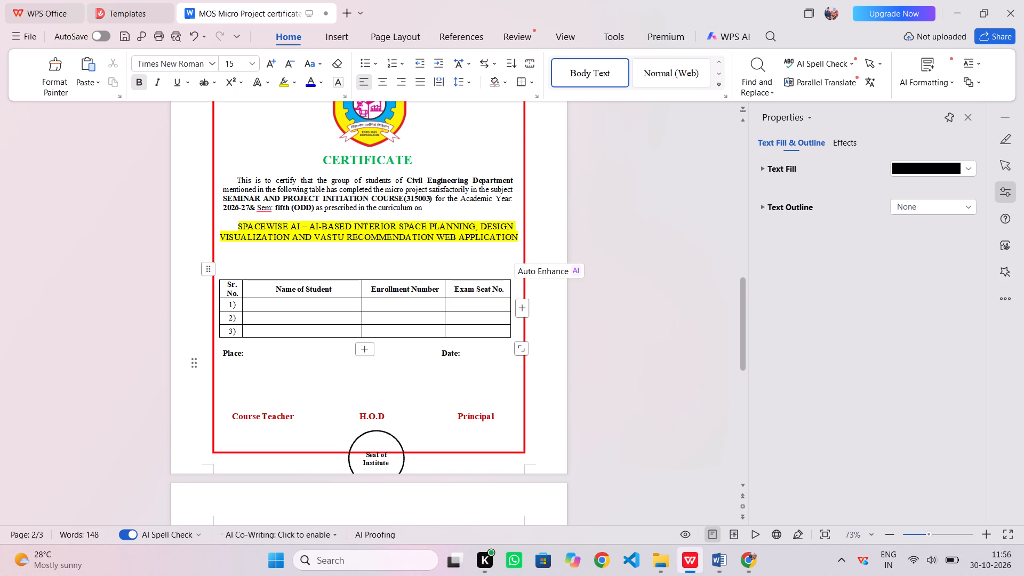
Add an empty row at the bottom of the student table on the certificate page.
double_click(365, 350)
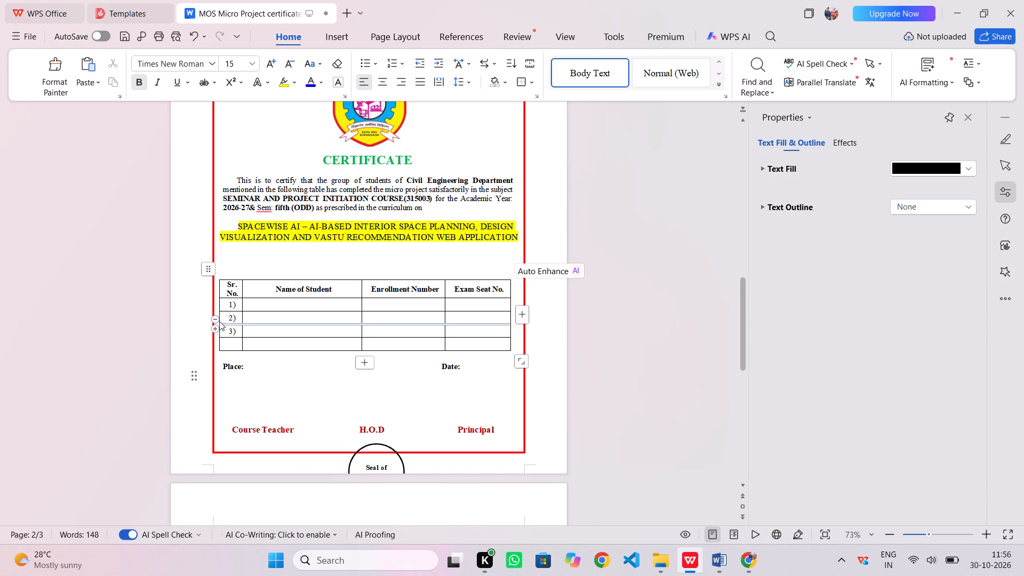
Cut rows 2 and 3 and the empty row below them from the certificate's student table.
click(218, 311)
drag(218, 311, 269, 326)
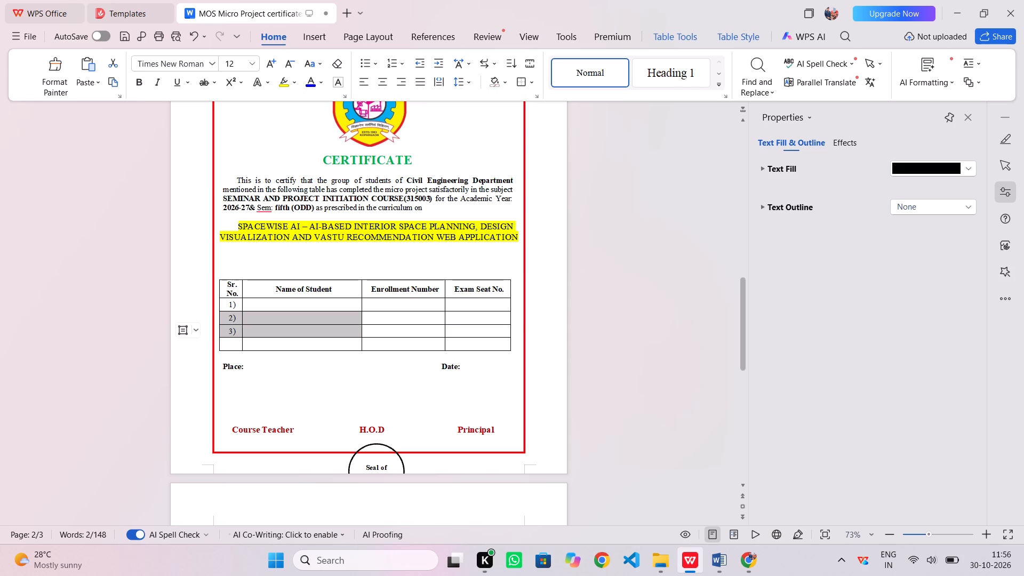
drag(269, 326, 498, 347)
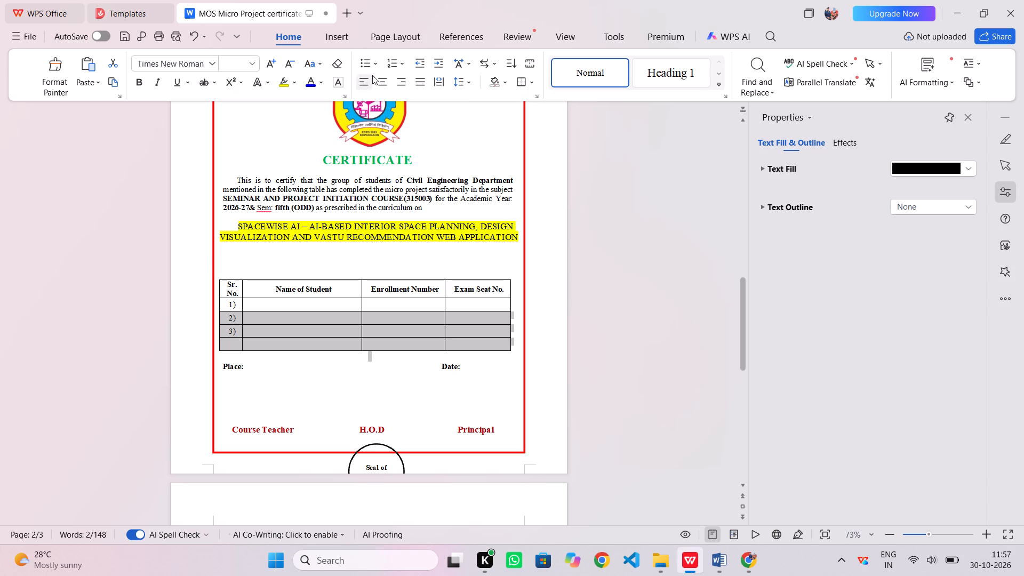
right_click(414, 326)
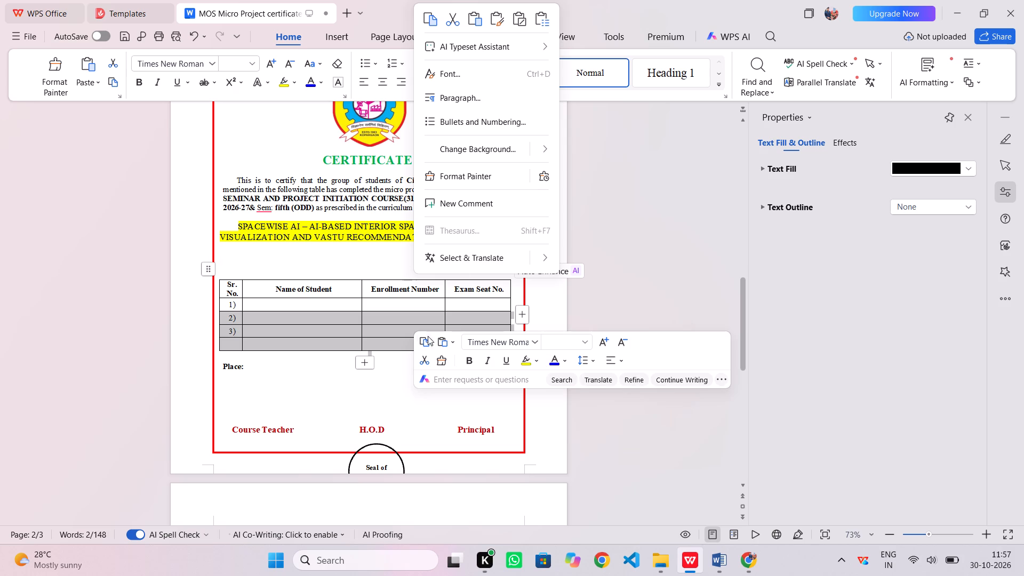
click(423, 358)
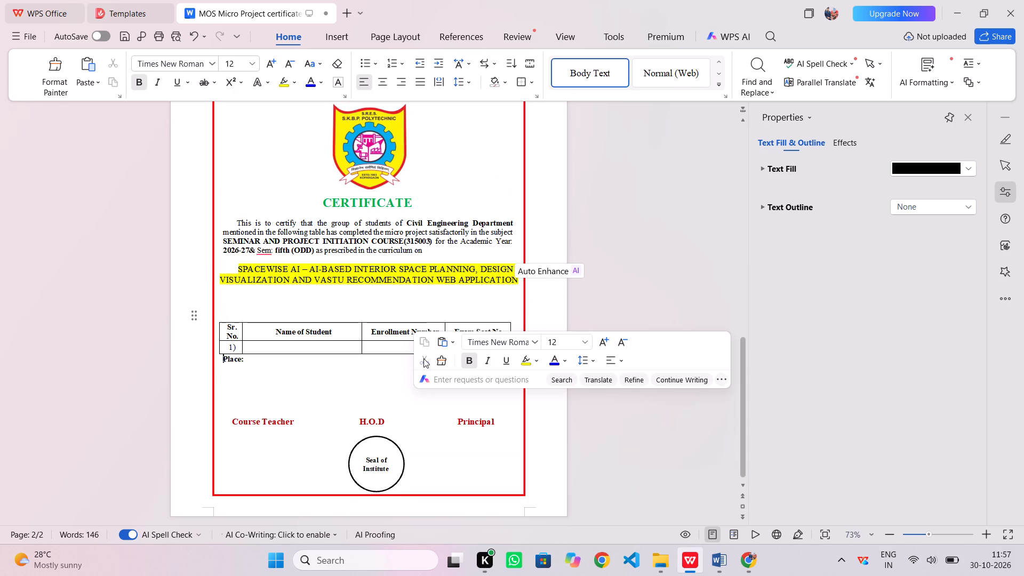
Delete the line with the Place and Date labels below the certificate's student table.
click(315, 370)
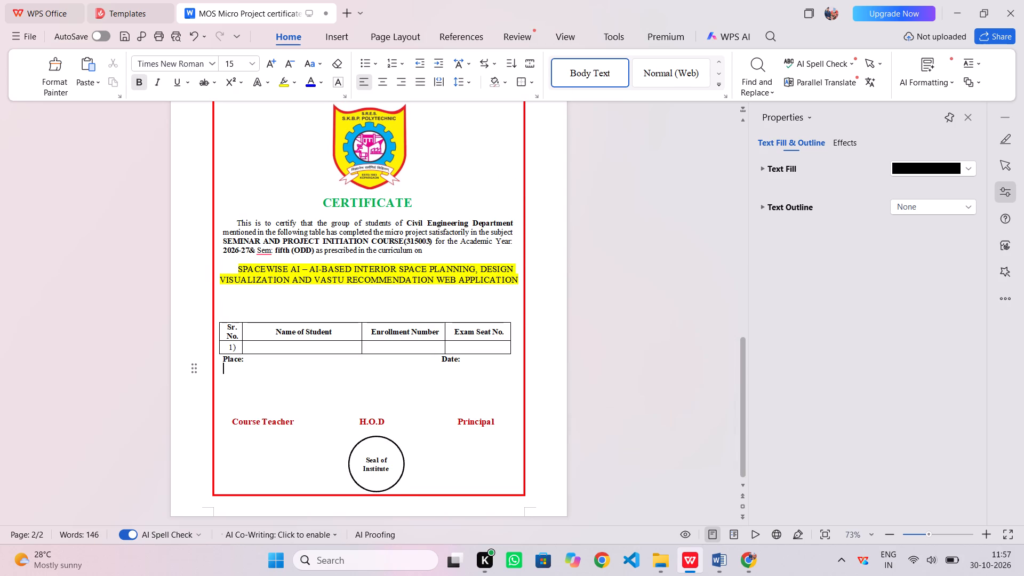
scroll(246, 369, down, 3)
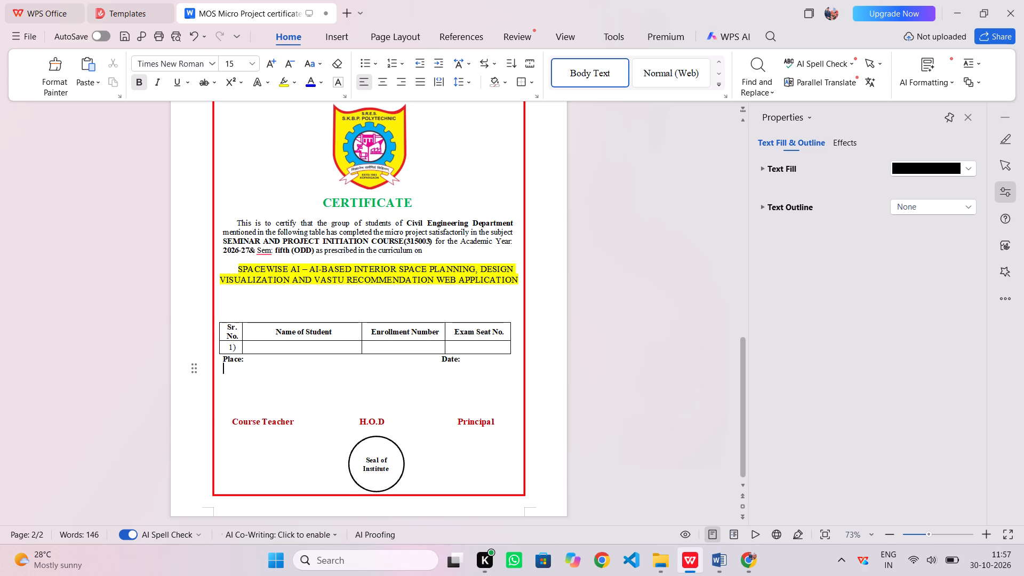
click(220, 359)
drag(220, 359, 255, 357)
click(257, 358)
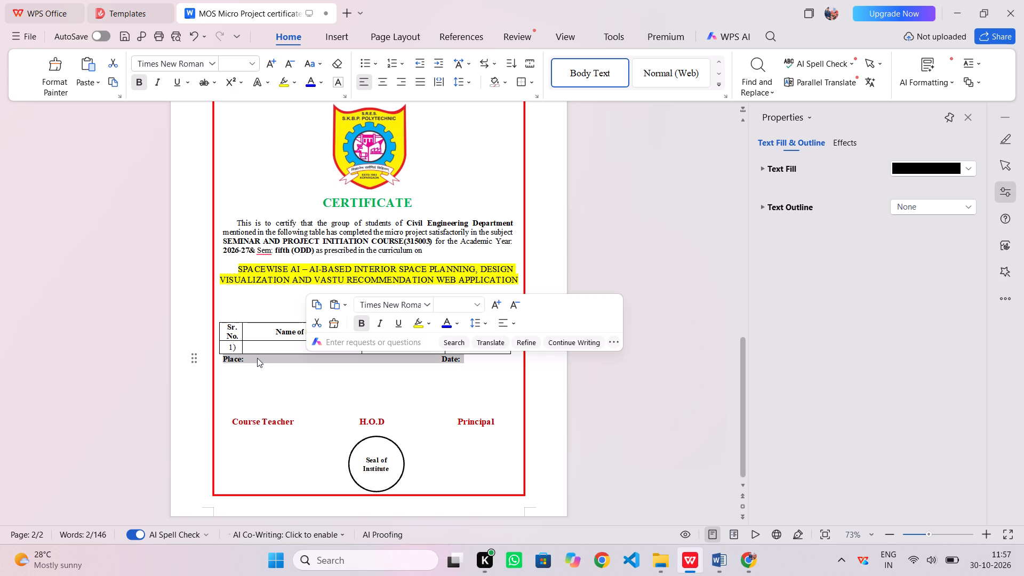
key(Delete)
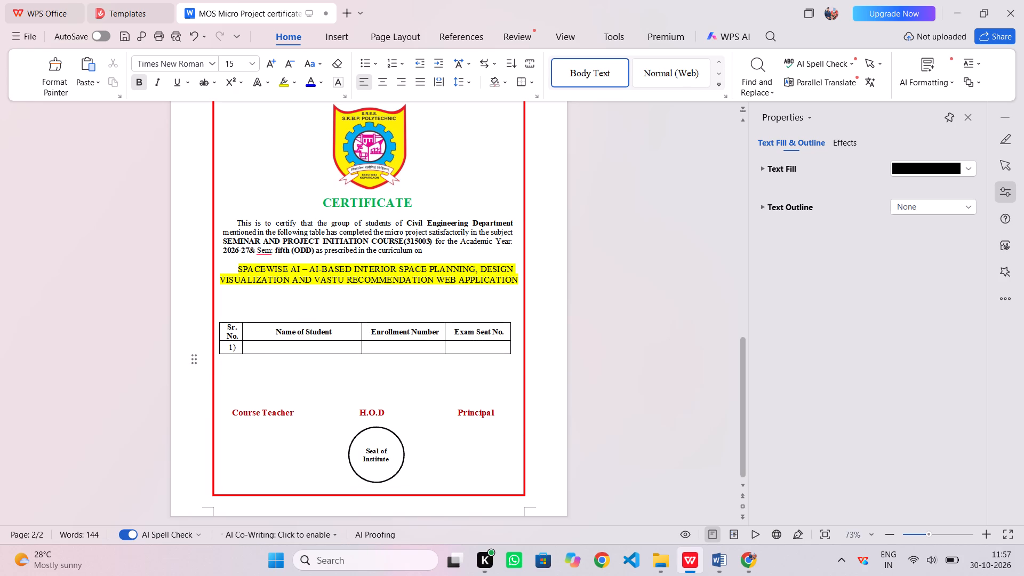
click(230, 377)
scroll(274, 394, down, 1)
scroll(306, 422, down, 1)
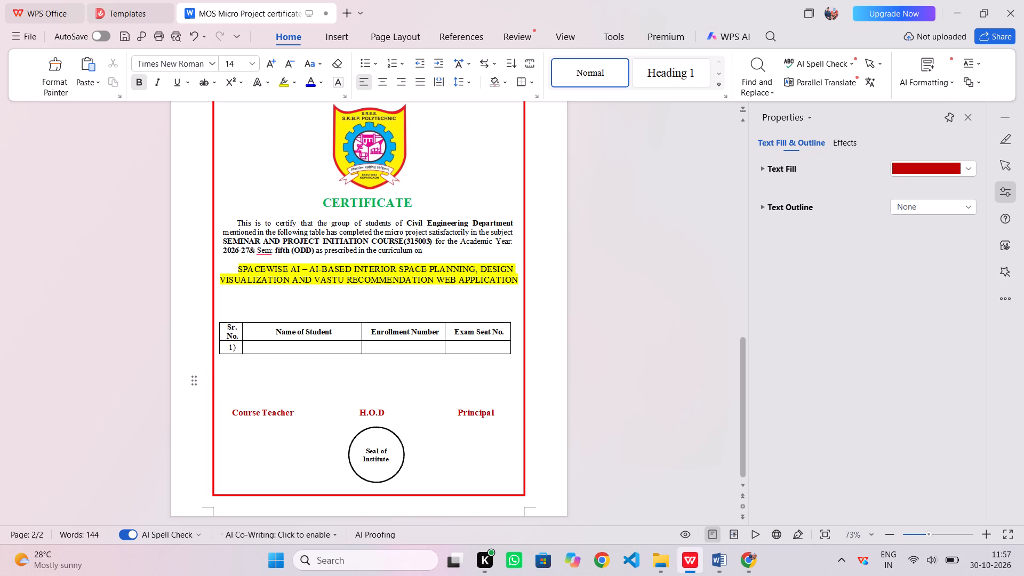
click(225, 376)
Enter the student's full name in capitalized form in row 1 of the certificate table.
click(254, 348)
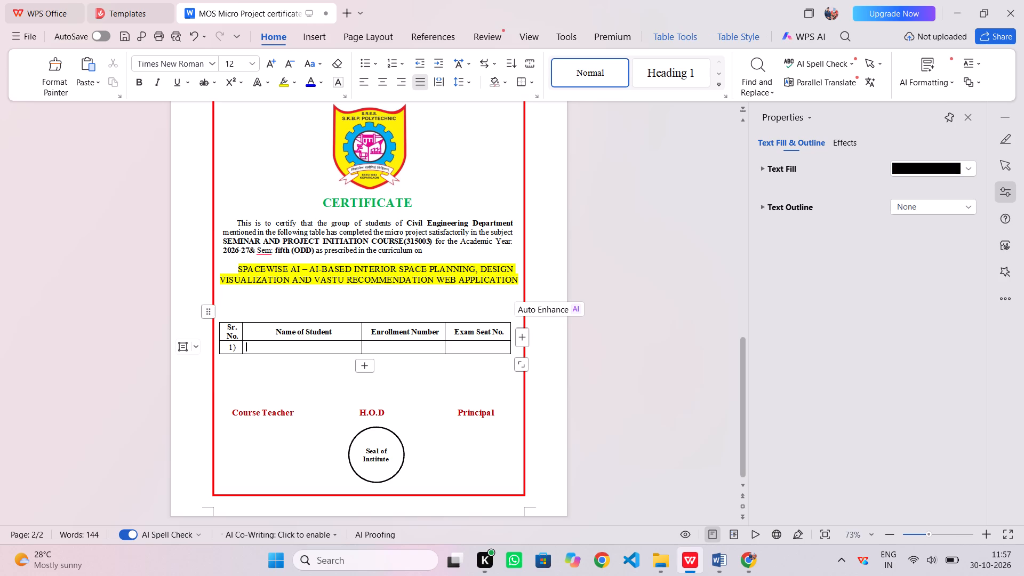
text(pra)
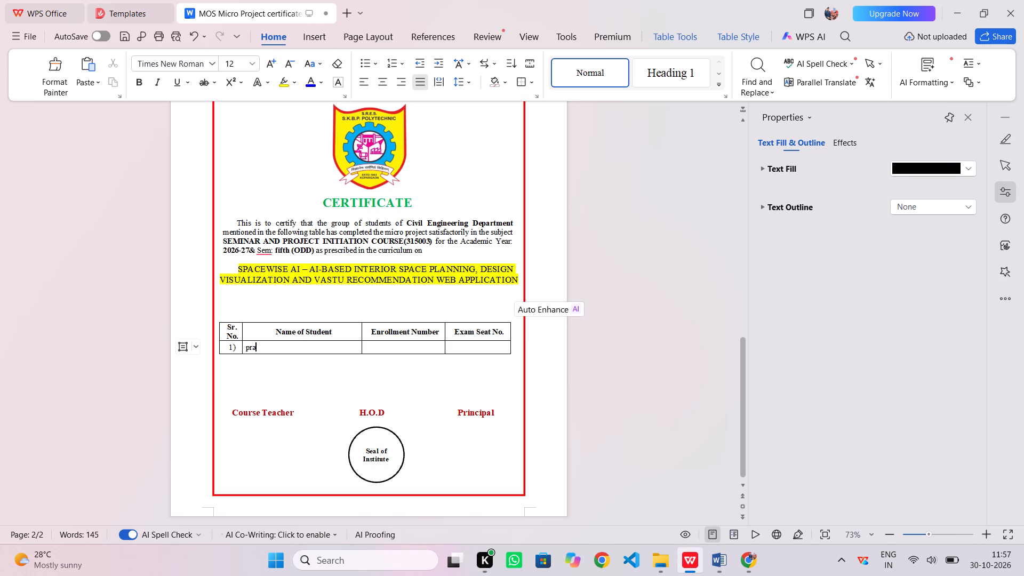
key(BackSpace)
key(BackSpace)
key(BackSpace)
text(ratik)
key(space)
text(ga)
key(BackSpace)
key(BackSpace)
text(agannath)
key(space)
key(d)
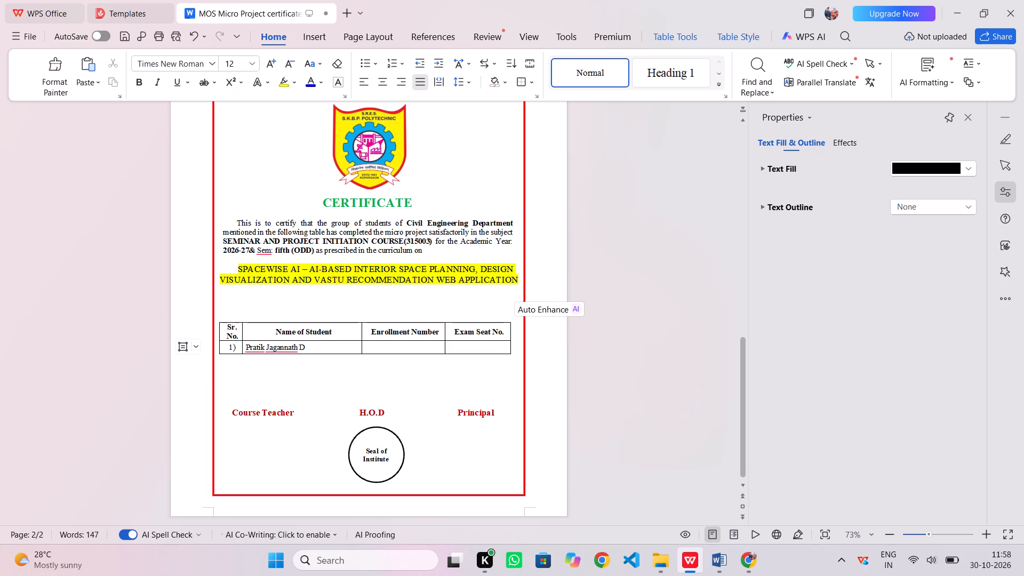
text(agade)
Enter the student's enrollment number in row 1 of the certificate table.
click(381, 348)
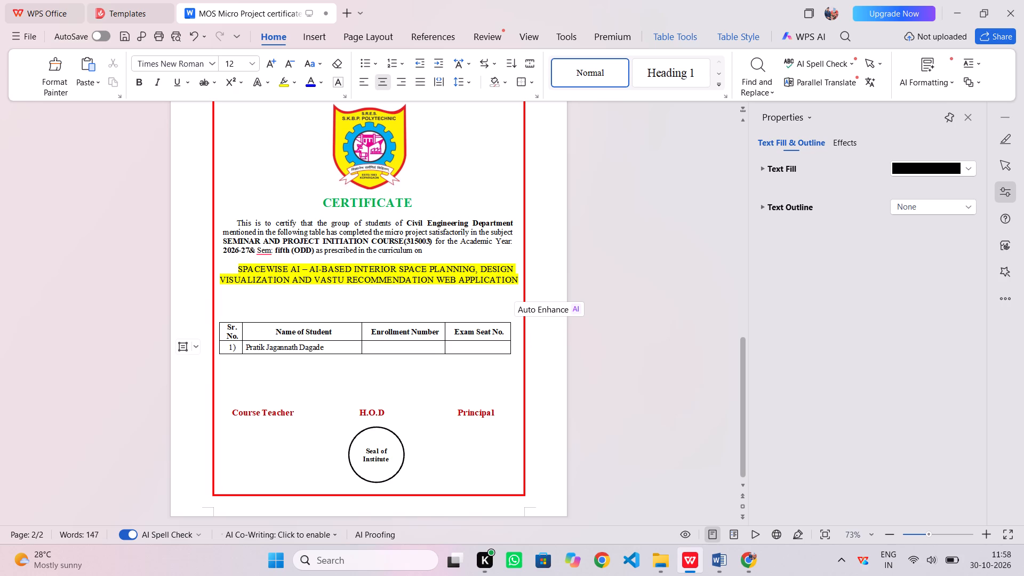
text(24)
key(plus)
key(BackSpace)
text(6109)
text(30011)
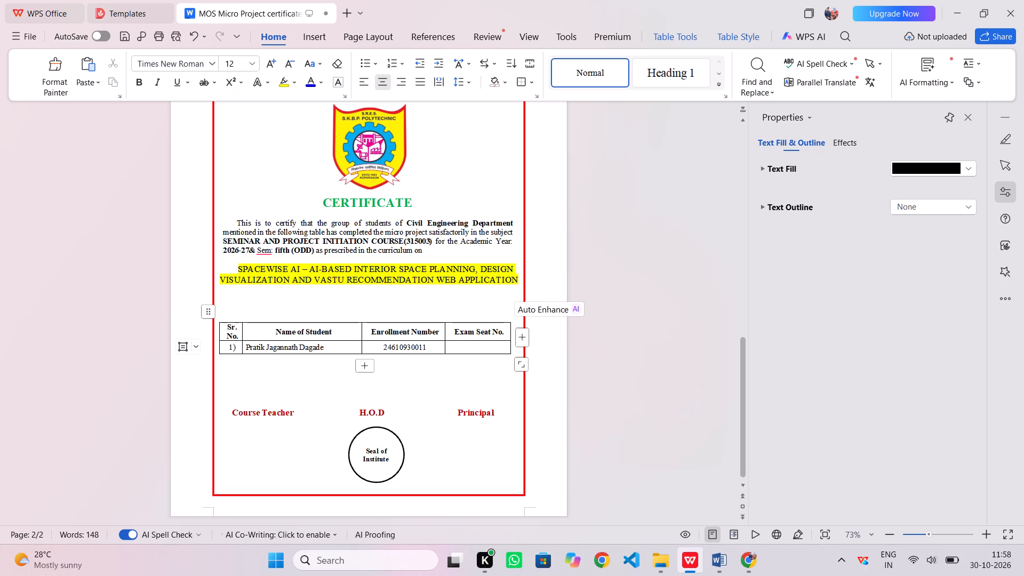
Enter the student's exam seat number in row 1 of the certificate table.
click(481, 350)
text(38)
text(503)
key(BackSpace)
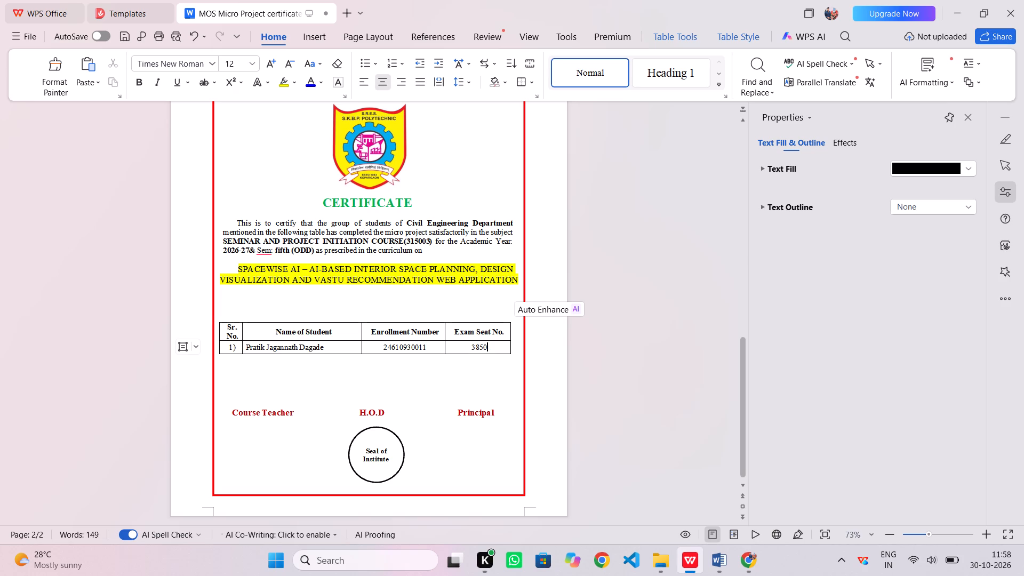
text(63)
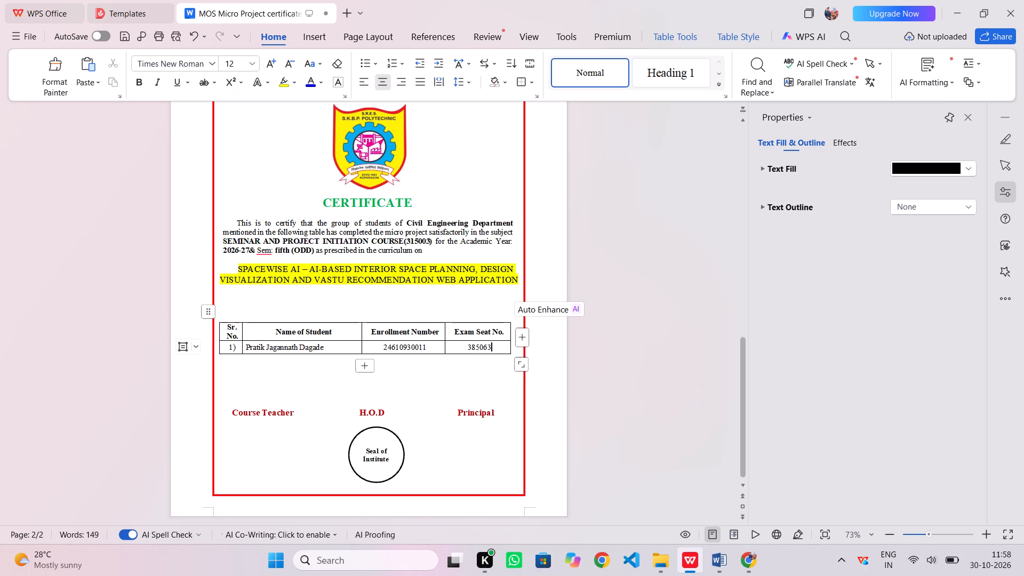
Erase all but the first letter of the Course Teacher label in the certificate's signature line.
scroll(313, 400, down, 2)
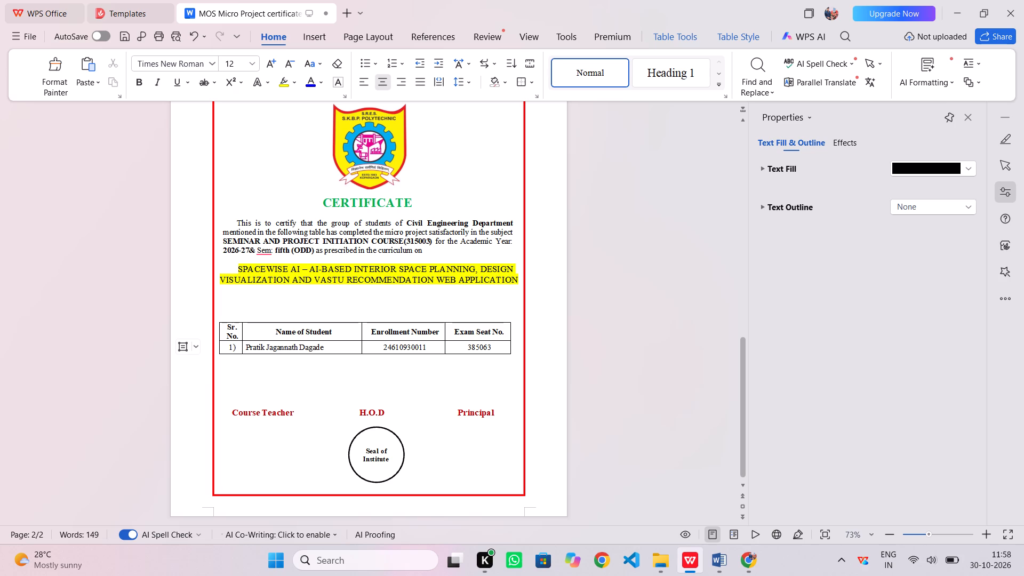
double_click(297, 413)
double_click(297, 413)
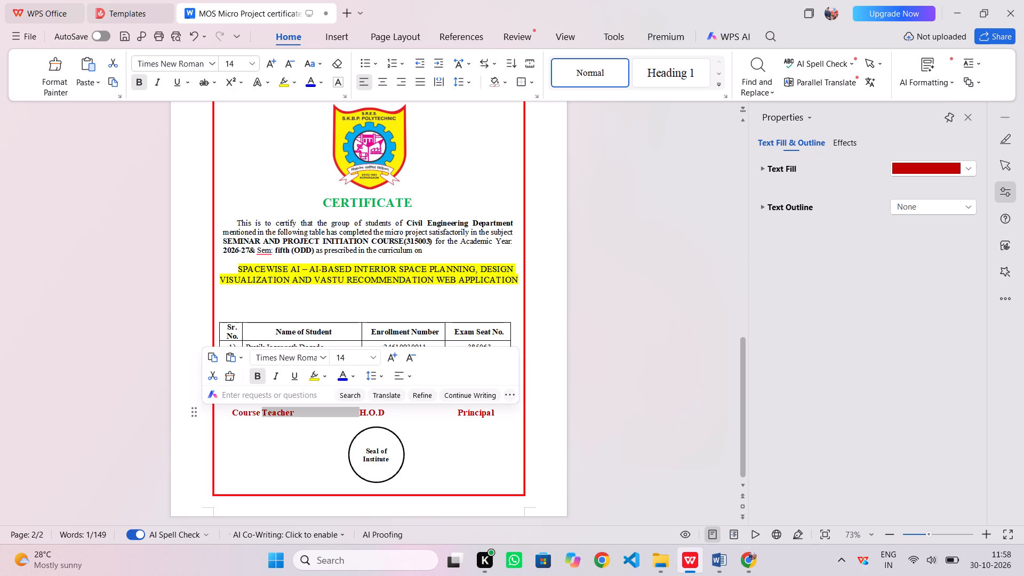
click(297, 415)
key(BackSpace)
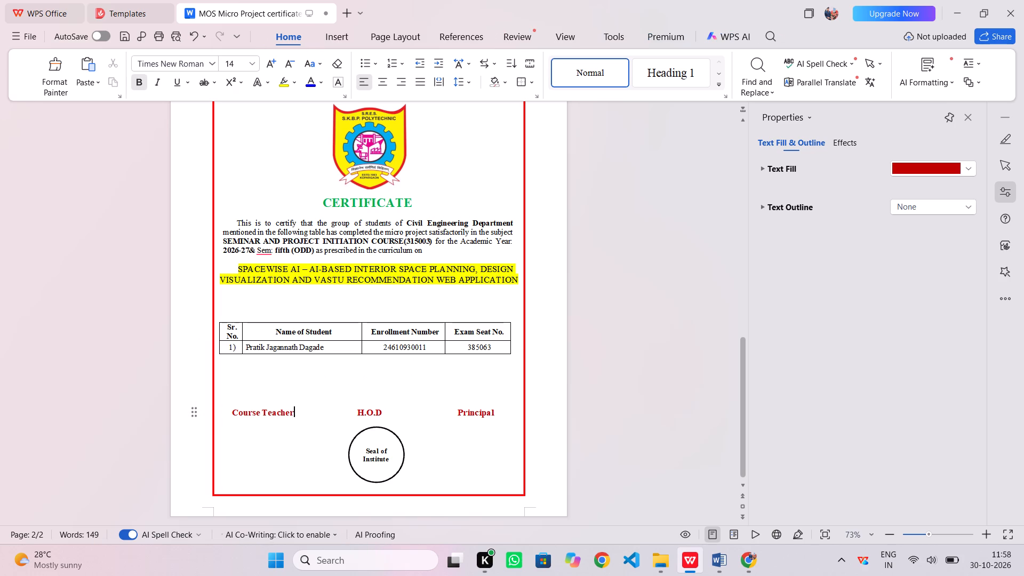
key(BackSpace)
key(BackSpace)
key(BackSpace)
key(BackSpace)
key(BackSpace)
key(BackSpace)
key(BackSpace)
key(BackSpace)
key(BackSpace)
key(BackSpace)
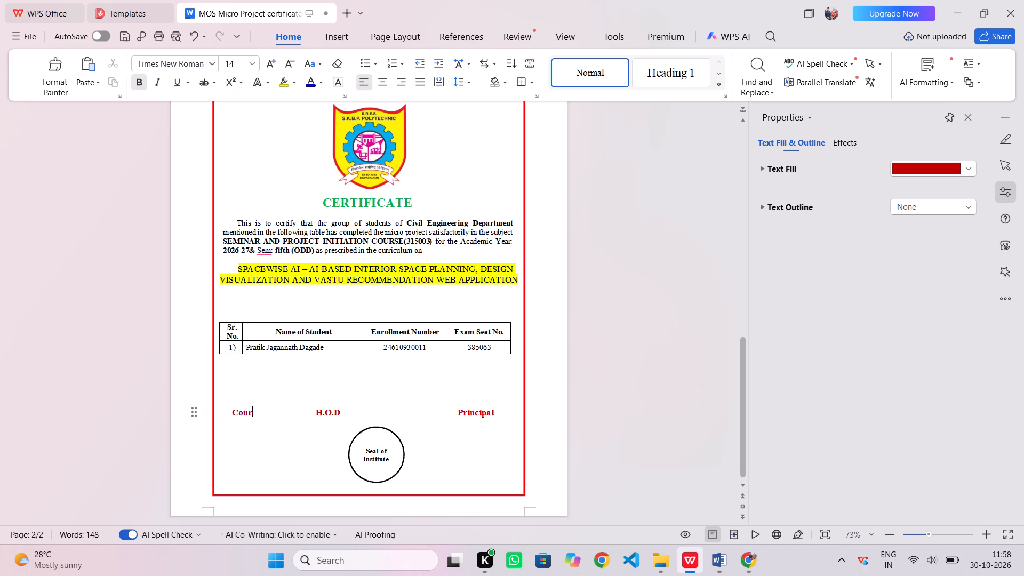
key(BackSpace)
key(BackSpace)
key(BackSpace)
Look at the Downloads folder, and review the report's cover and certificate pages down to the signature line.
click(660, 571)
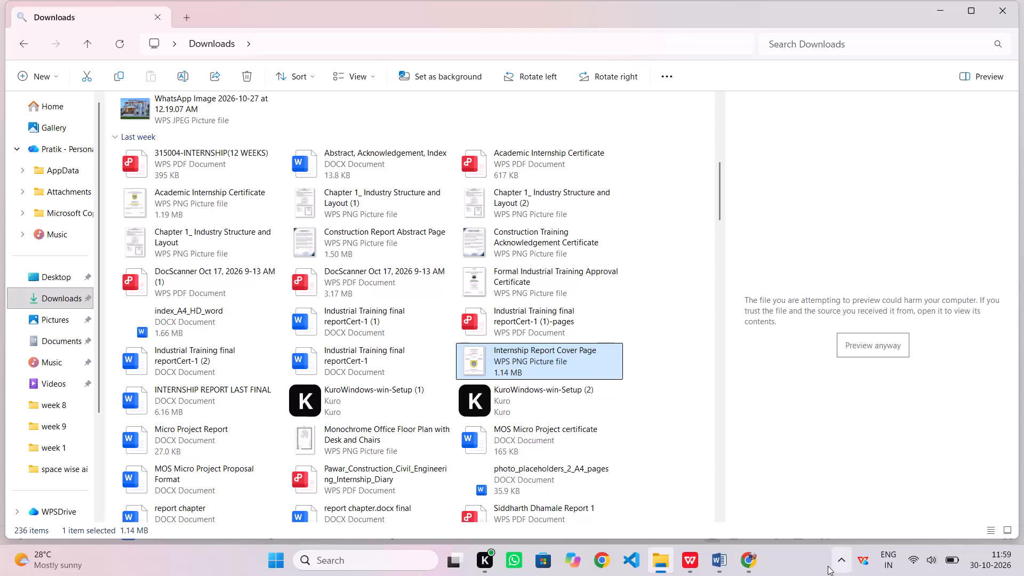
click(679, 561)
scroll(389, 322, up, 2)
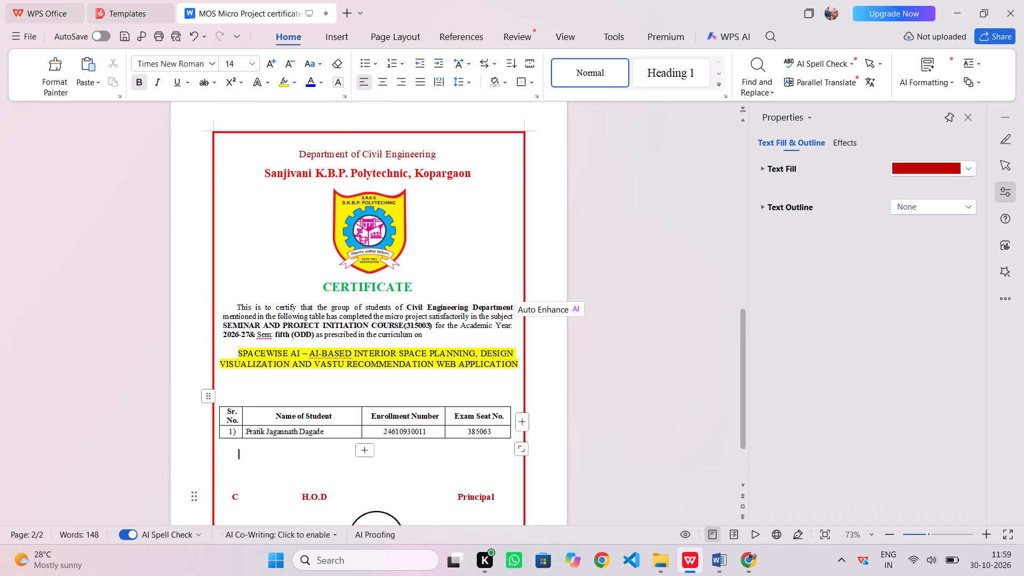
scroll(389, 322, up, 9)
scroll(389, 322, down, 9)
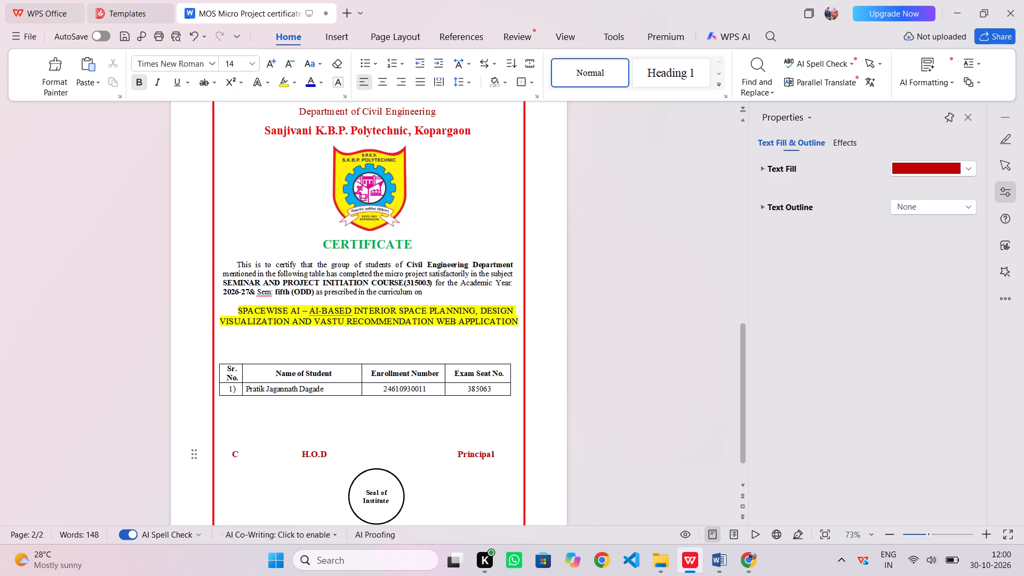
scroll(263, 443, up, 14)
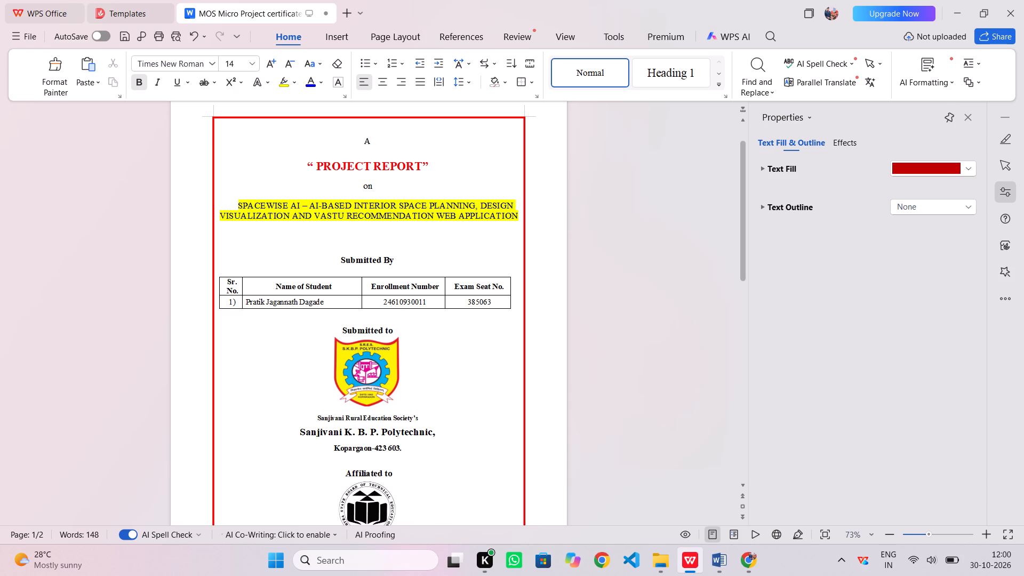
scroll(319, 380, down, 8)
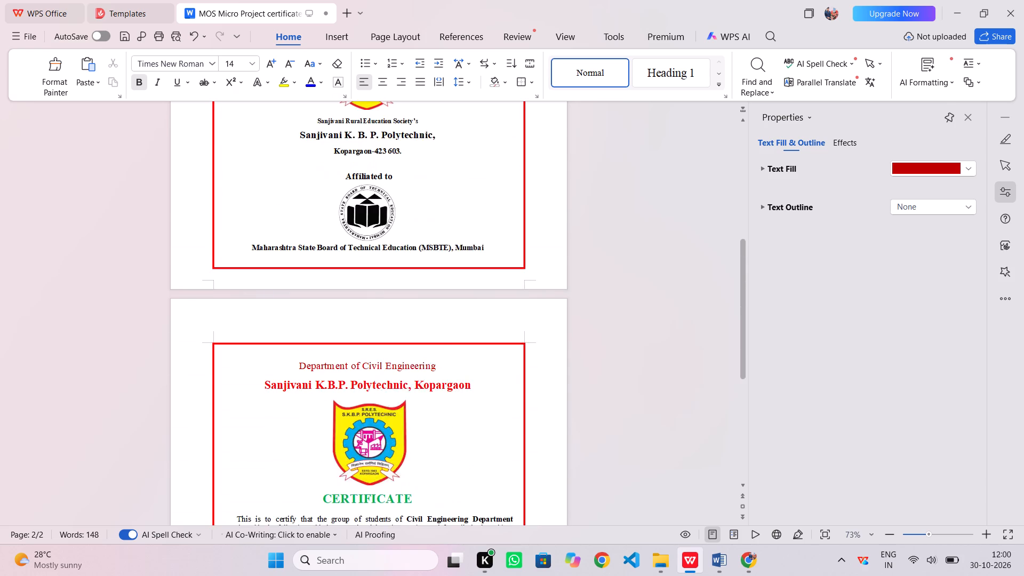
scroll(319, 380, down, 4)
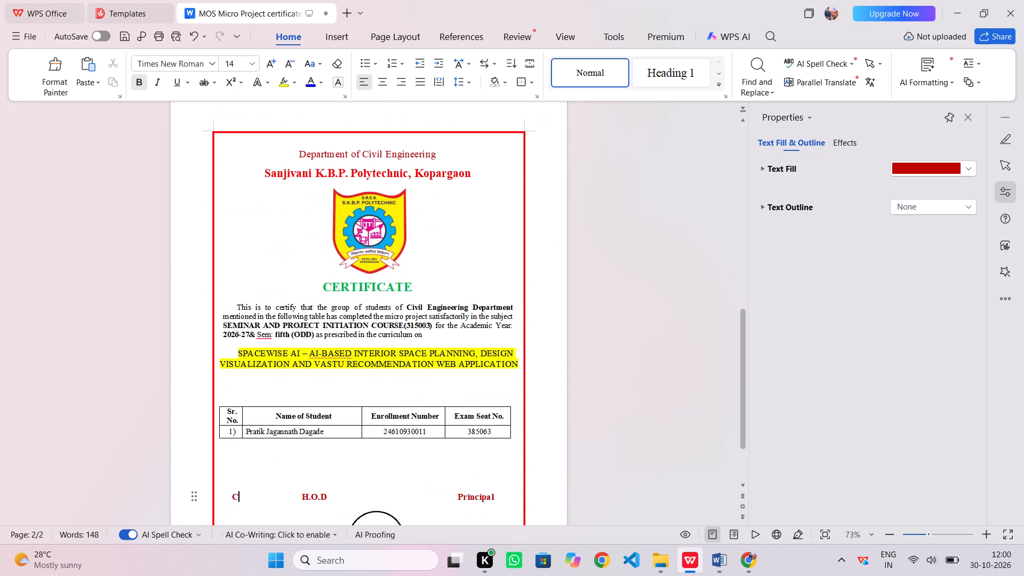
scroll(315, 393, down, 3)
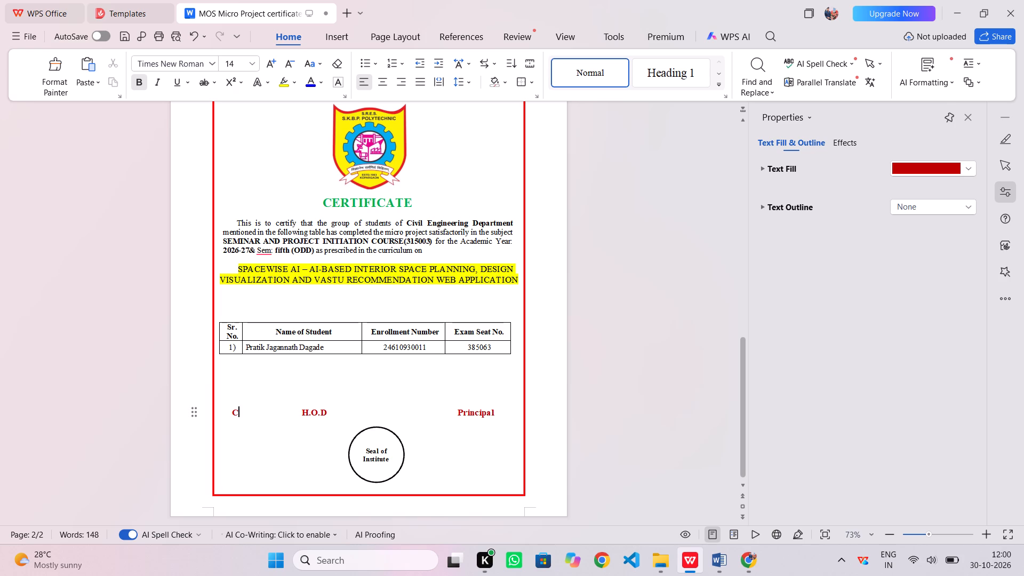
Replace the remaining letter of the first signatory label with the guide's name, prefixed with Dr. and initials.
key(BackSpace)
scroll(271, 405, down, 1)
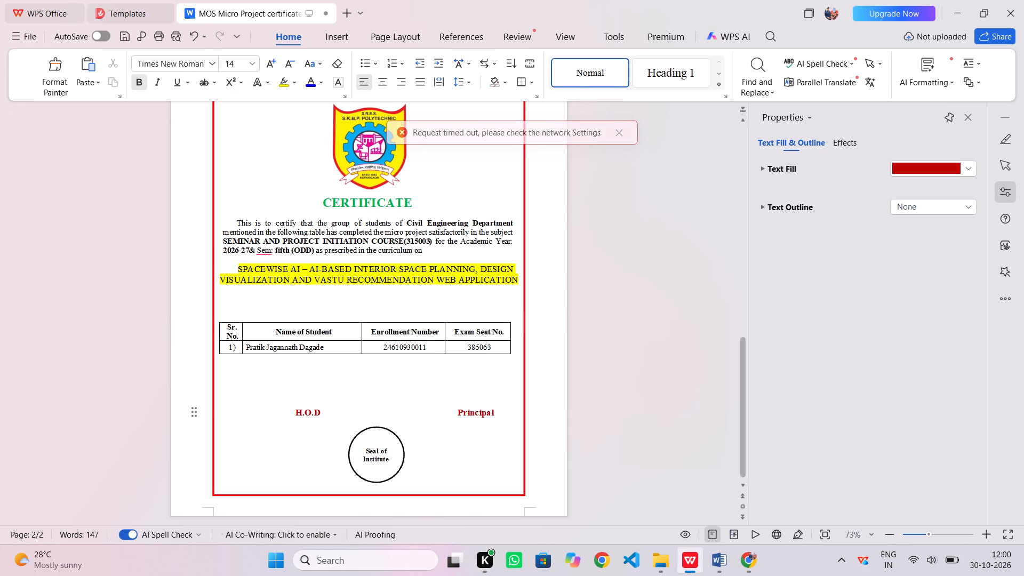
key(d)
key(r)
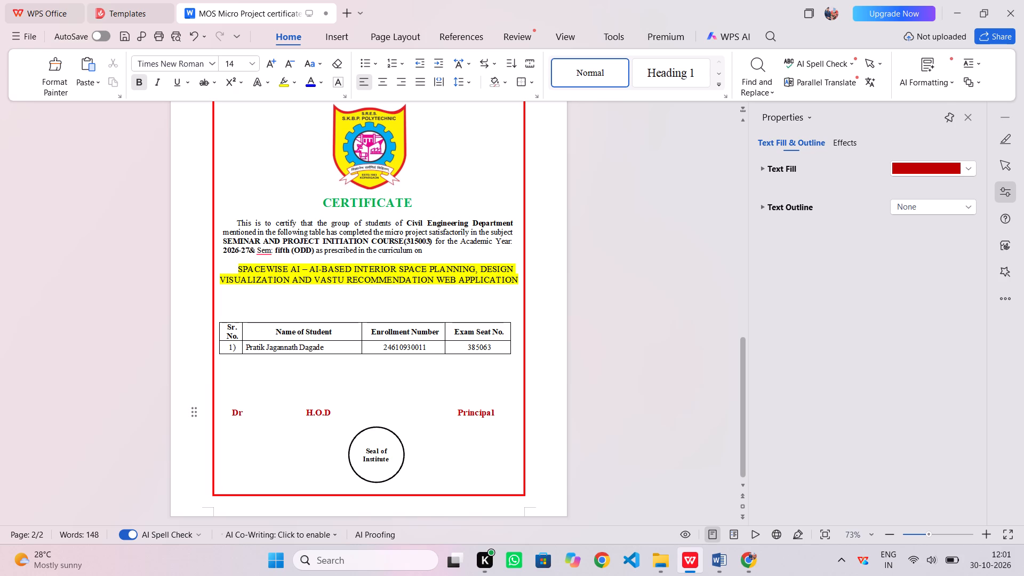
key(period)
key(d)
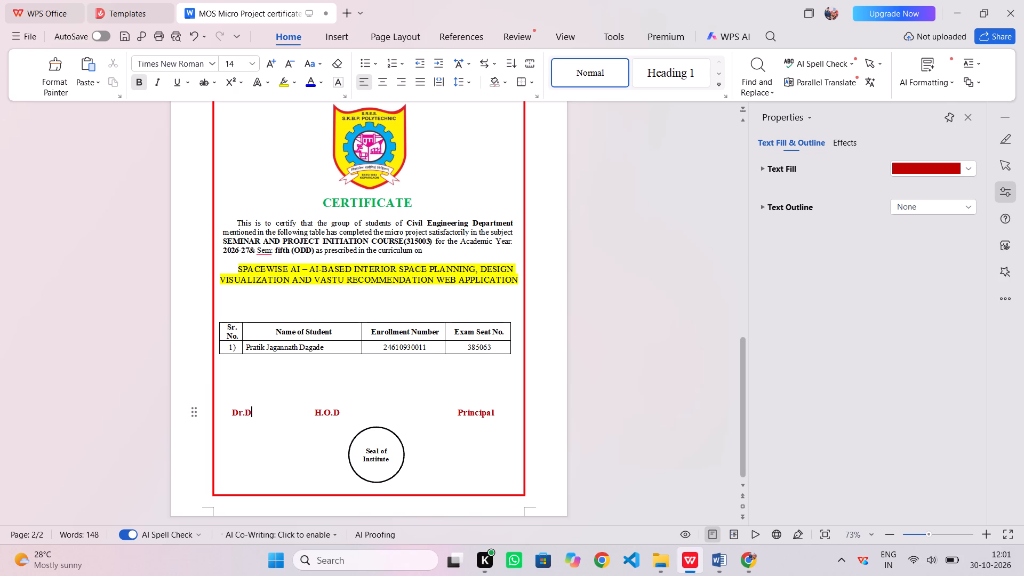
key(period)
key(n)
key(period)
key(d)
key(BackSpace)
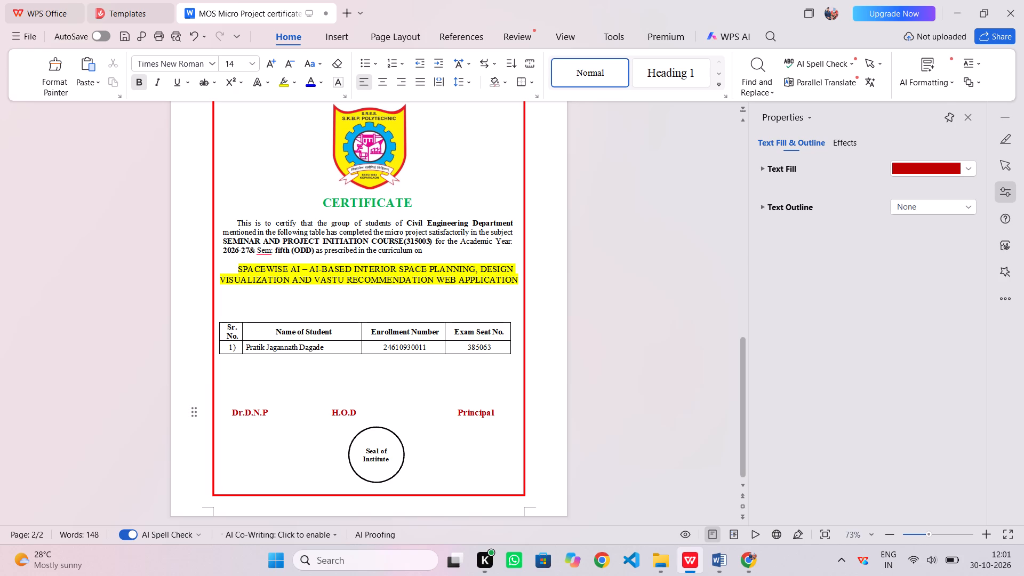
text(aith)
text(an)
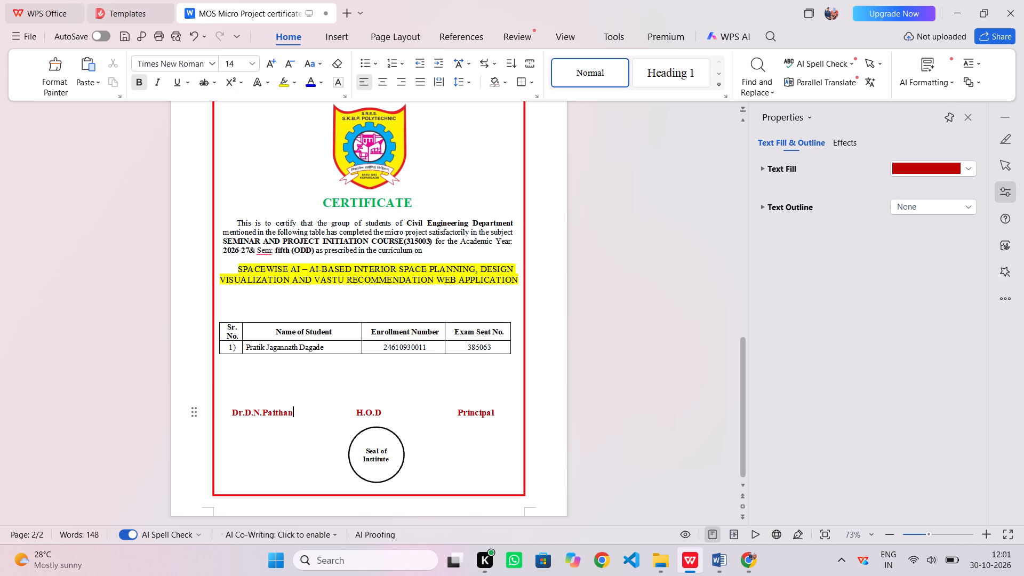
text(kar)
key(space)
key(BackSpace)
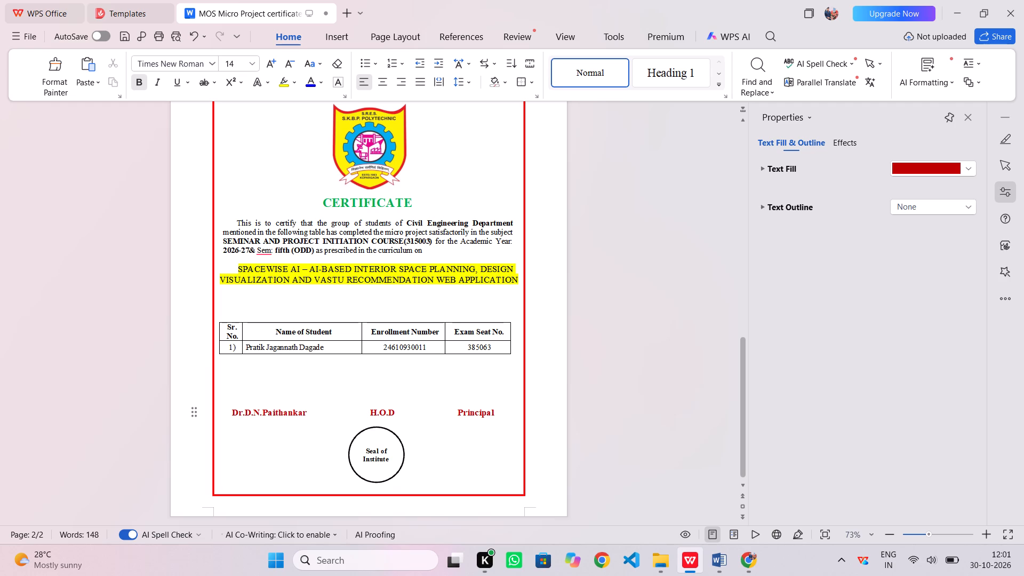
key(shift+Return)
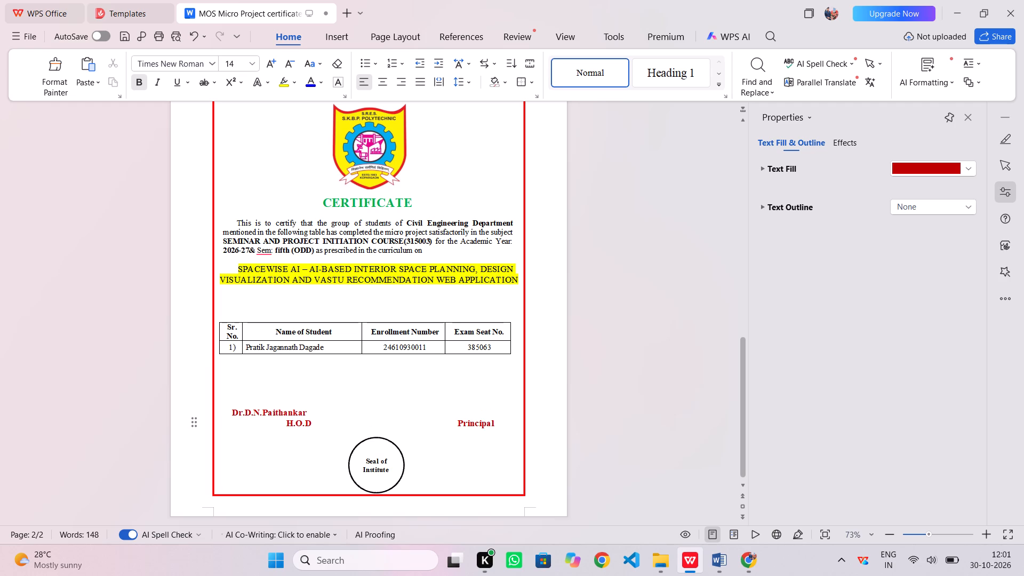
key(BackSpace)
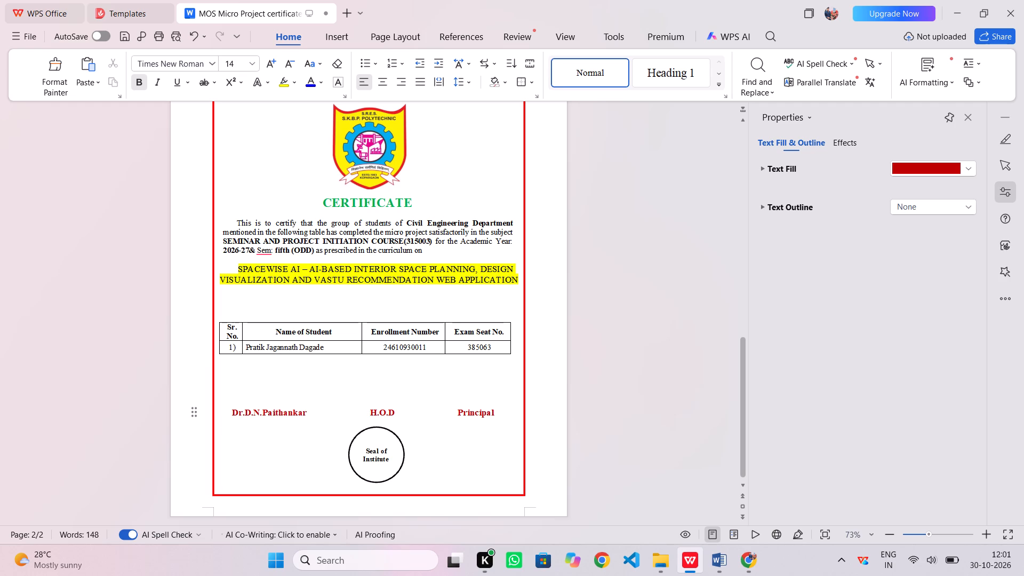
Add the label (Guide) on the line beneath the guide's name in the certificate's signature area, indented with spaces.
click(235, 426)
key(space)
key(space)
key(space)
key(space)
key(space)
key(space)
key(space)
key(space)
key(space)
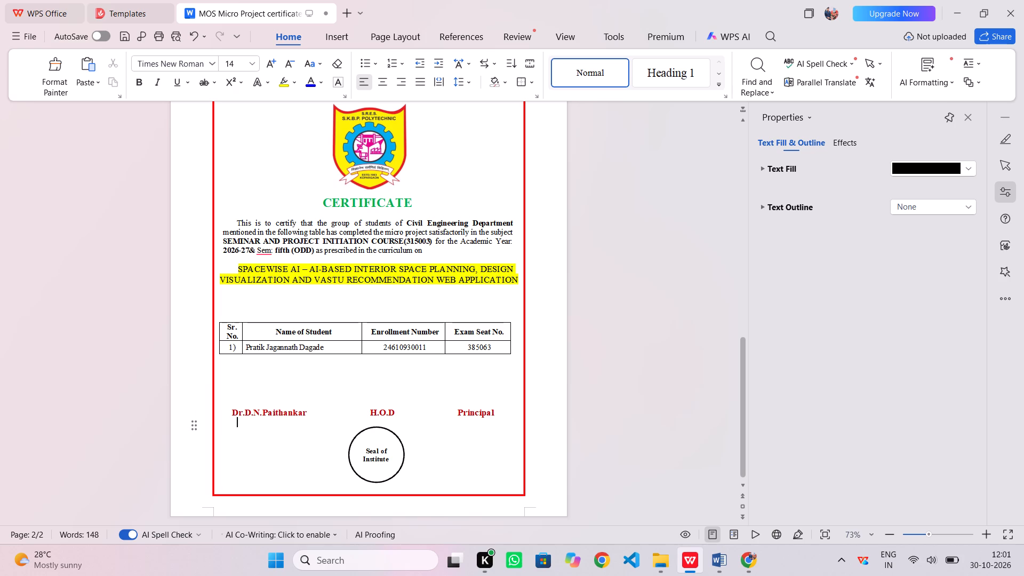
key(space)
key(shift+parenleft)
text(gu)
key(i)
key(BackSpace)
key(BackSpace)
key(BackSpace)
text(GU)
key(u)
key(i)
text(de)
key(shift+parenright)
Indent the (Guide) label by three more spaces beneath the guide's name.
double_click(237, 426)
click(245, 424)
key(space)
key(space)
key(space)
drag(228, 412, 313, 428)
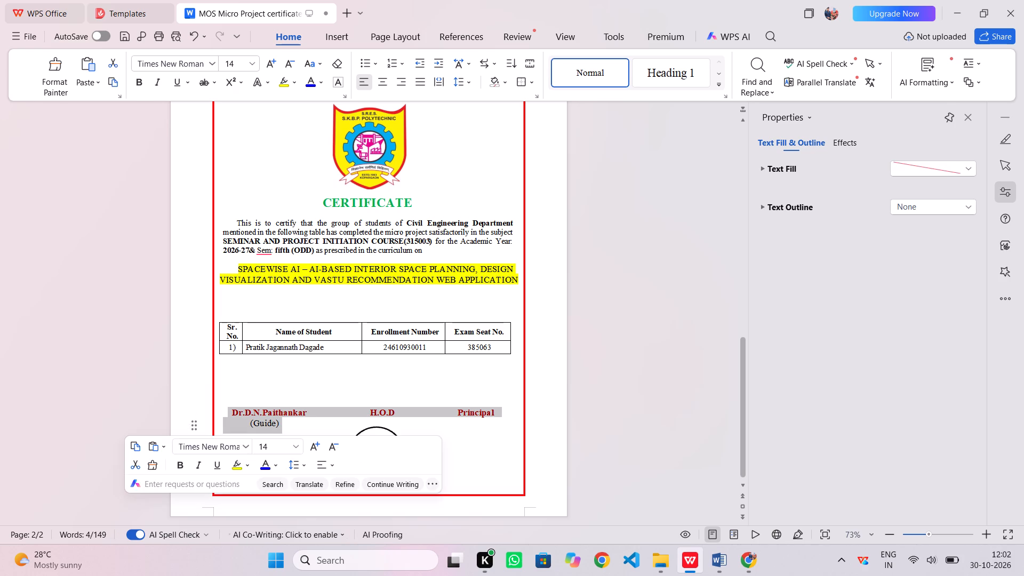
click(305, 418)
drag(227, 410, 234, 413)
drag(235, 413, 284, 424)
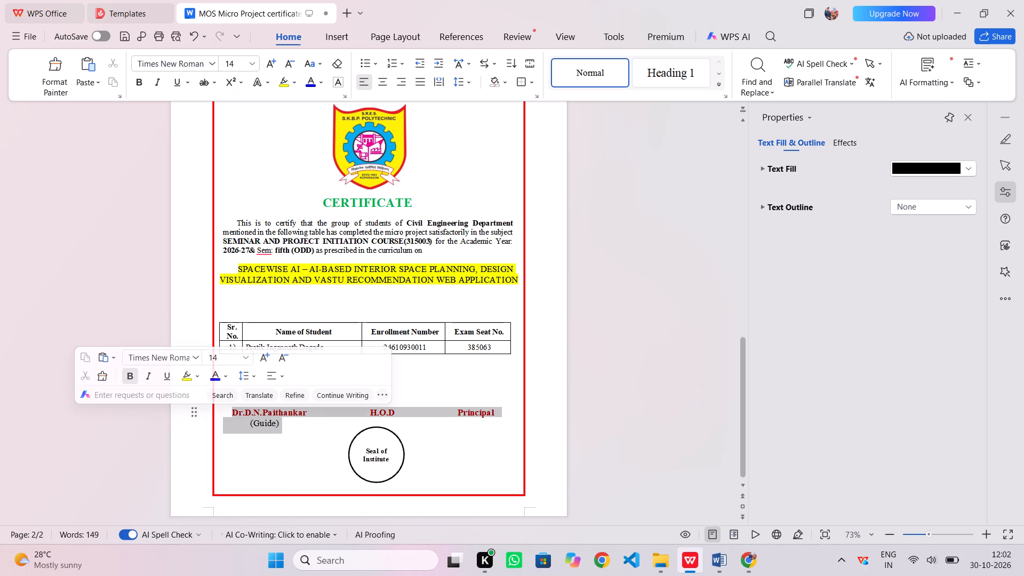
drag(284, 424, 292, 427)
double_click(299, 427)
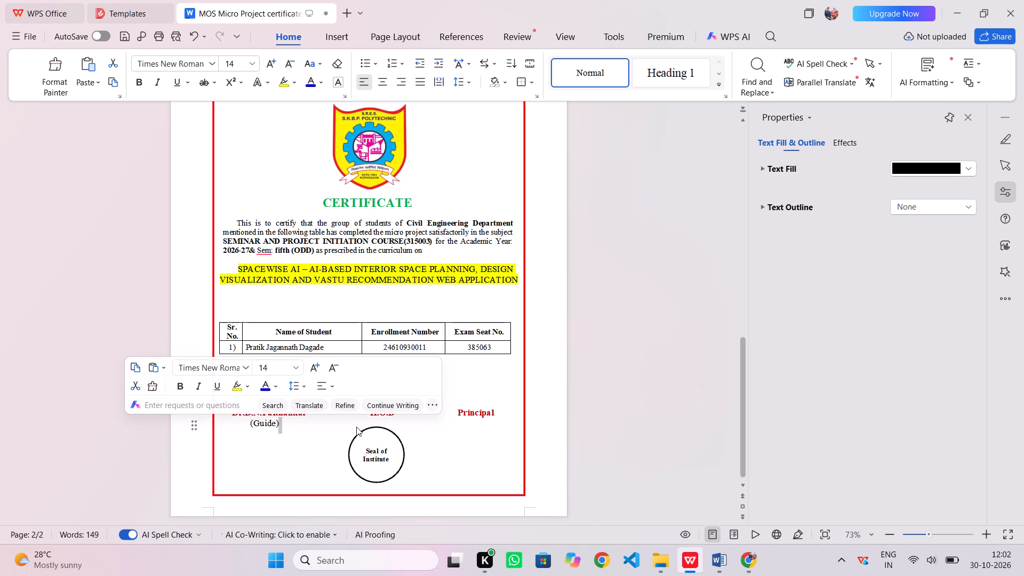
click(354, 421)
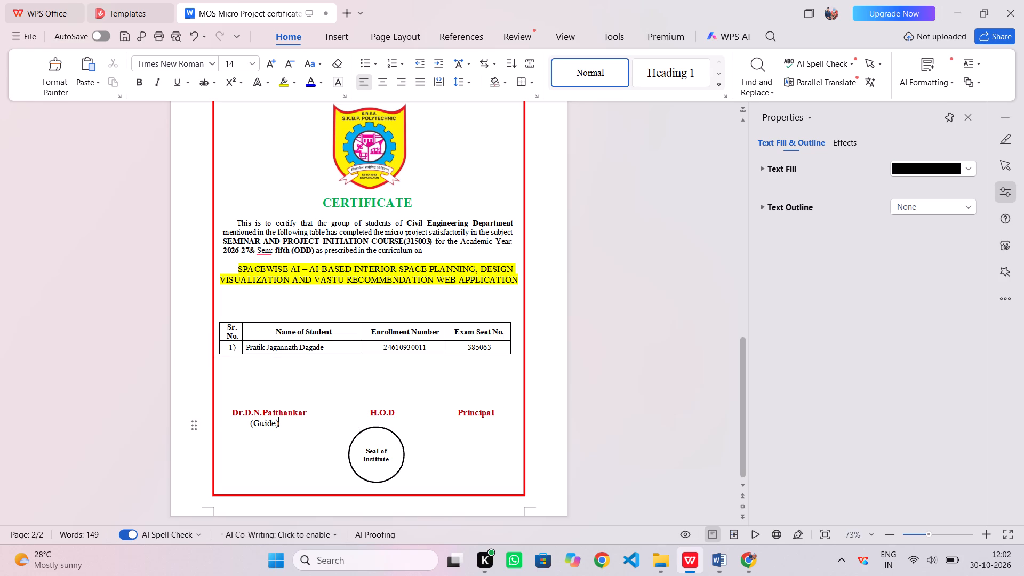
Remove the leading spaces and the line gap before the guide's name so the signature line moves up.
double_click(230, 413)
click(230, 413)
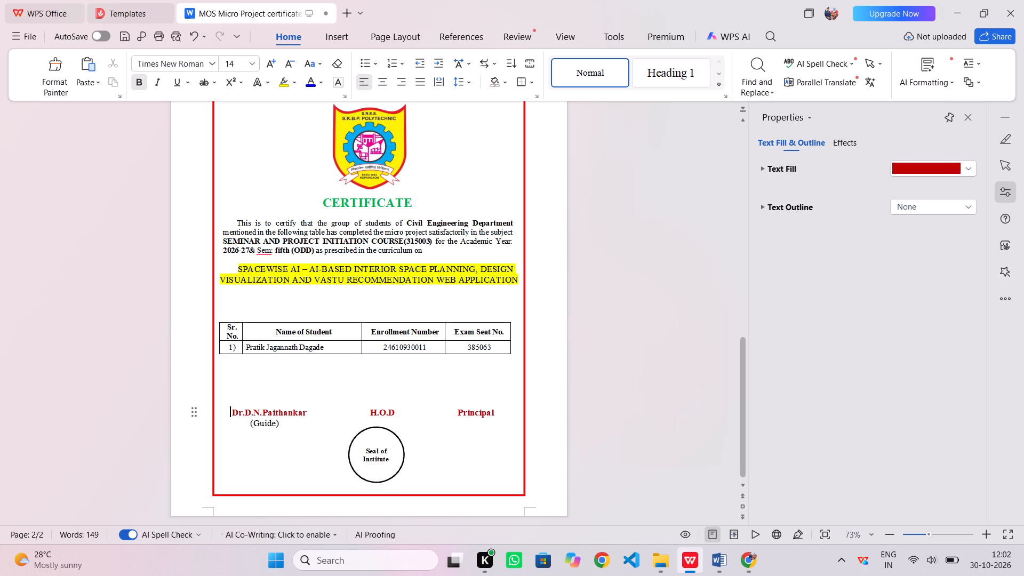
key(BackSpace)
key(BackSpace)
key(BackSpace)
key(BackSpace)
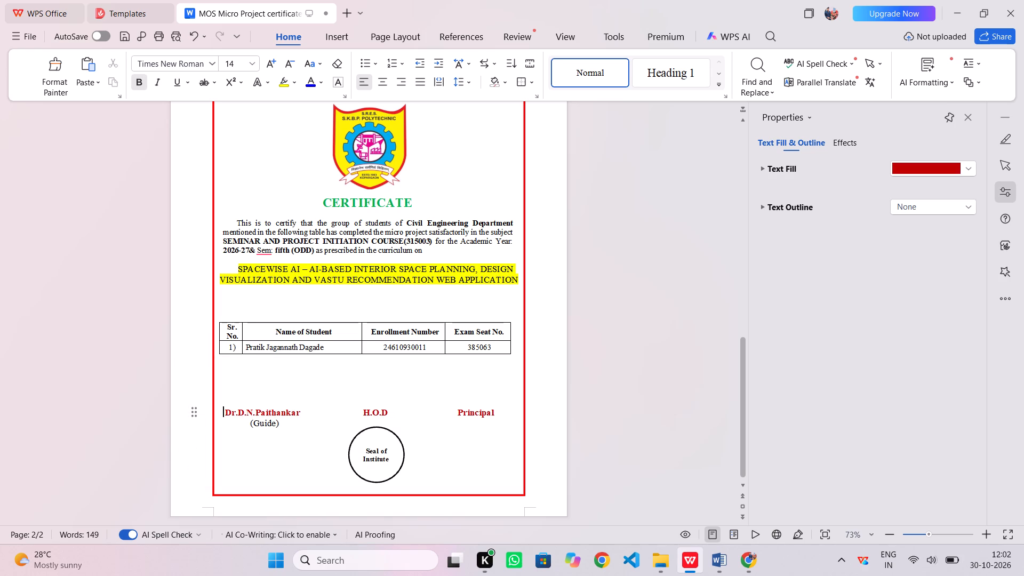
key(BackSpace)
key(BackSpace)
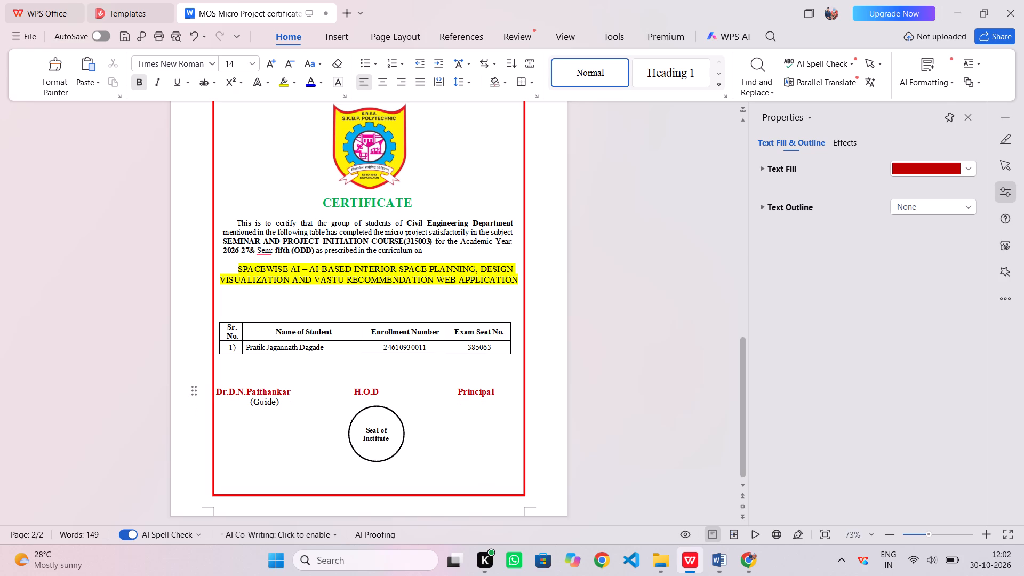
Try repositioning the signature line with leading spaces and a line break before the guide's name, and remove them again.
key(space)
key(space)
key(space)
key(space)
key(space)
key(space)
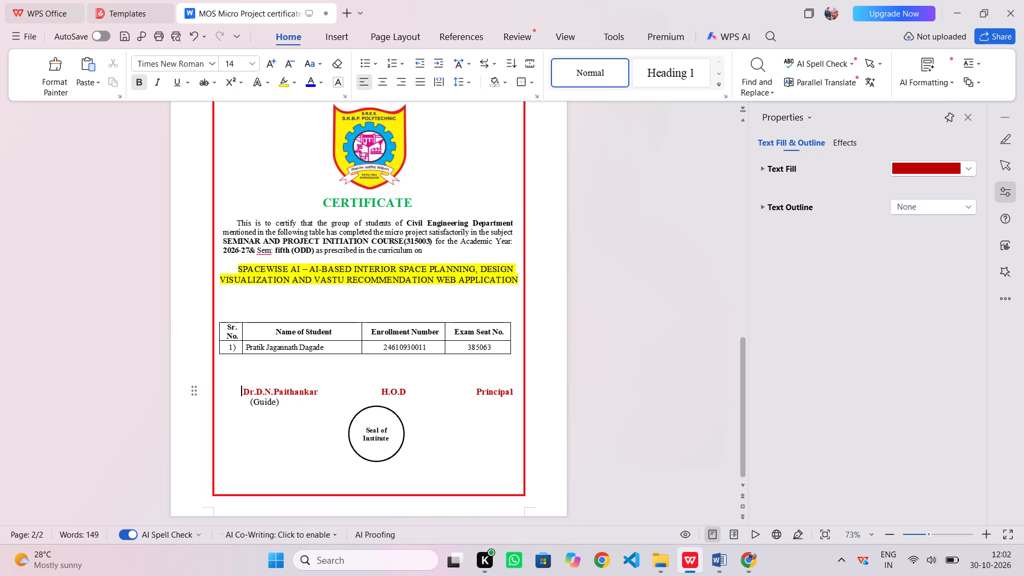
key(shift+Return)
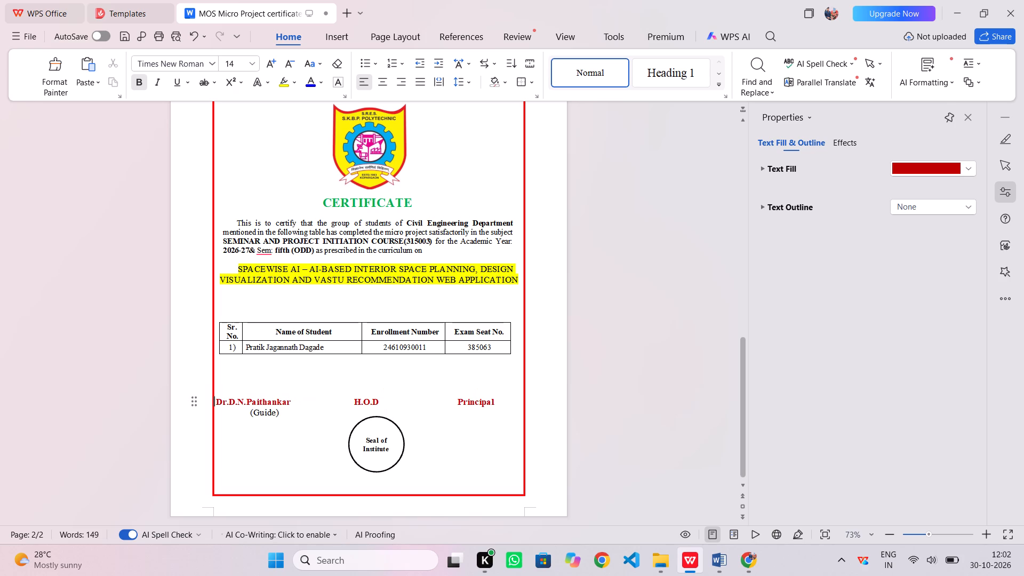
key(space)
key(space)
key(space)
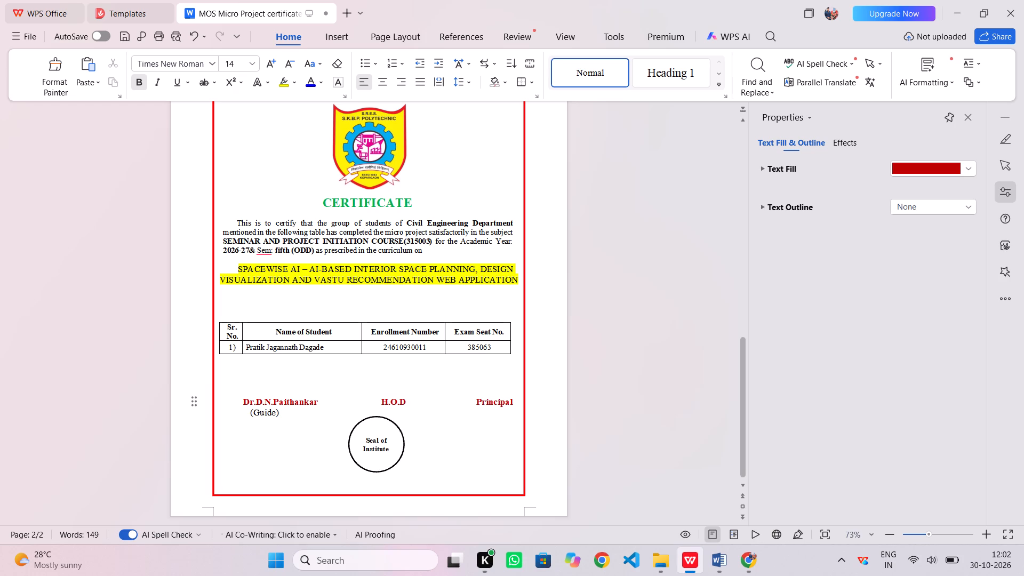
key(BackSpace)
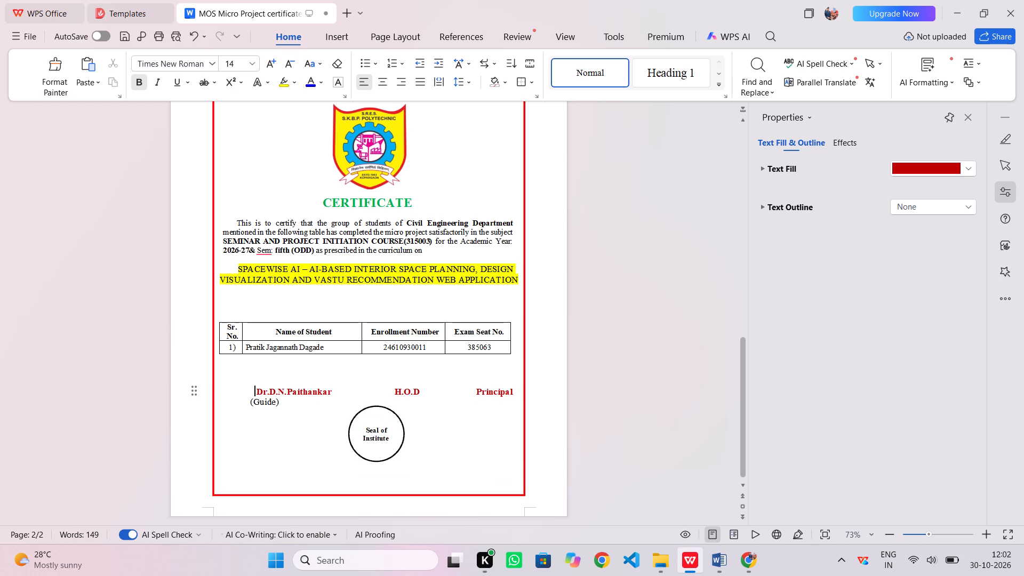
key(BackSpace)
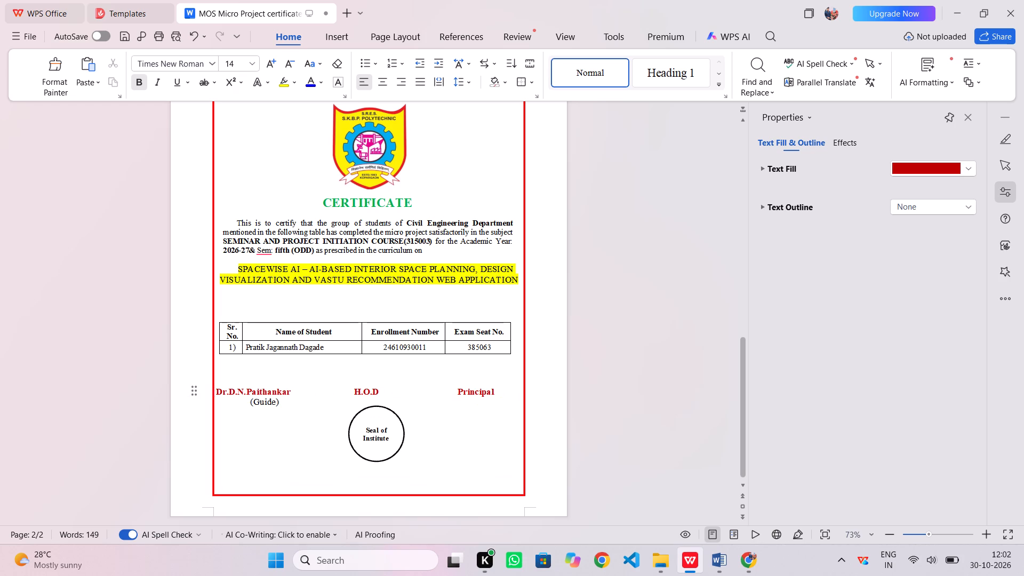
Insert one line break and two leading spaces before the guide's name in the signature line.
key(shift+Return)
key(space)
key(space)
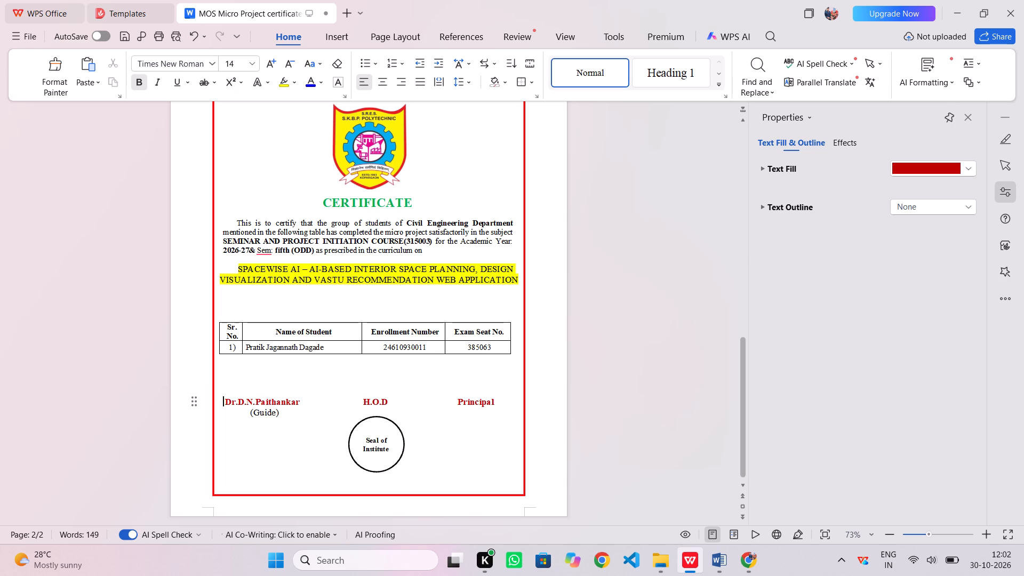
Remove three spaces before the (Guide) label to shift it left beneath the guide's name.
click(247, 415)
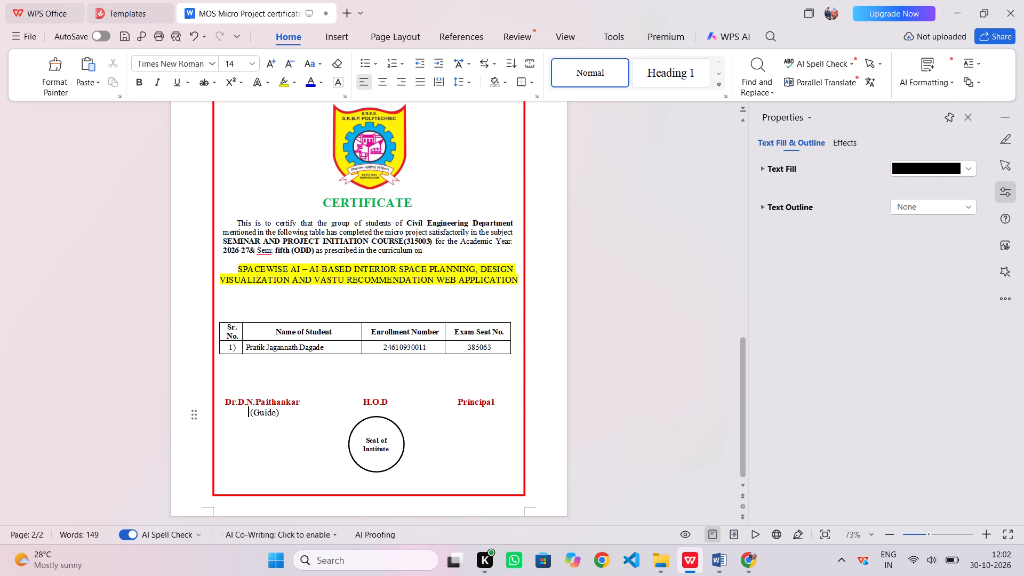
key(BackSpace)
key(BackSpace)
key(BackSpace)
Reshape the Seal of Institute circle into a flatter oval lower on the page by lowering its bottom and top edges.
triple_click(366, 443)
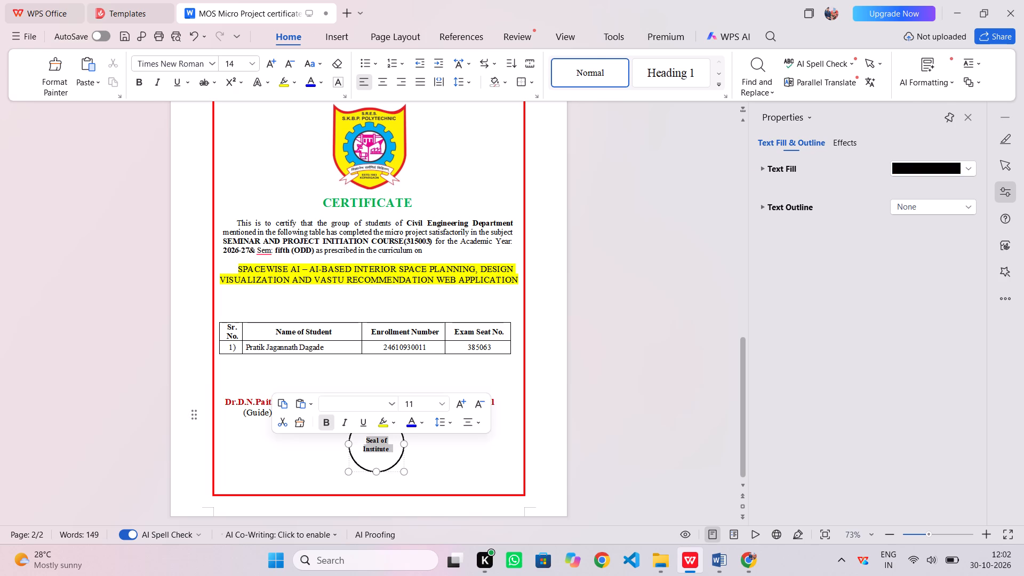
click(368, 451)
drag(368, 451, 365, 467)
double_click(379, 456)
drag(379, 456, 375, 477)
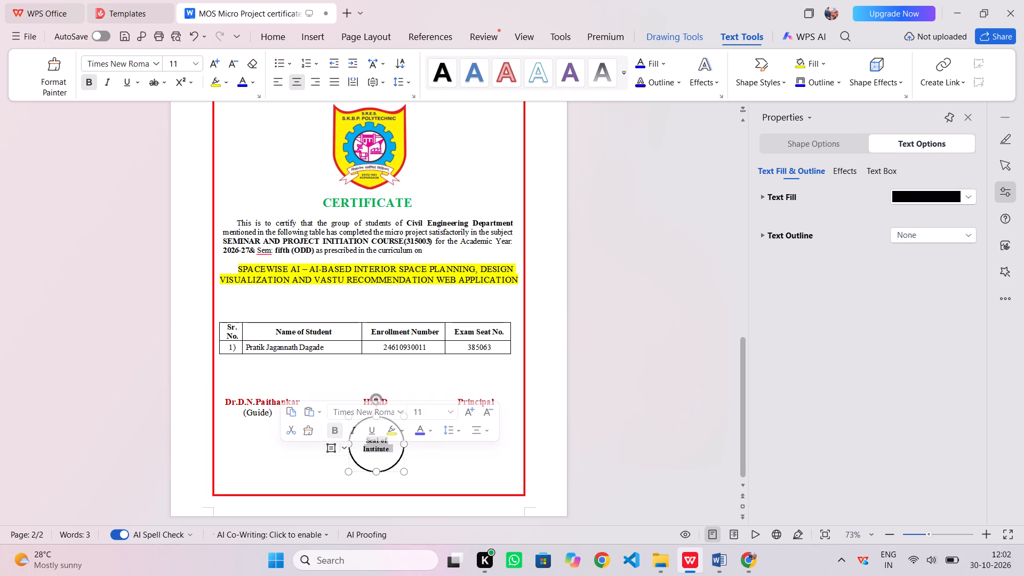
drag(375, 477, 373, 482)
drag(374, 475, 374, 490)
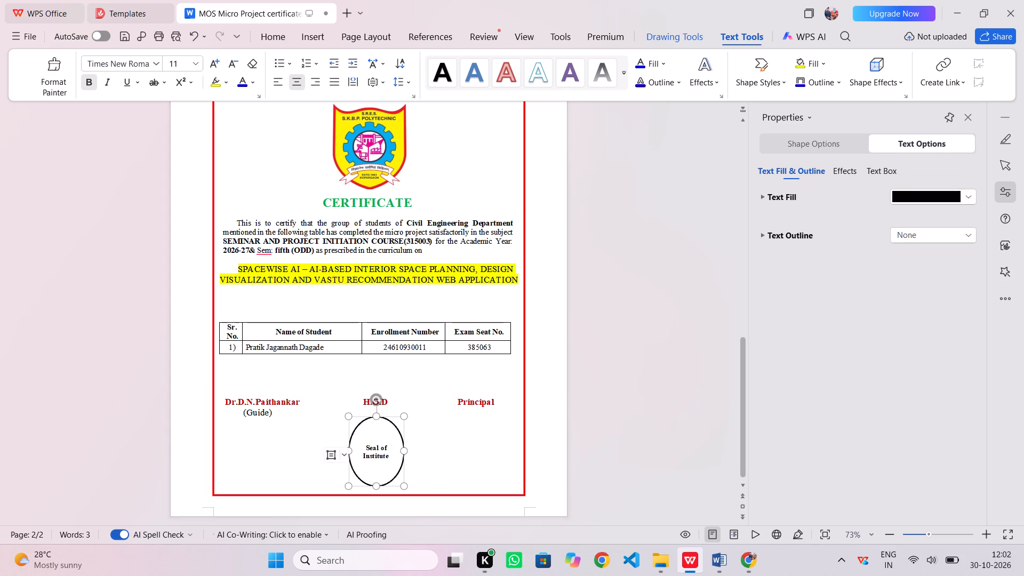
drag(377, 416, 374, 443)
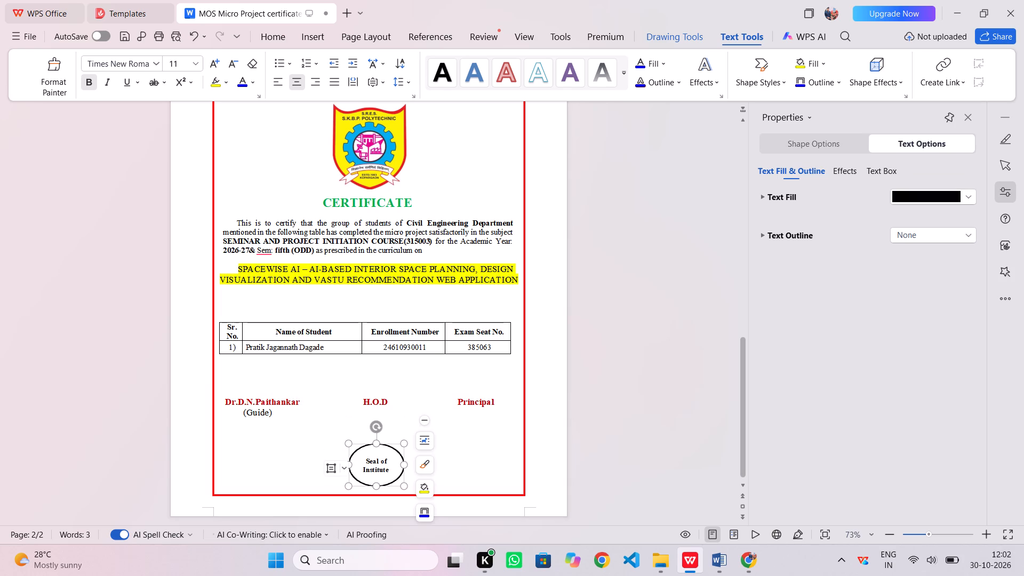
click(310, 445)
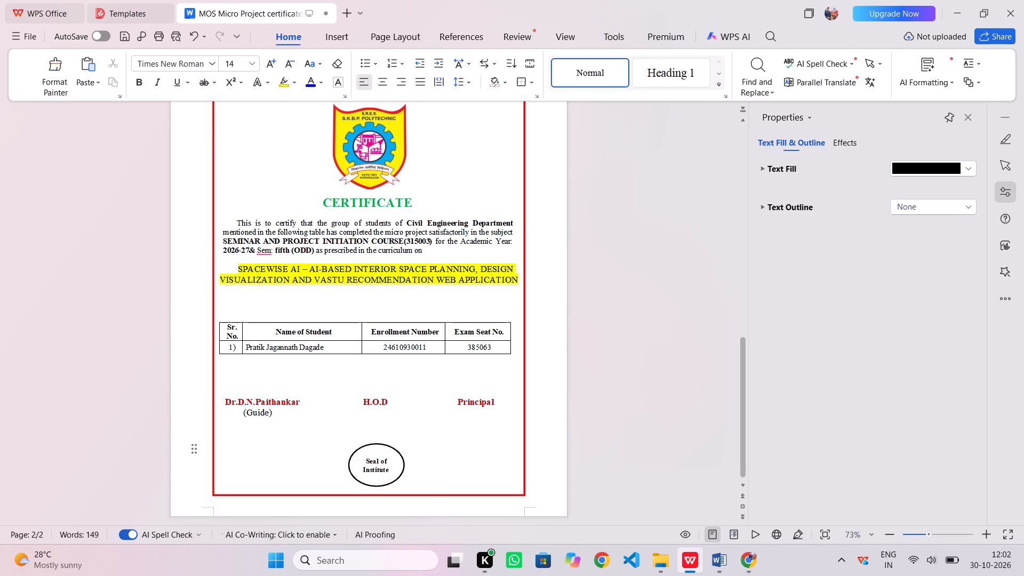
Add 22 spaces after the (Guide) label so the insertion point sits beneath the H.O.D signatory.
double_click(363, 417)
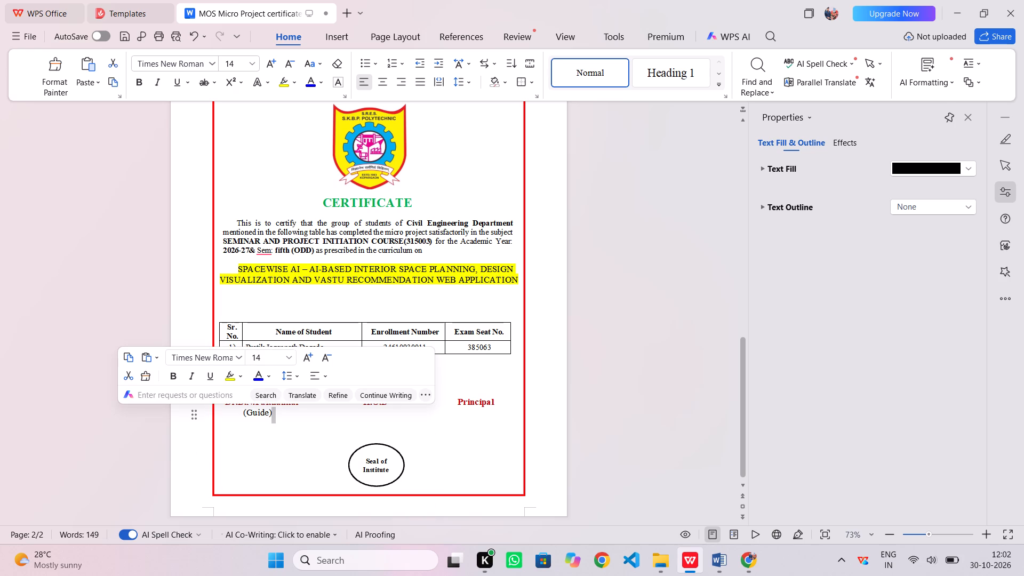
click(286, 412)
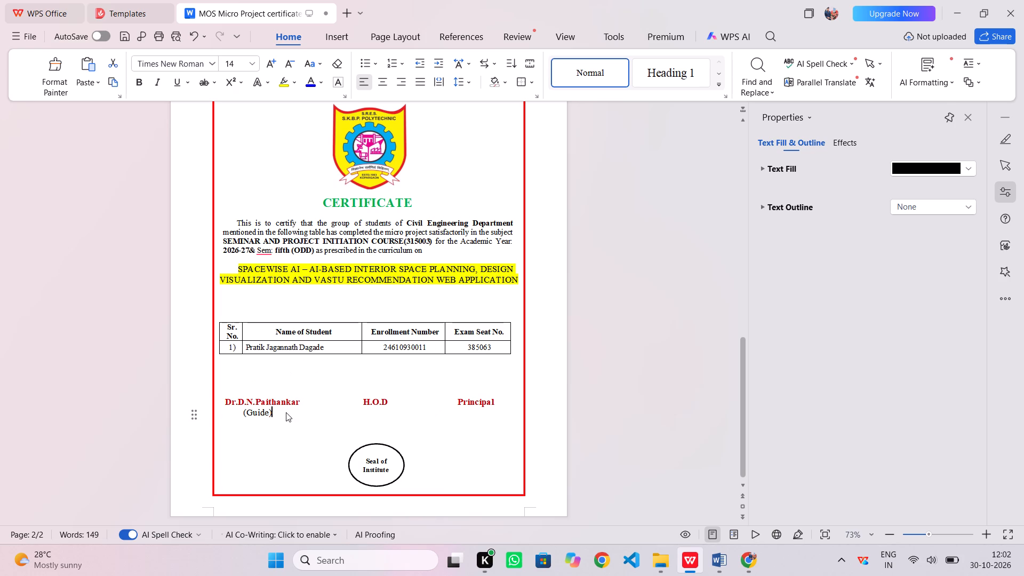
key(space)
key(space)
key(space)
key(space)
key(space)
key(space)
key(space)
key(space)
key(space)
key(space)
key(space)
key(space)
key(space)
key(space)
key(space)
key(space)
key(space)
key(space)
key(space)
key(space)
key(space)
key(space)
Delete the H.O.D label from the middle of the certificate's signature line.
double_click(360, 402)
click(360, 402)
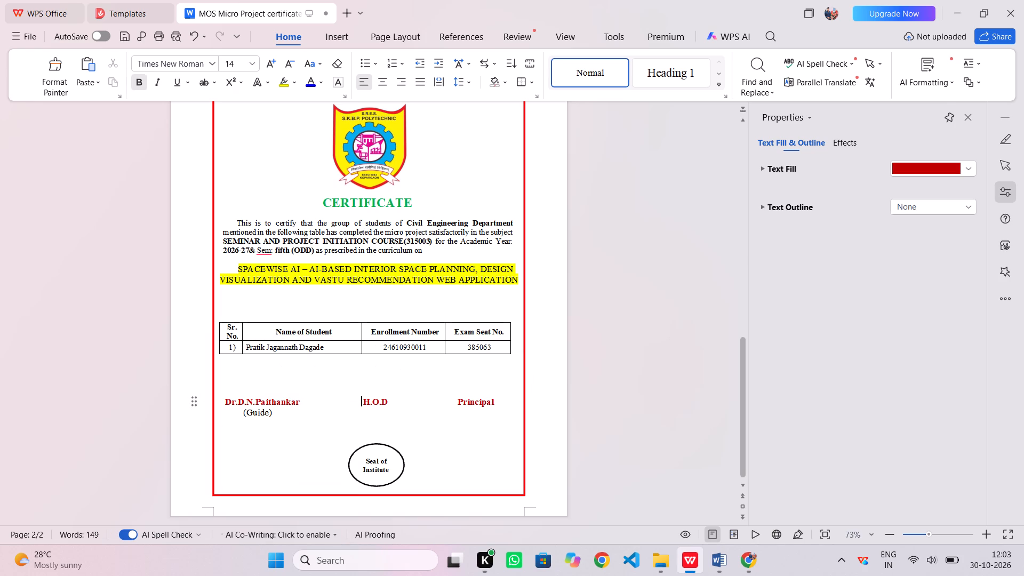
double_click(391, 402)
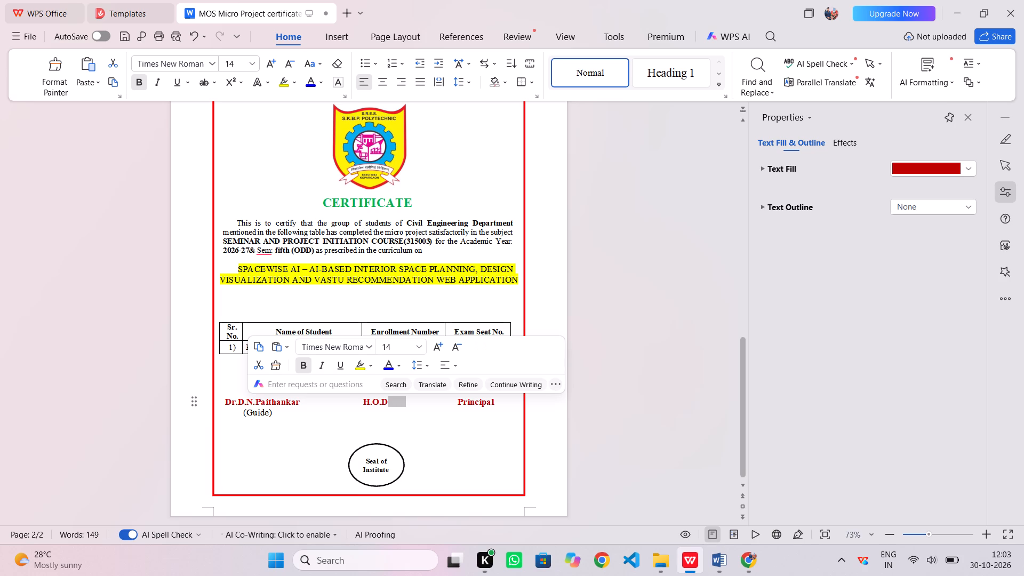
double_click(387, 400)
key(BackSpace)
key(BackSpace)
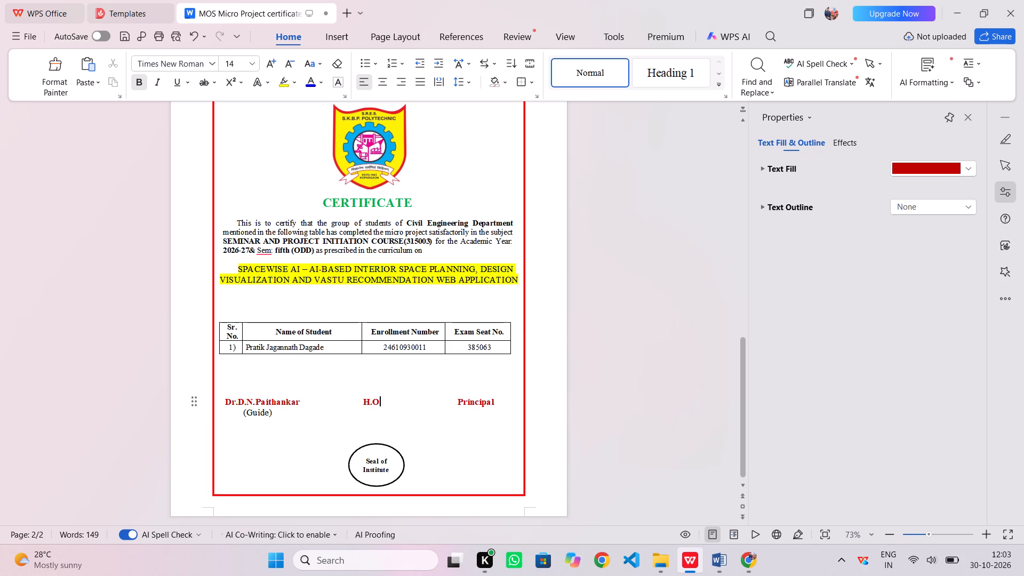
key(BackSpace)
key(BackSpace)
key(BackSpace)
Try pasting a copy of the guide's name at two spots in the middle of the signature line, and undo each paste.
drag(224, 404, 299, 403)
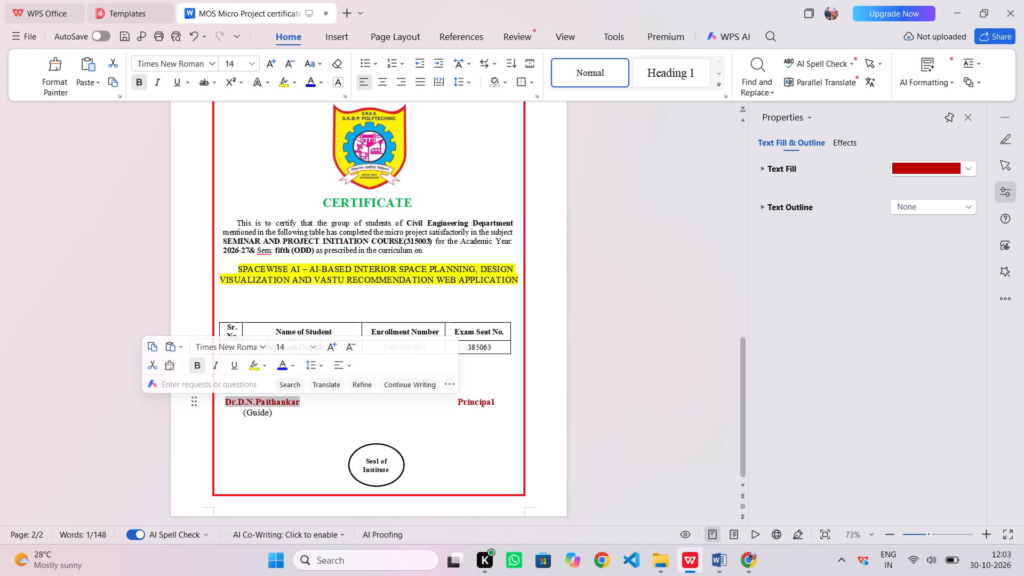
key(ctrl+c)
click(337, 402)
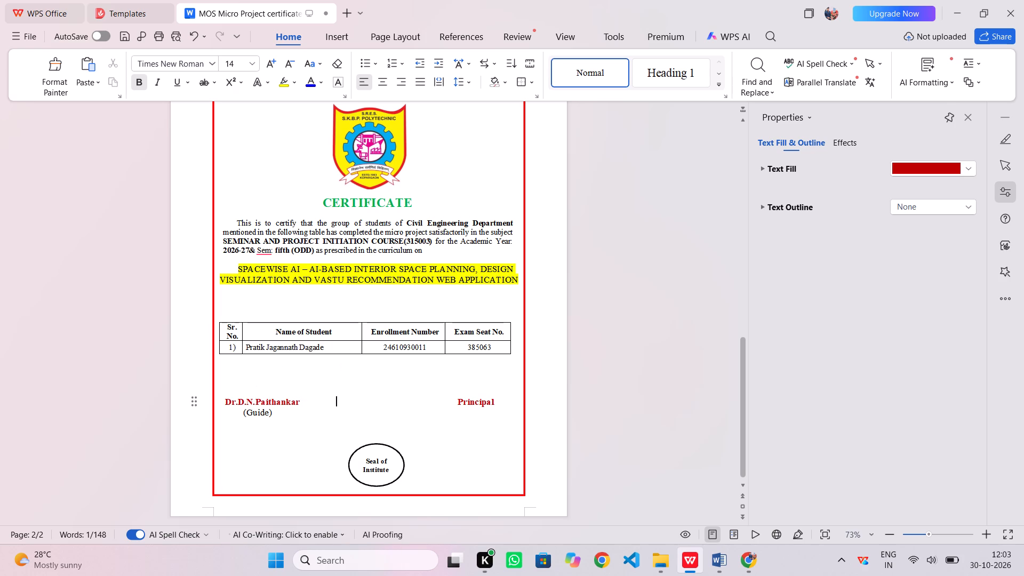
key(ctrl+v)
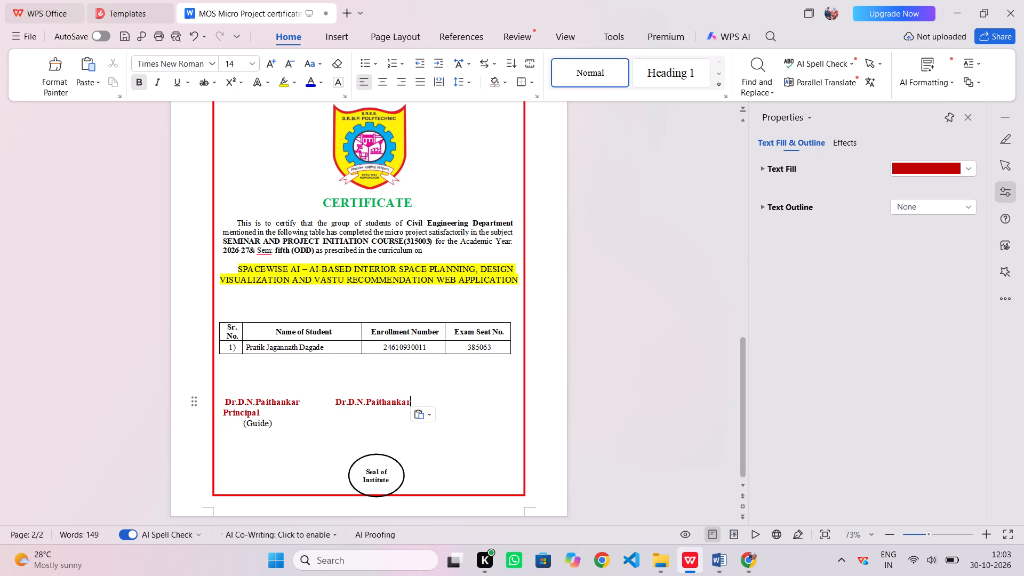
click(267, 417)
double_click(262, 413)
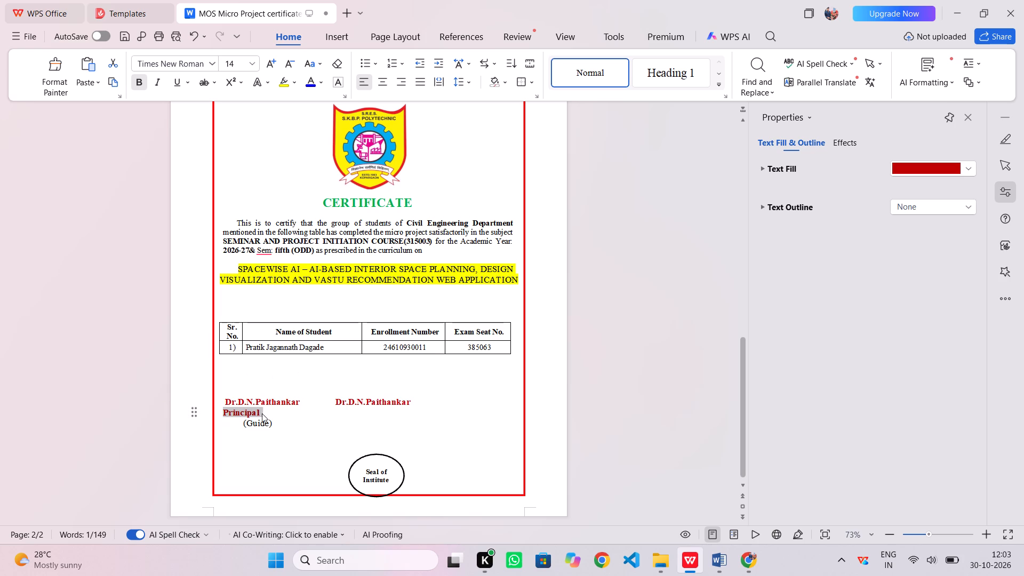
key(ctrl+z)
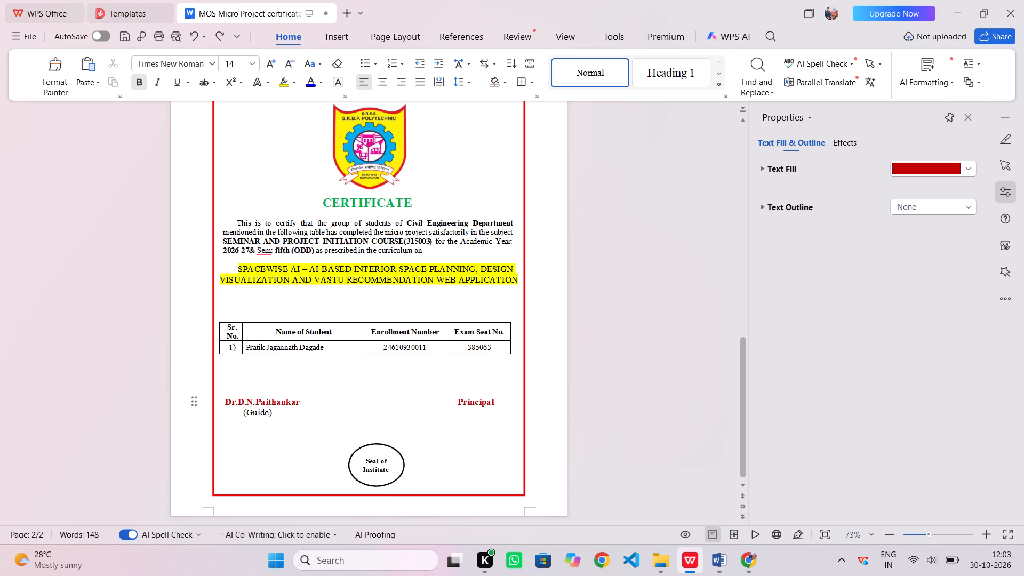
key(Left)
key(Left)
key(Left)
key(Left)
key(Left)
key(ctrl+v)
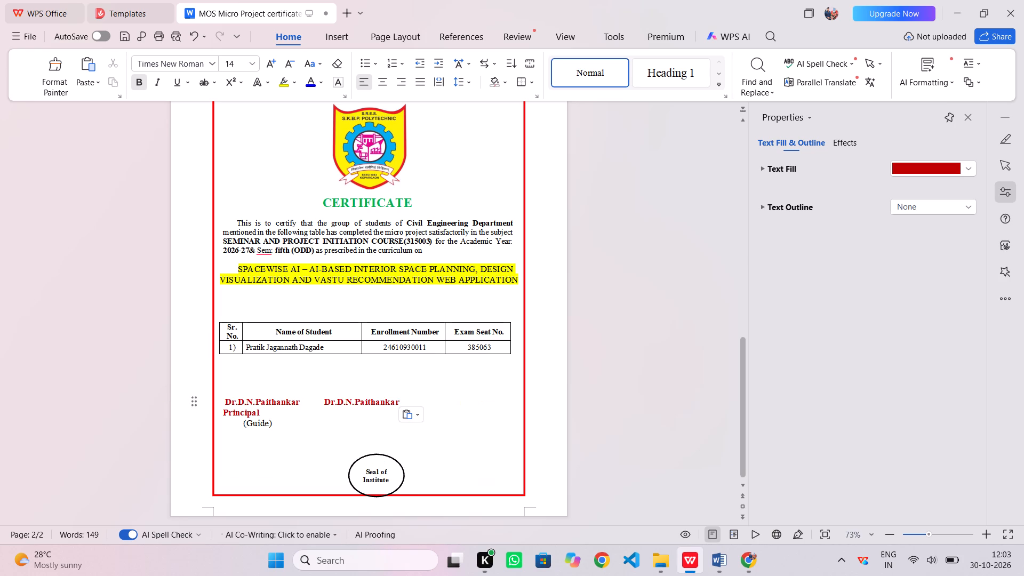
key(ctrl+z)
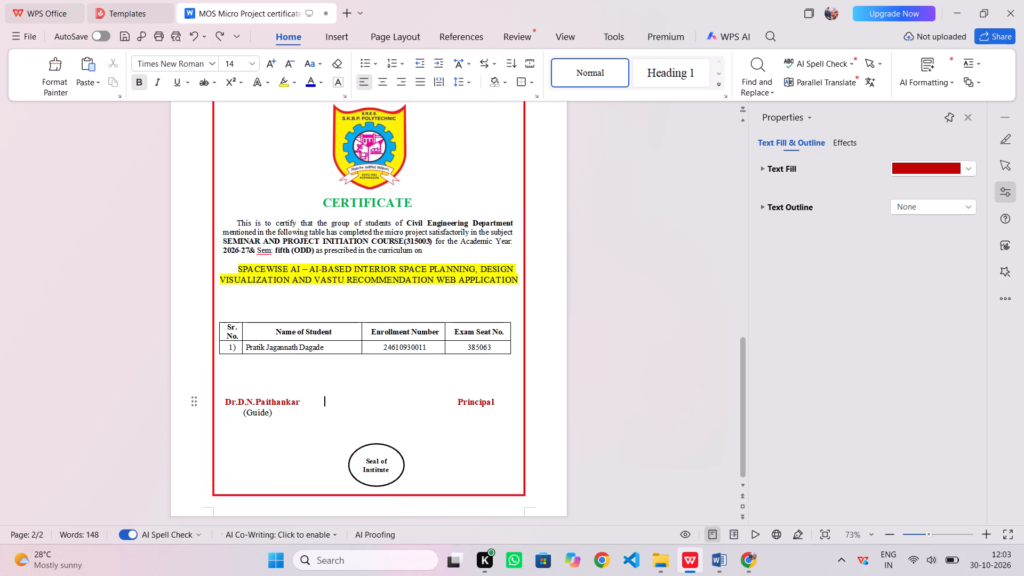
Enter the guide's name with the Dr. title, plus a trailing space, as the middle signatory on the signature line.
key(Right)
key(Right)
key(Right)
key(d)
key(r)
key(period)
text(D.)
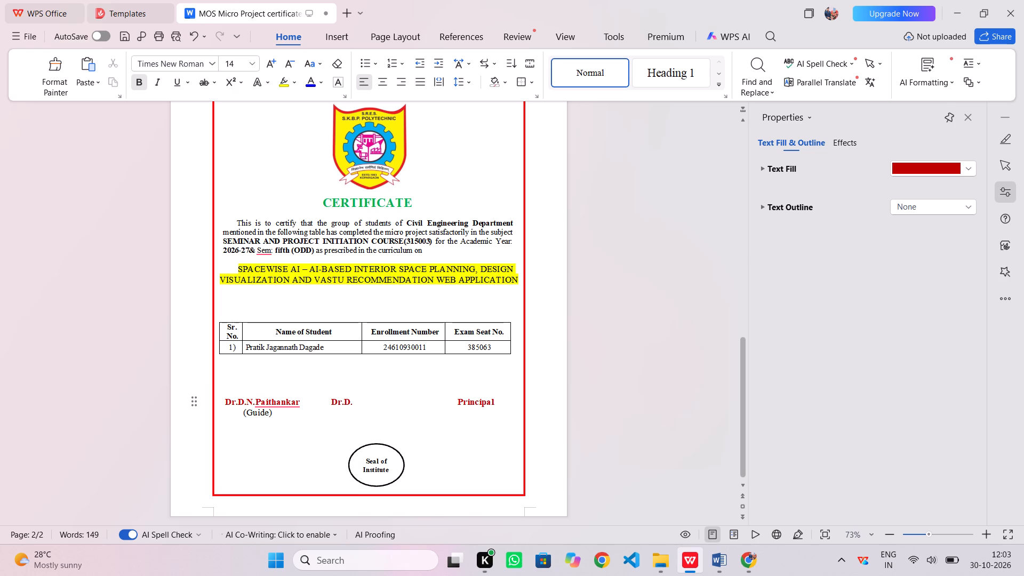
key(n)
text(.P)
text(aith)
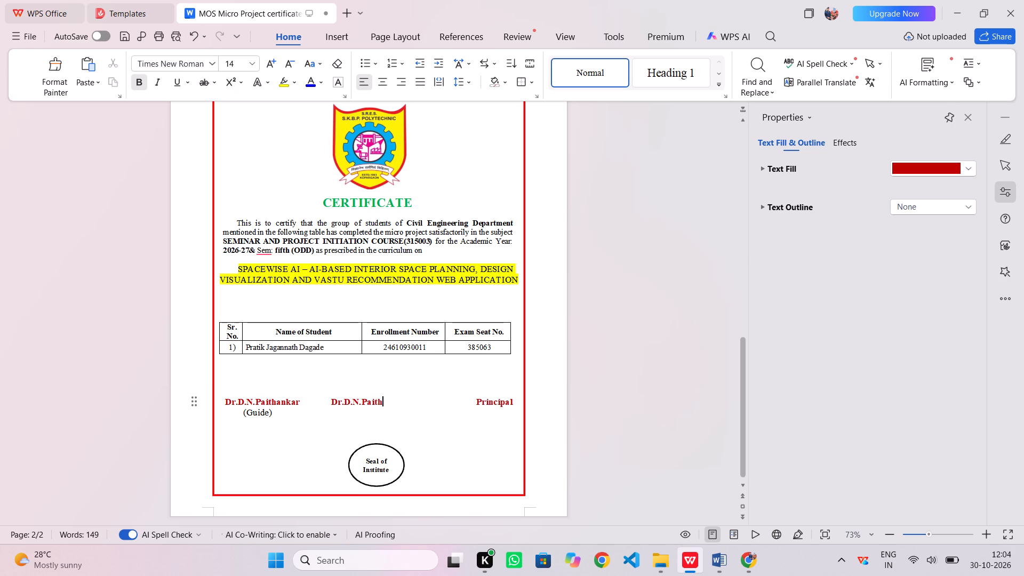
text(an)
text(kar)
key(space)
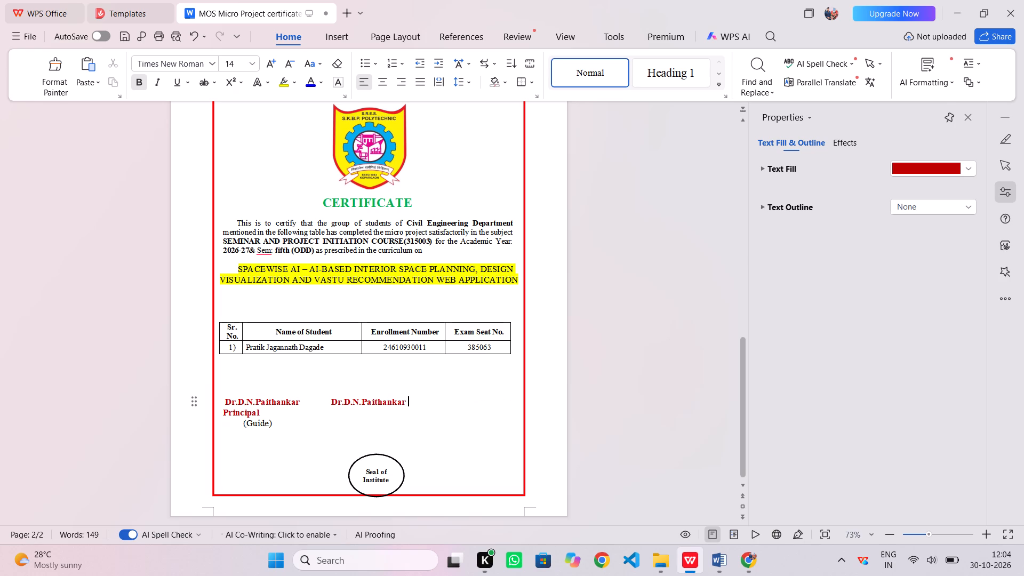
Copy and delete the Principal label that sits on its own line beneath the guide's name.
click(263, 409)
drag(220, 413, 267, 417)
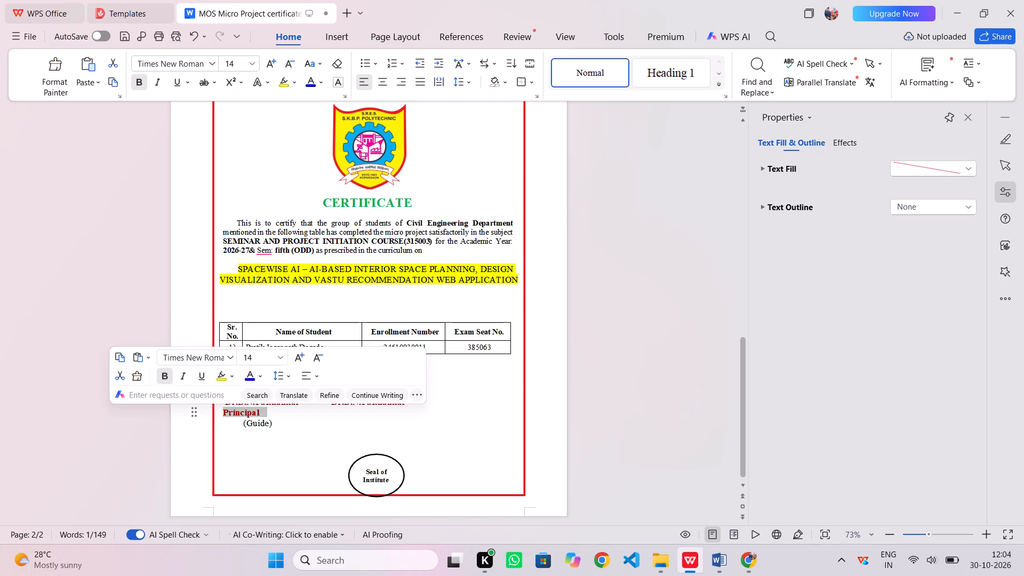
key(ctrl+c)
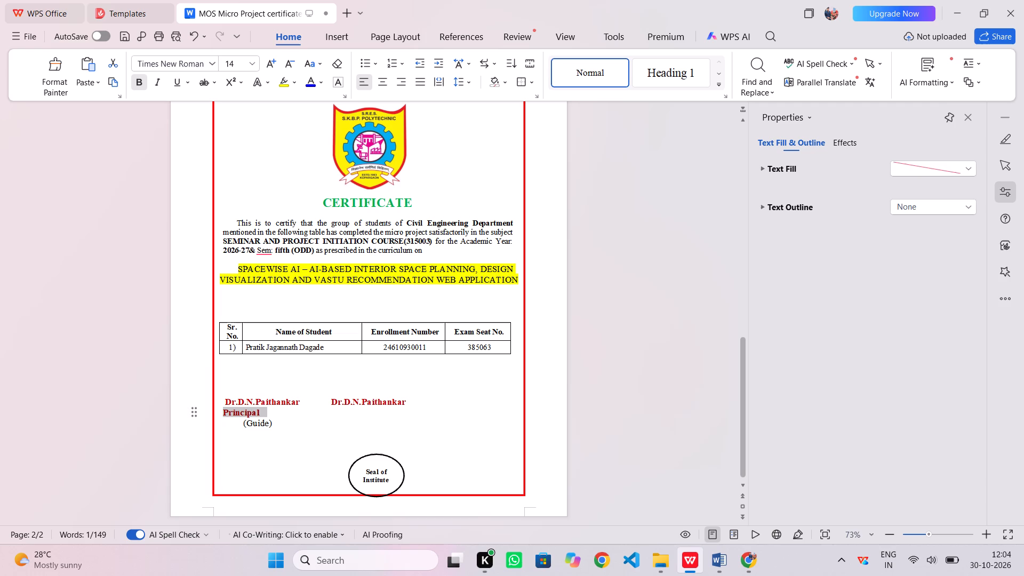
key(Delete)
Enter the principal's name with the Prof. title as the third signatory on the certificate's signature line, followed by a line break.
click(423, 404)
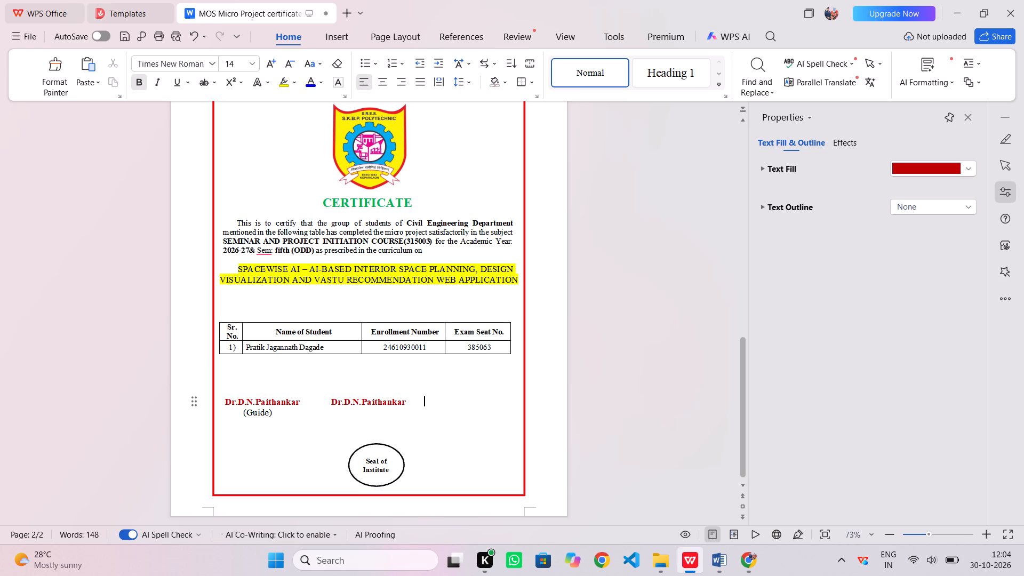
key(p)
key(BackSpace)
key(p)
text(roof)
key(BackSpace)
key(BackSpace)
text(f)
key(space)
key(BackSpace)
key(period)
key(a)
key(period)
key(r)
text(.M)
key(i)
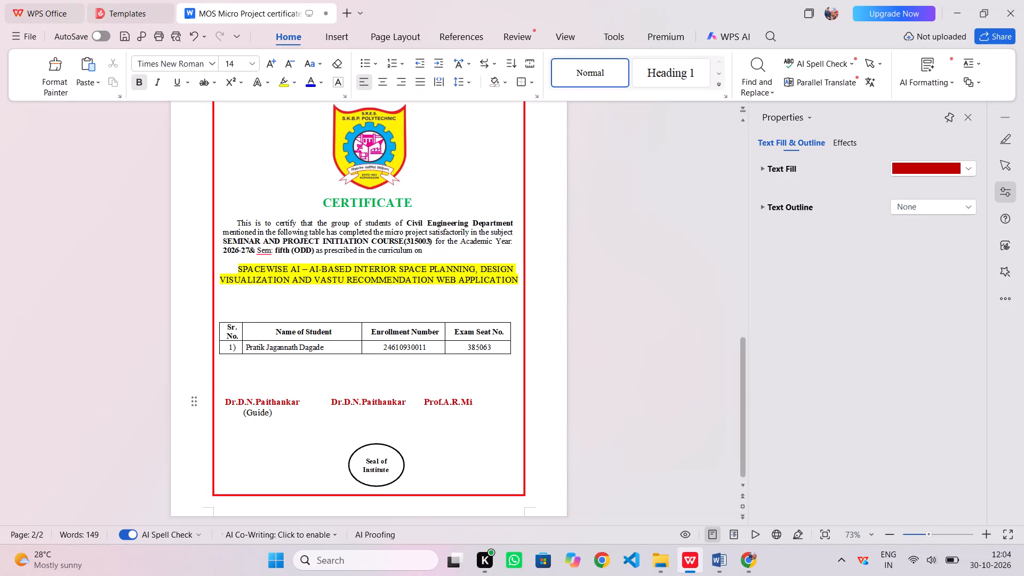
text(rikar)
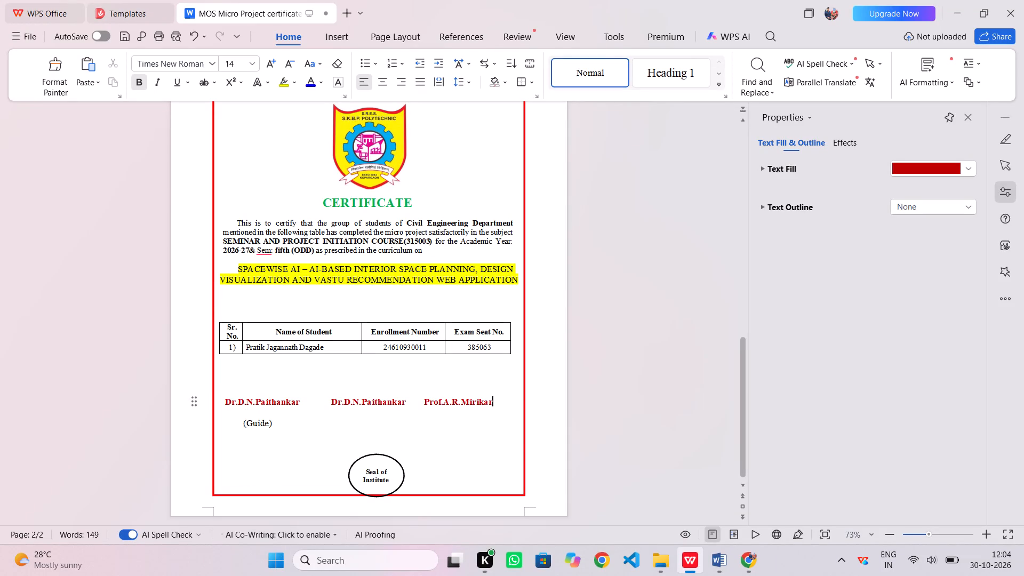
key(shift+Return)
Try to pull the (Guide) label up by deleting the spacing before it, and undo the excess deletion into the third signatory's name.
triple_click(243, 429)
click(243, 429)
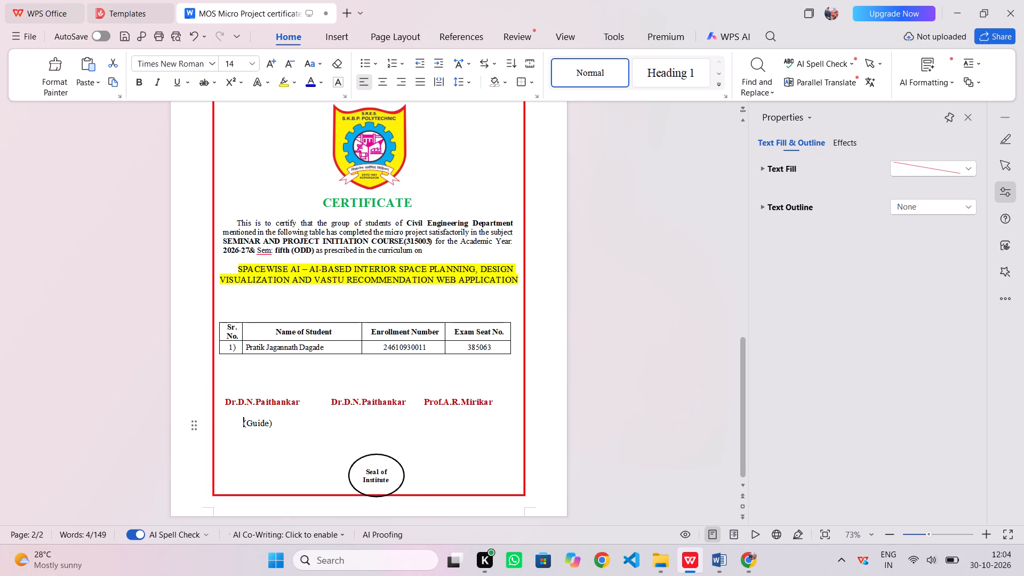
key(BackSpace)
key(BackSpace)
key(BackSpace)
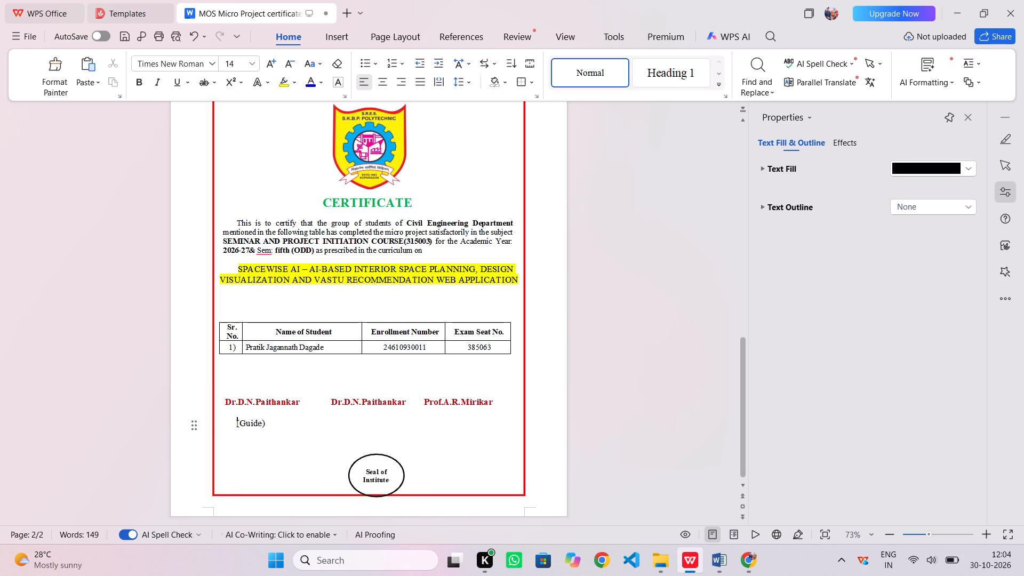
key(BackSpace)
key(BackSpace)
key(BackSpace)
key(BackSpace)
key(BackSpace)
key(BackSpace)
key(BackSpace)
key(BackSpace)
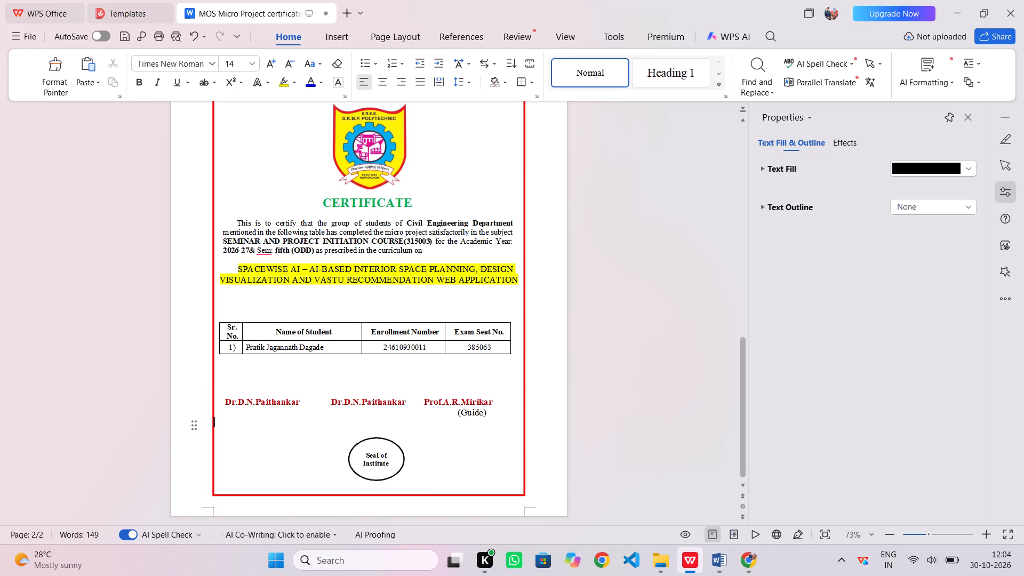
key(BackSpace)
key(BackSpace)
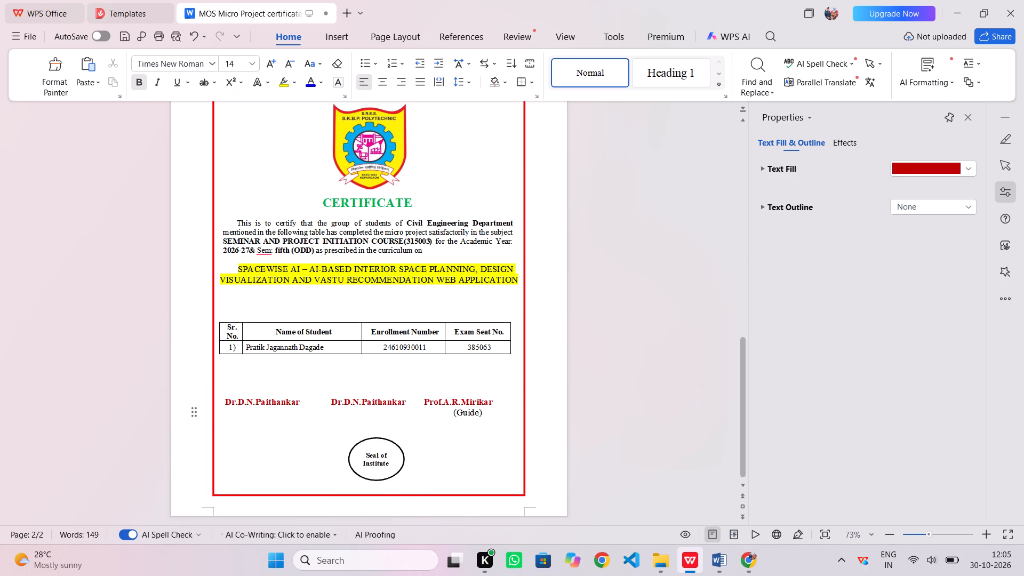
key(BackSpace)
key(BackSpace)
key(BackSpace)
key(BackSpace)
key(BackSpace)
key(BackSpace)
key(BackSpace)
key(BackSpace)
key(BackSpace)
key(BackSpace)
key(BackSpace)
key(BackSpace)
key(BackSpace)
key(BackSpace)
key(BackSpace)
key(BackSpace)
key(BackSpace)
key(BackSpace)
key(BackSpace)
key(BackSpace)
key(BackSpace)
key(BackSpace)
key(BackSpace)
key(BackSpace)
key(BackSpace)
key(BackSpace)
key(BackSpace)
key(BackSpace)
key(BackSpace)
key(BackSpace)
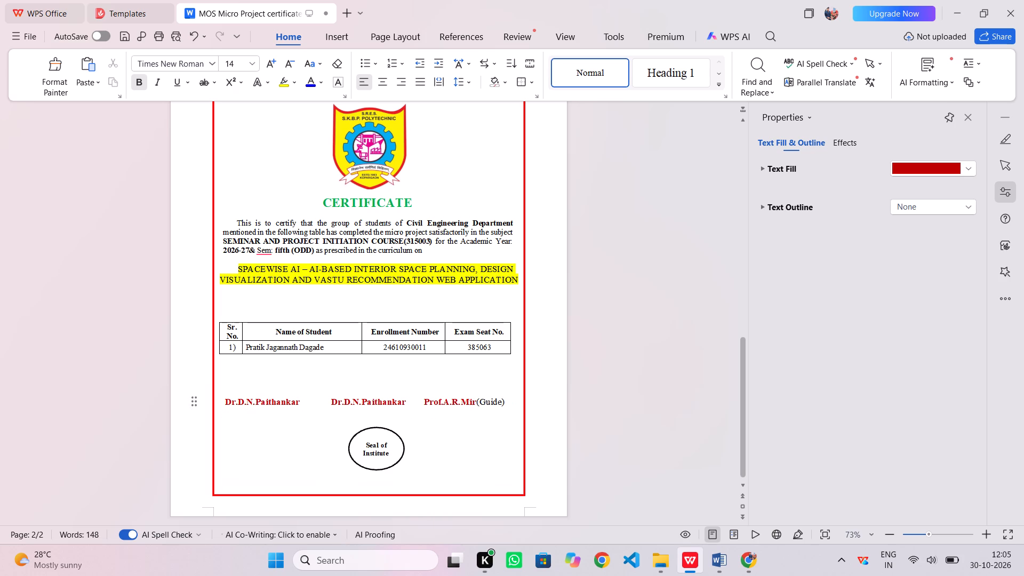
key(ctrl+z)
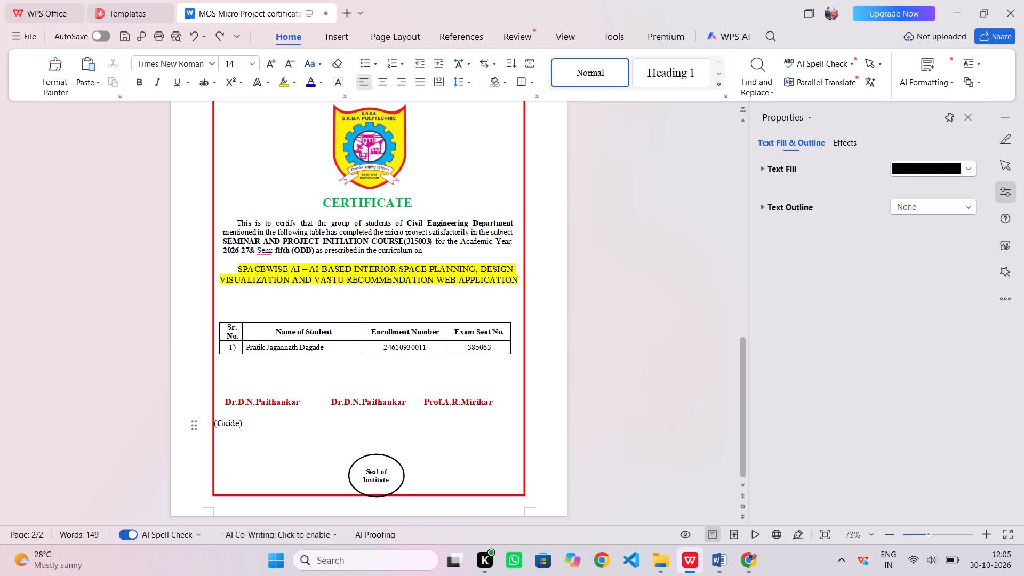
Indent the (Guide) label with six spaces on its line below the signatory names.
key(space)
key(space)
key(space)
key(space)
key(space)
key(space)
Move the (Guide) label from its lower line to directly beneath the first signatory's name.
click(277, 424)
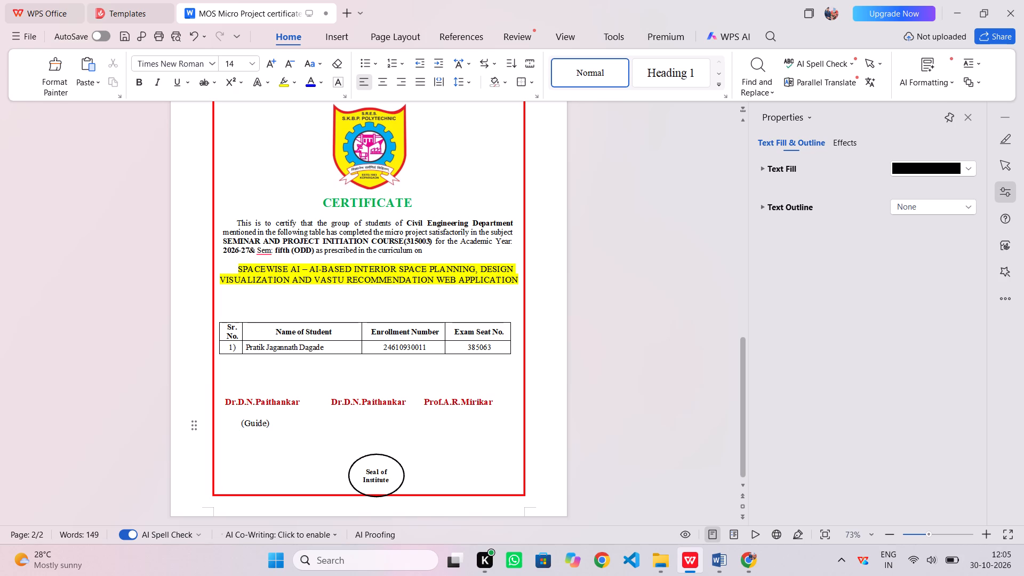
click(242, 420)
drag(242, 420, 266, 422)
click(243, 421)
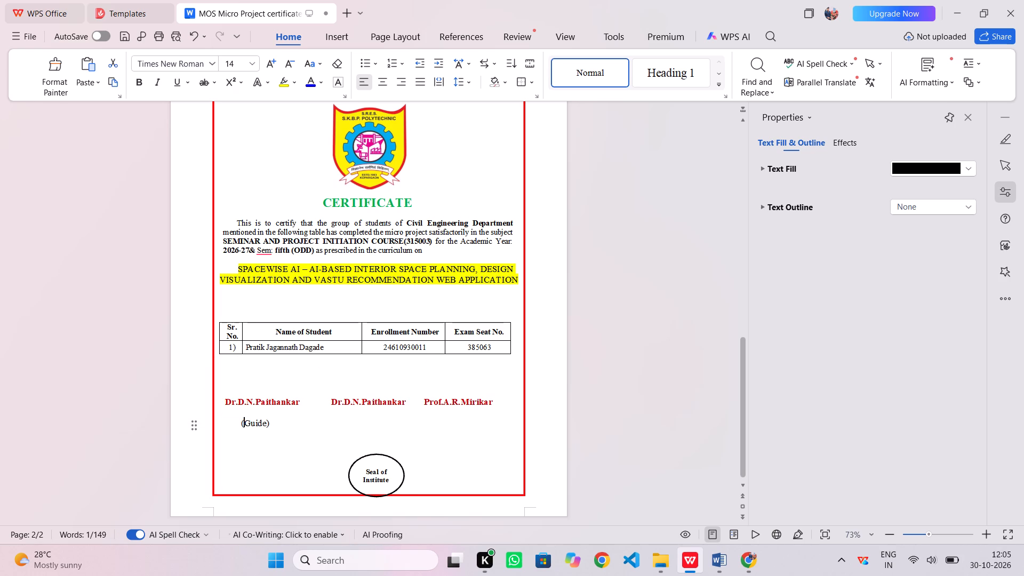
click(240, 421)
drag(240, 421, 273, 423)
key(ctrl+c)
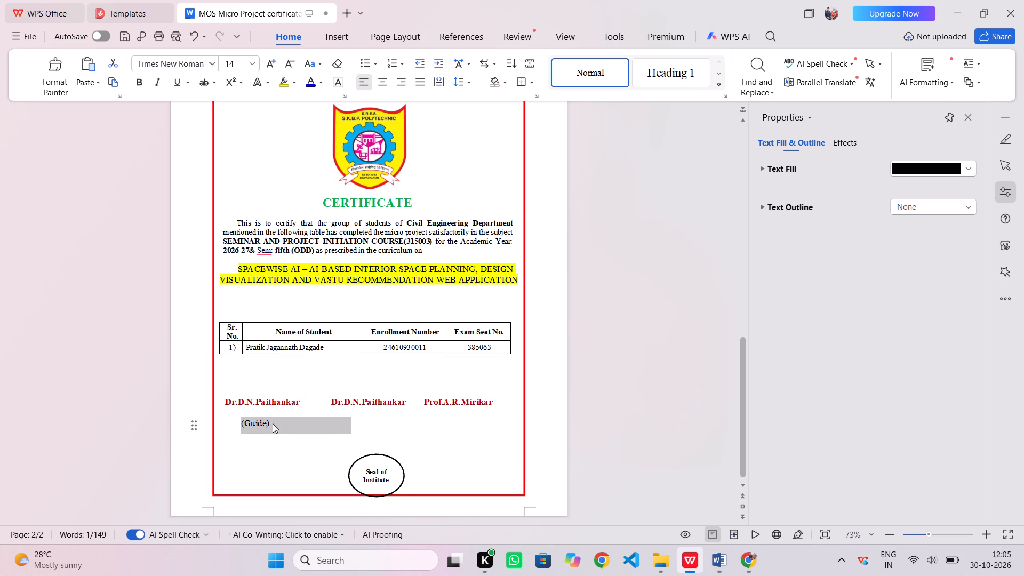
key(Delete)
scroll(273, 423, up, 1)
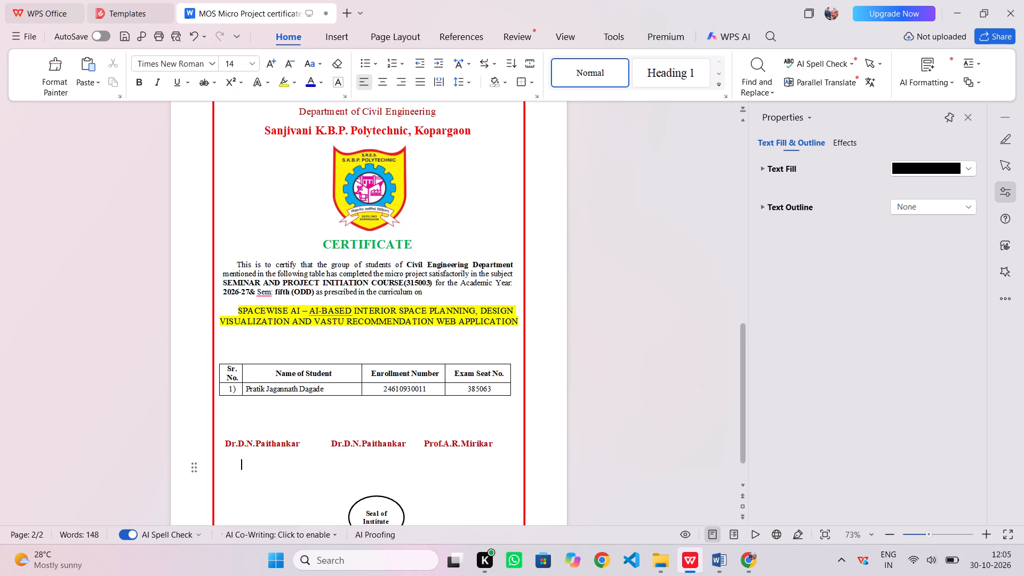
click(237, 455)
key(ctrl+v)
Add the label (HOD) beneath the middle signatory's name.
key(shift+parenleft)
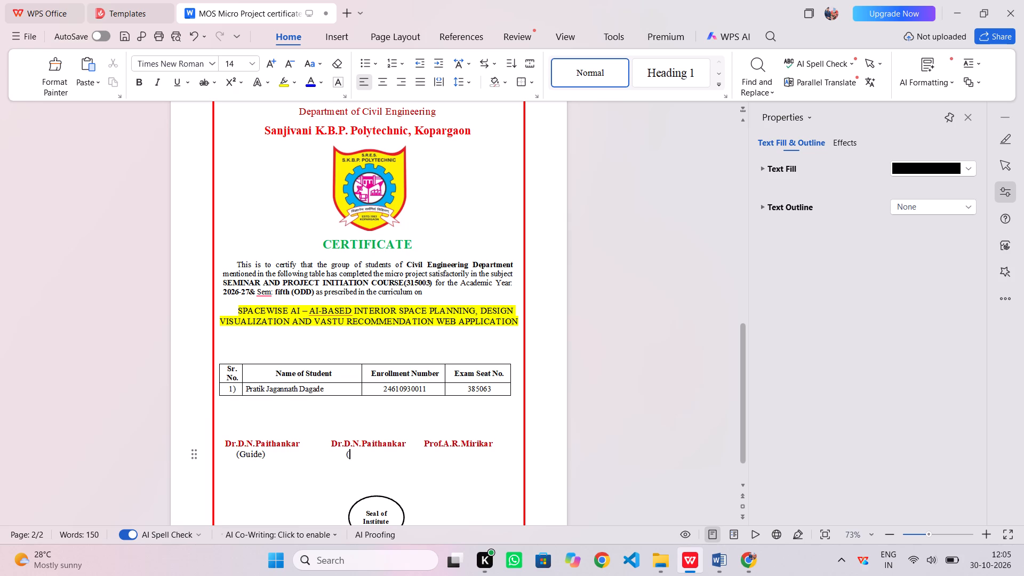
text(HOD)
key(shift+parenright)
Add the label (Principal) beneath the third signatory's name.
click(434, 456)
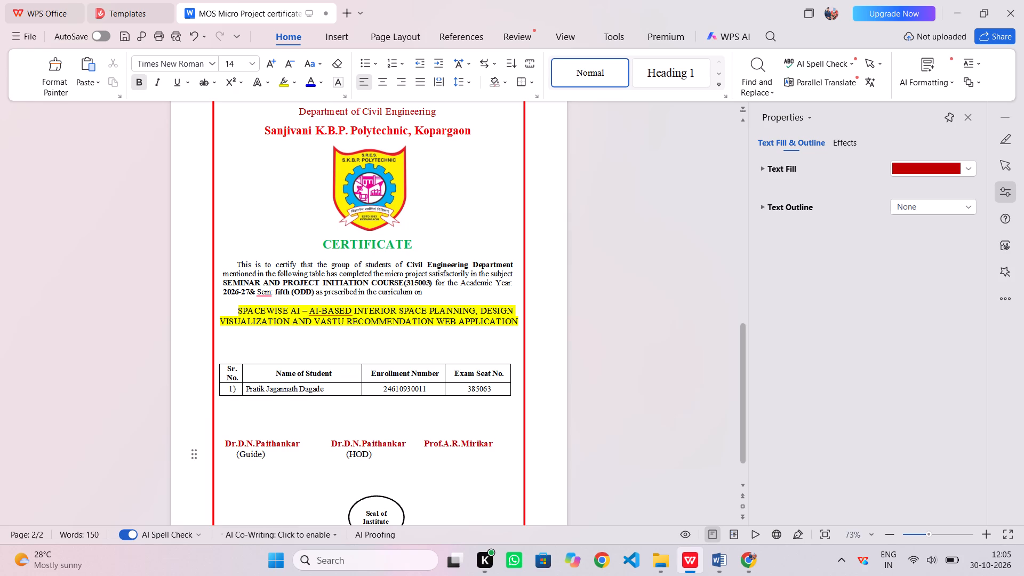
key(shift+parenleft)
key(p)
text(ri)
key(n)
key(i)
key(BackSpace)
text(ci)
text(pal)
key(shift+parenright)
Resize the Seal of Institute oval by raising its top and bottom edges, so it sits higher and clear of the page border.
scroll(449, 467, down, 1)
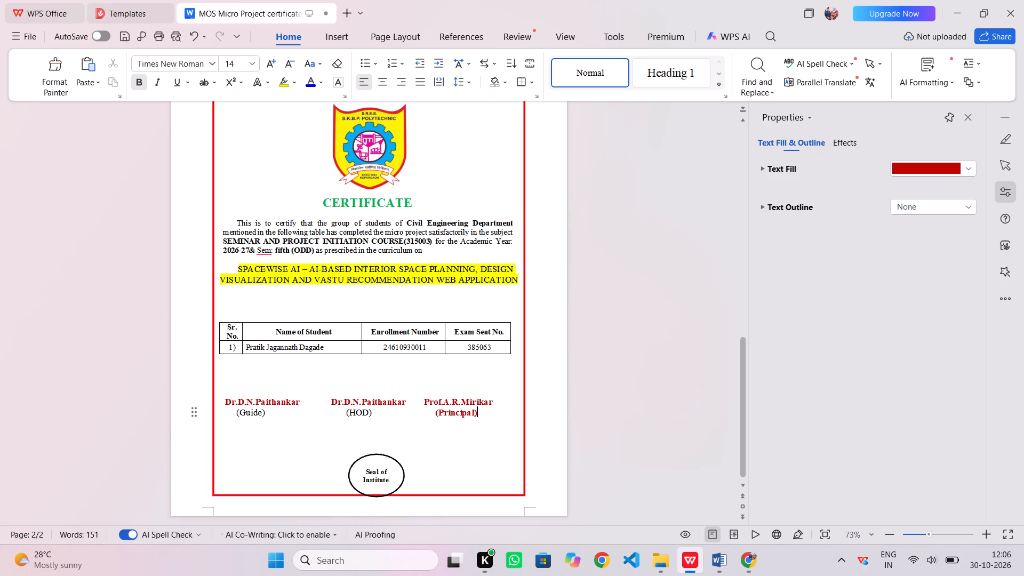
drag(369, 476, 373, 460)
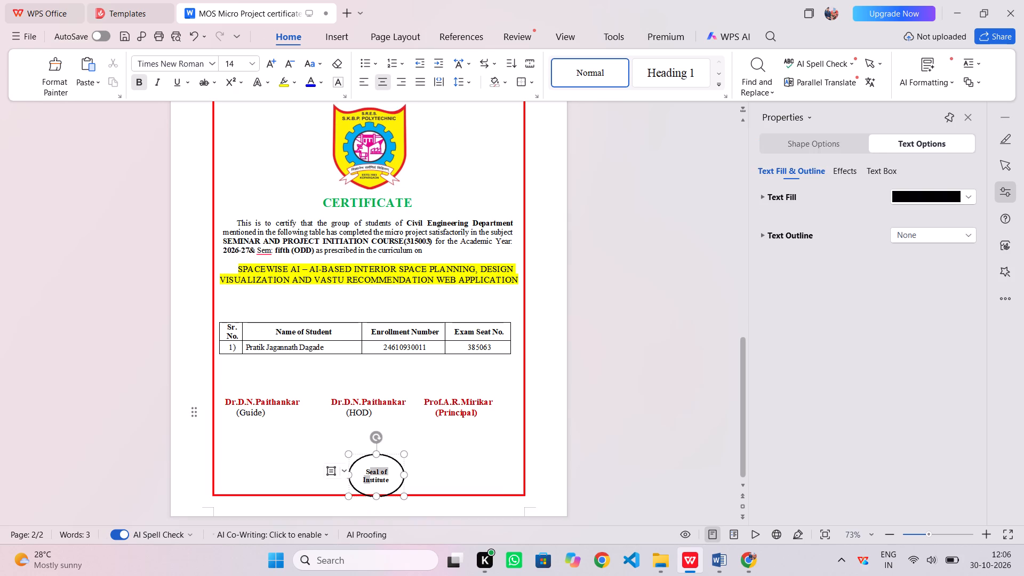
click(375, 470)
drag(377, 455, 377, 442)
drag(374, 495, 375, 478)
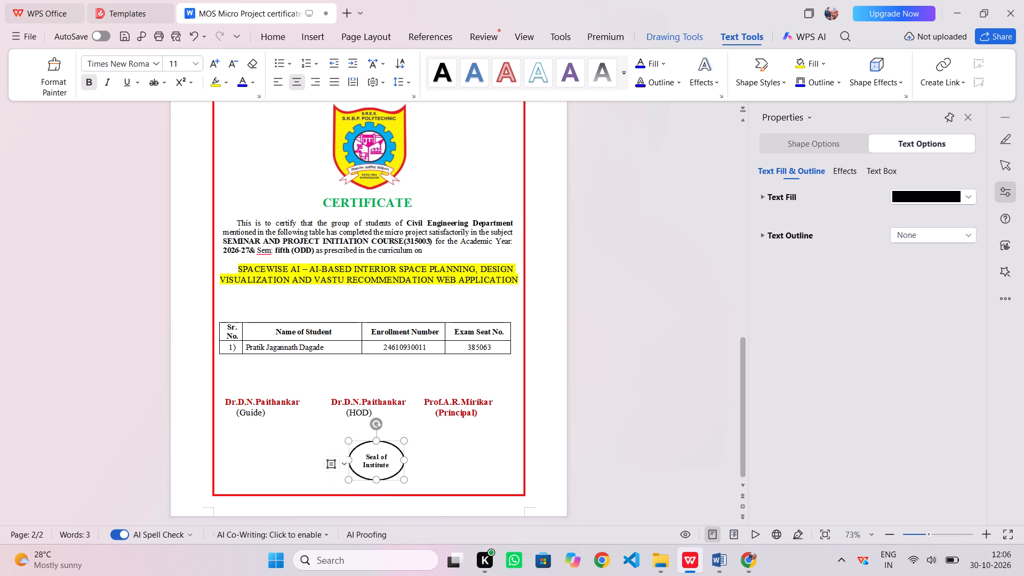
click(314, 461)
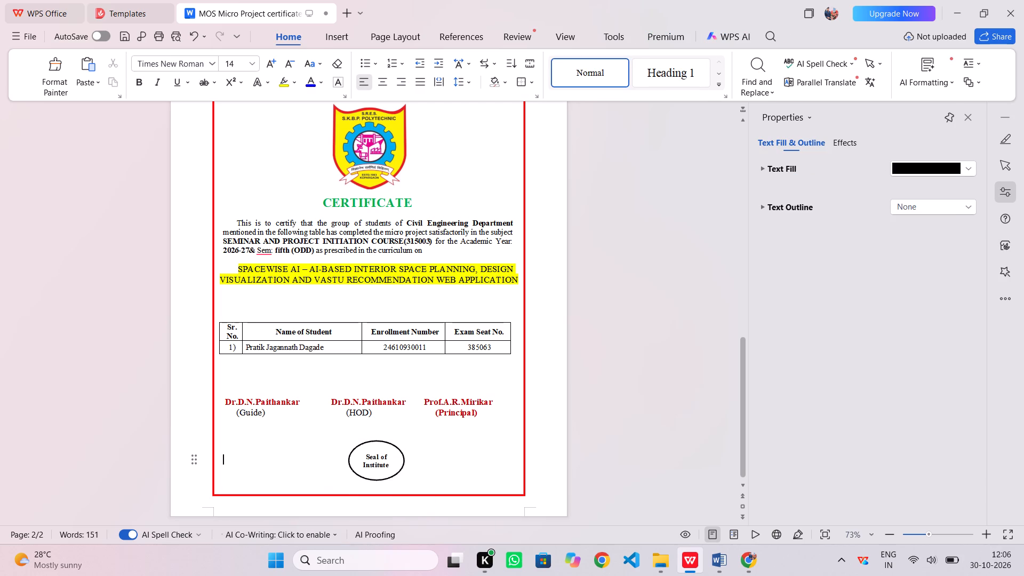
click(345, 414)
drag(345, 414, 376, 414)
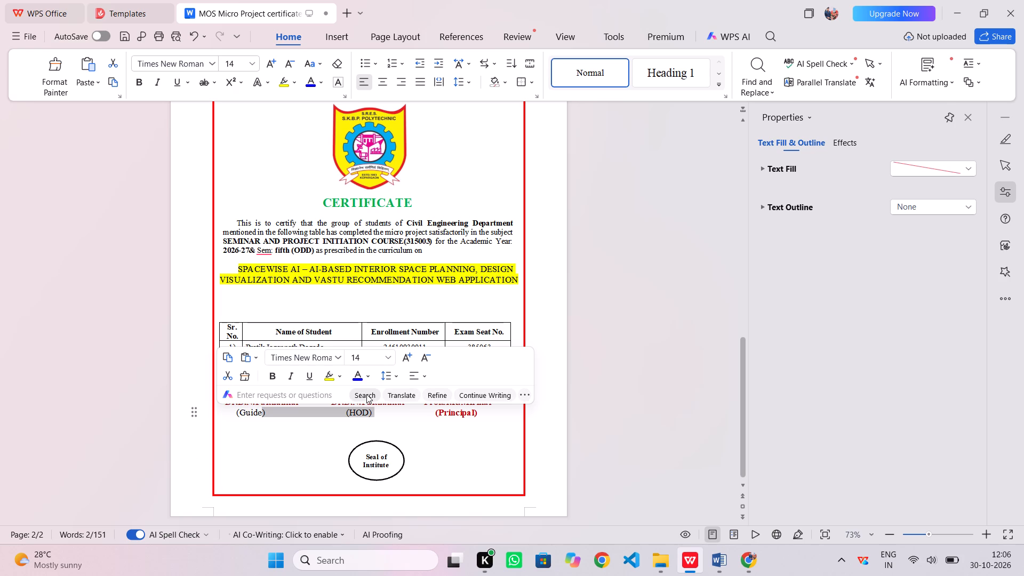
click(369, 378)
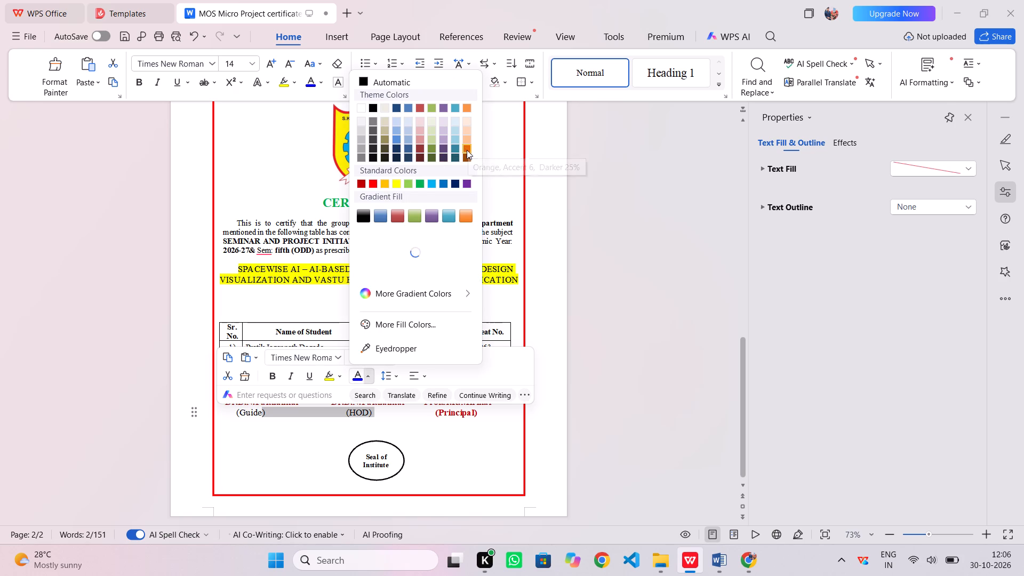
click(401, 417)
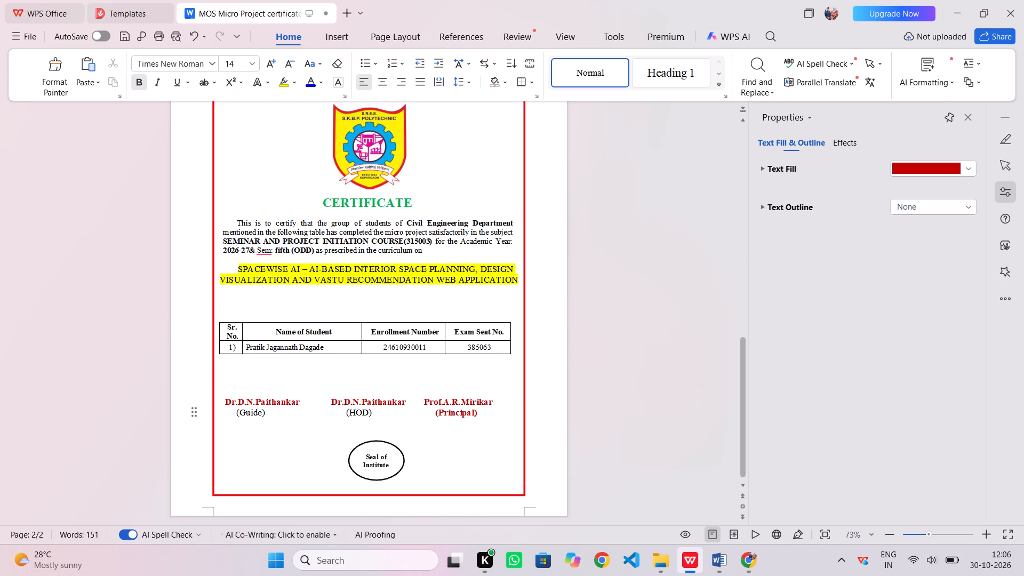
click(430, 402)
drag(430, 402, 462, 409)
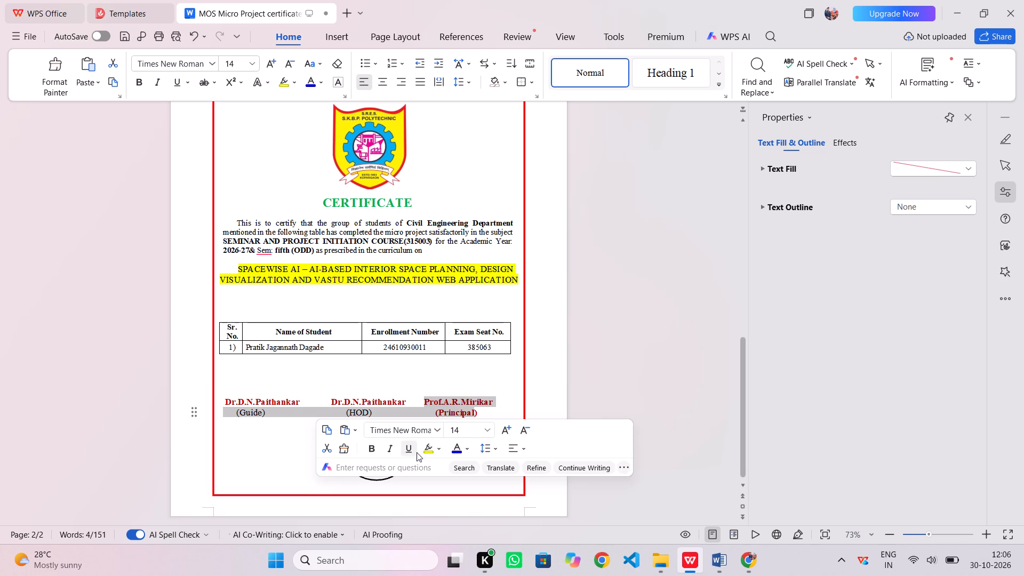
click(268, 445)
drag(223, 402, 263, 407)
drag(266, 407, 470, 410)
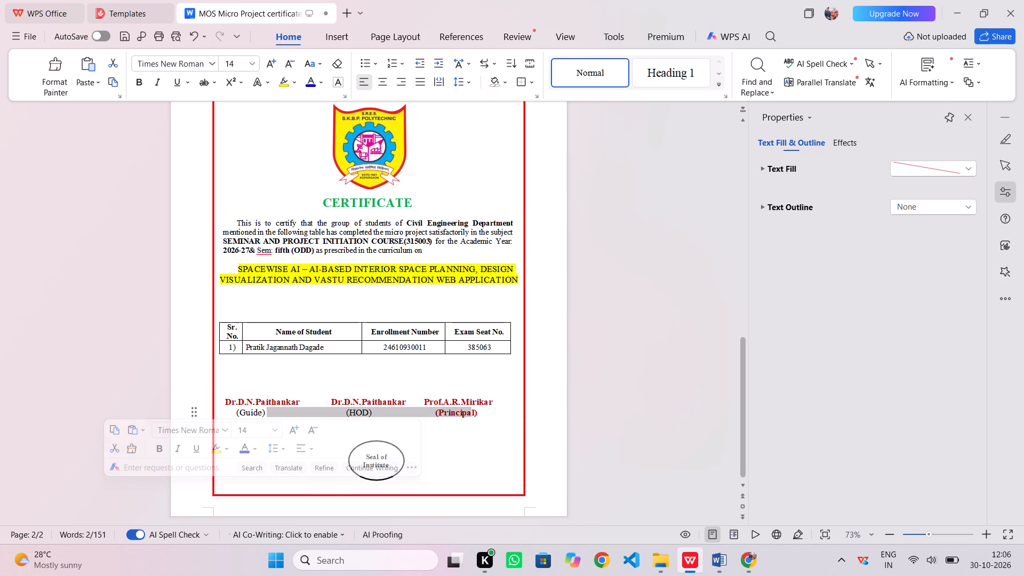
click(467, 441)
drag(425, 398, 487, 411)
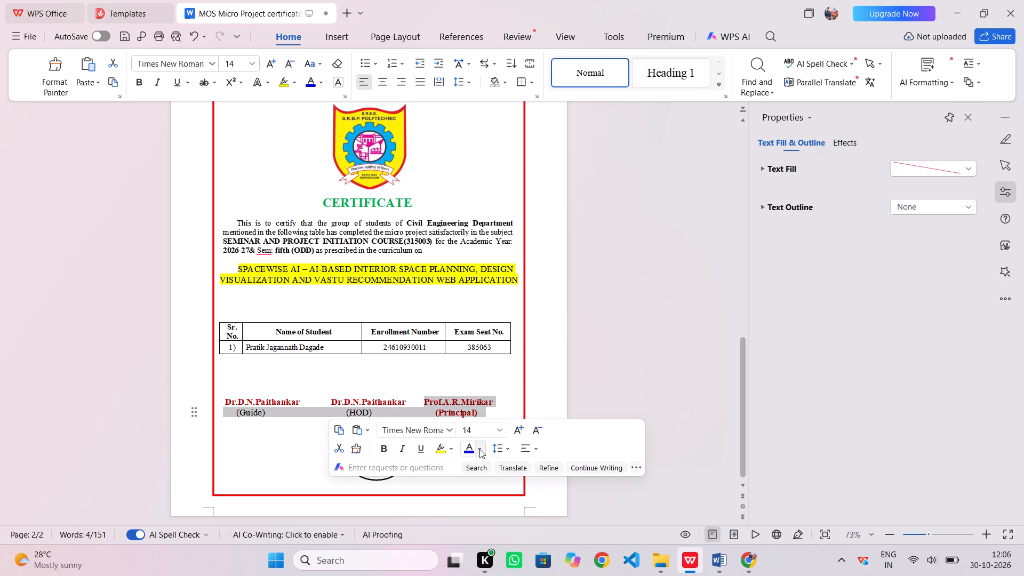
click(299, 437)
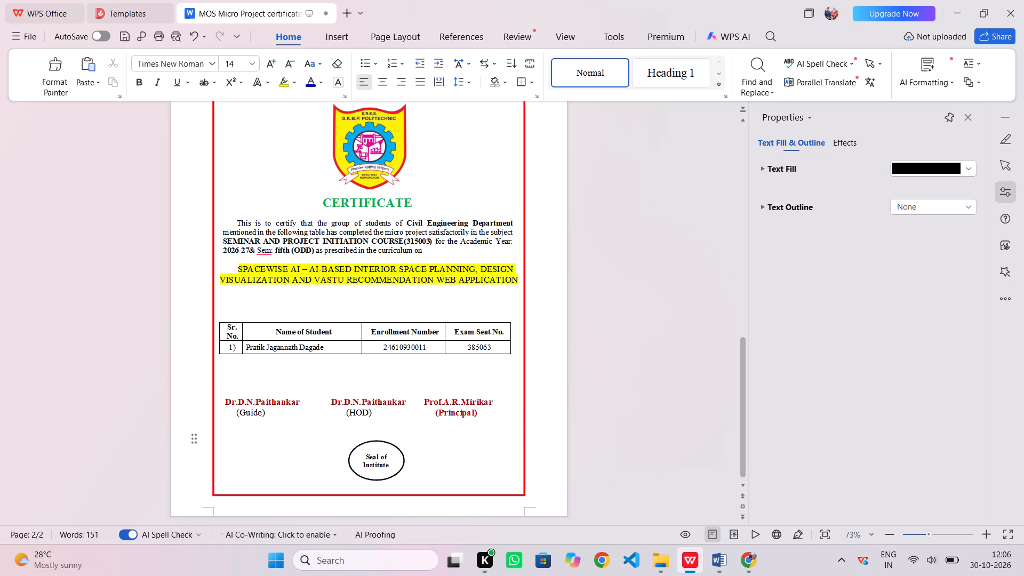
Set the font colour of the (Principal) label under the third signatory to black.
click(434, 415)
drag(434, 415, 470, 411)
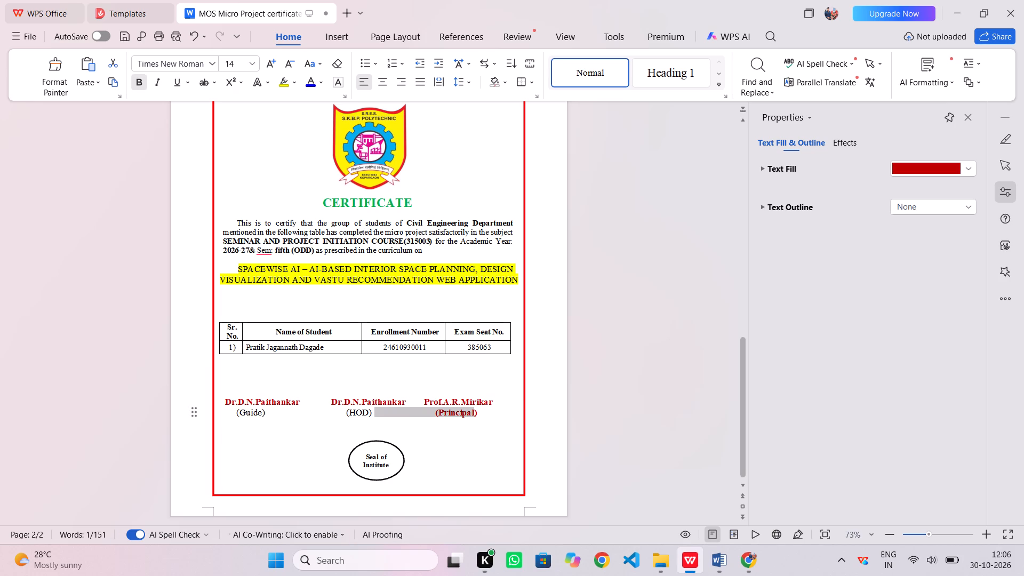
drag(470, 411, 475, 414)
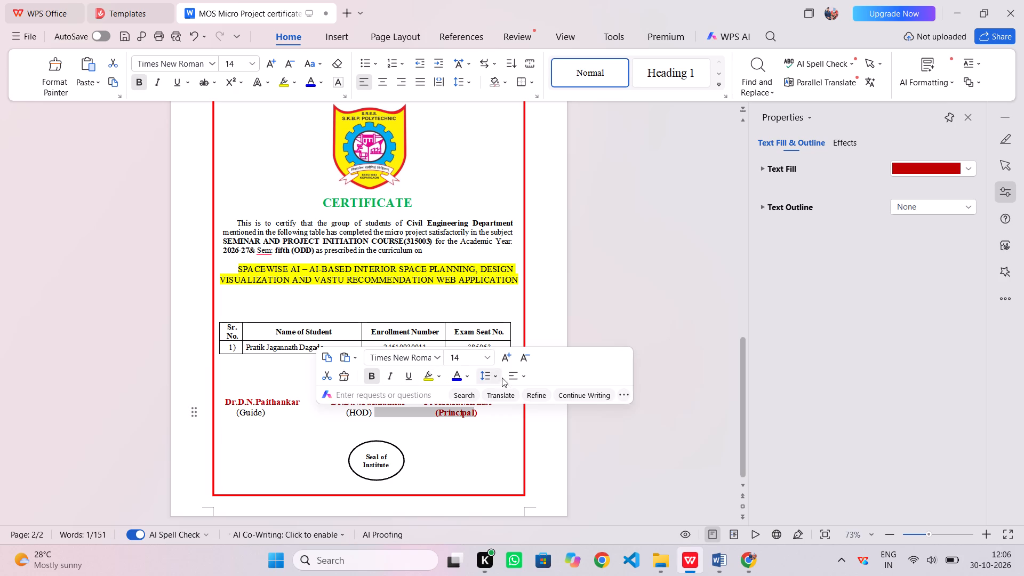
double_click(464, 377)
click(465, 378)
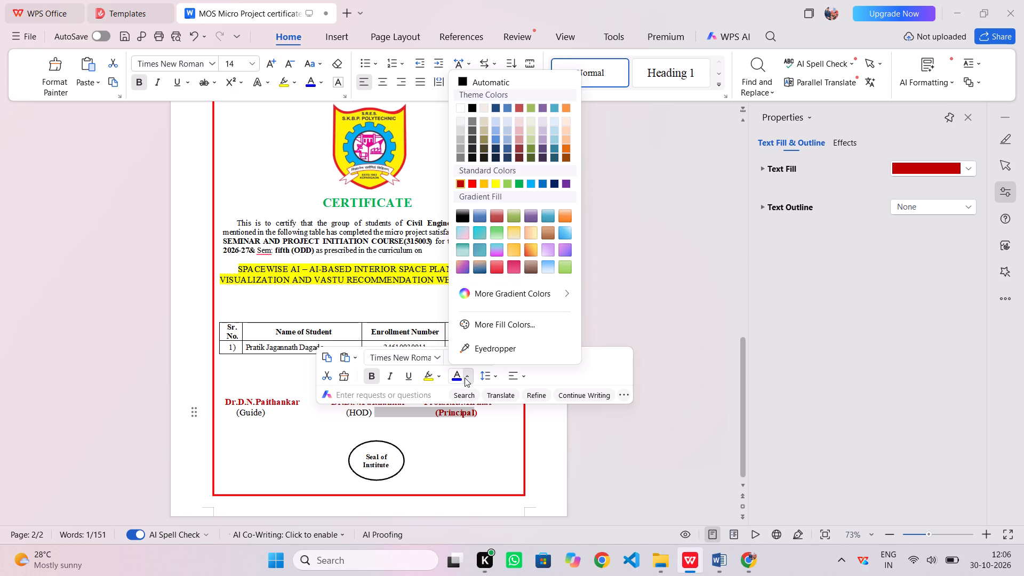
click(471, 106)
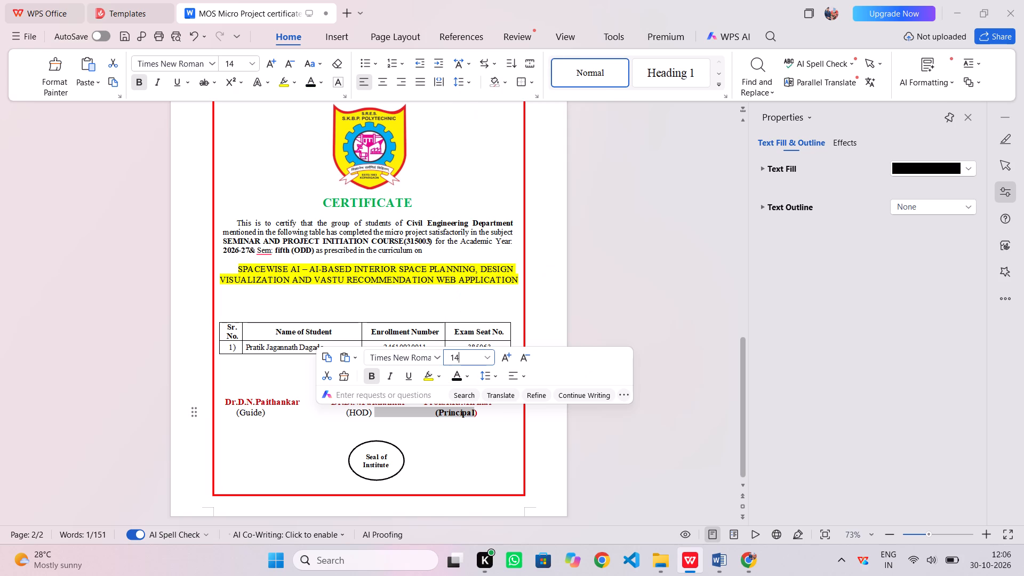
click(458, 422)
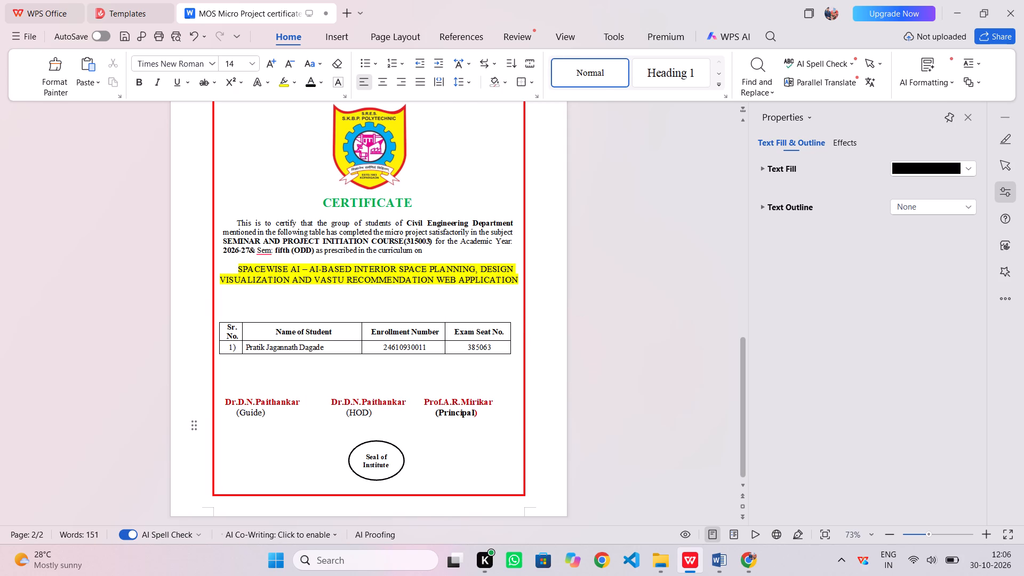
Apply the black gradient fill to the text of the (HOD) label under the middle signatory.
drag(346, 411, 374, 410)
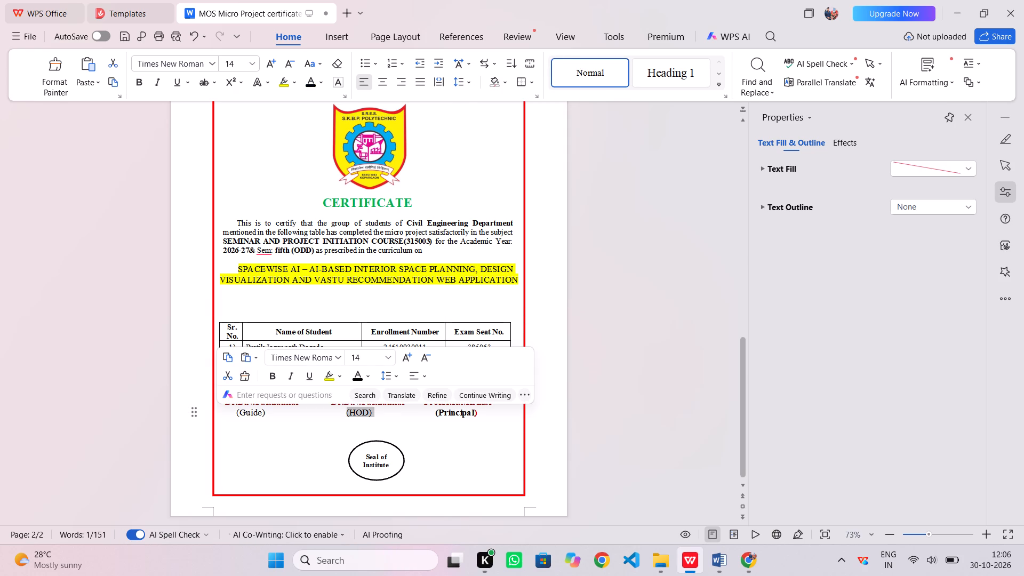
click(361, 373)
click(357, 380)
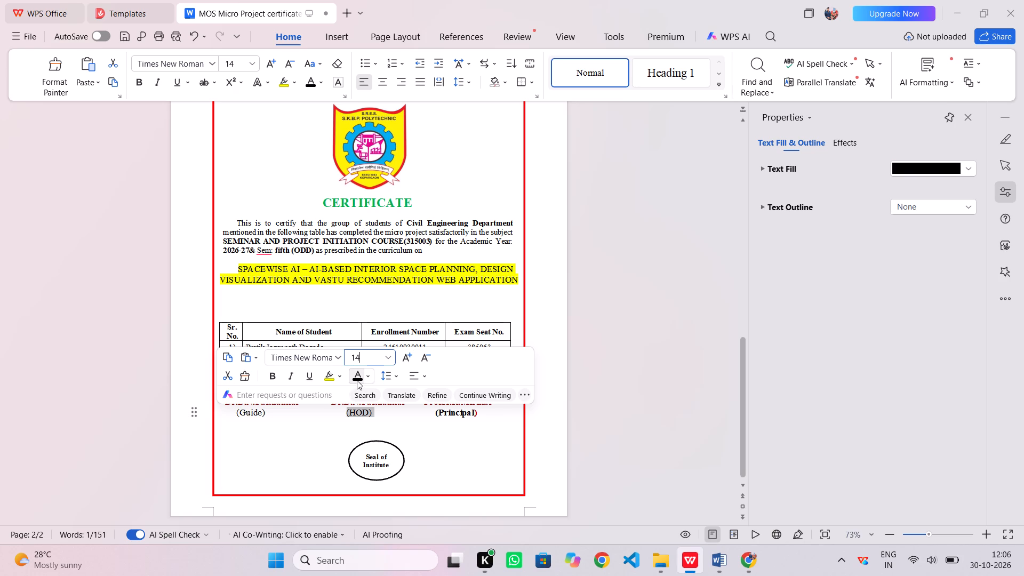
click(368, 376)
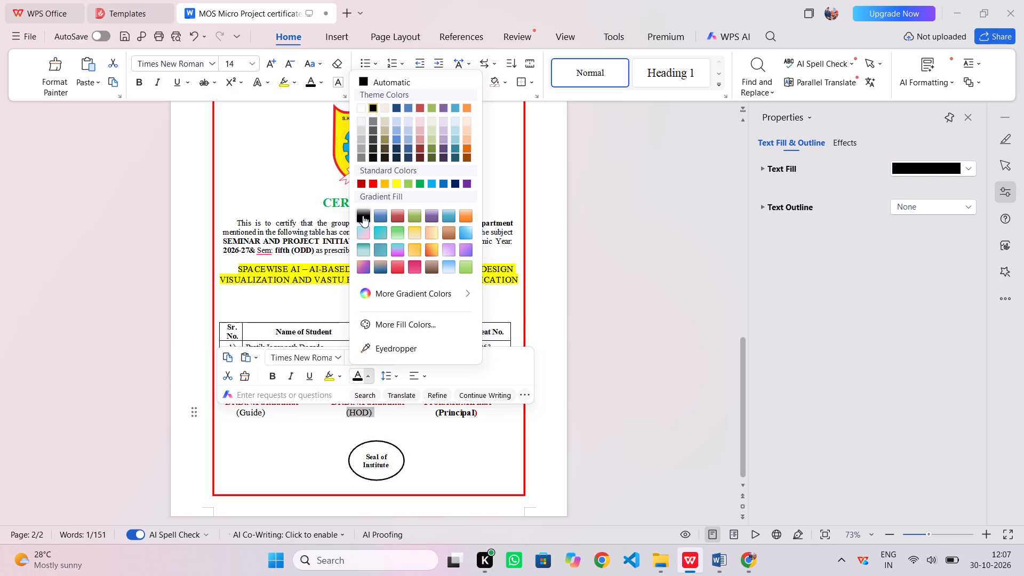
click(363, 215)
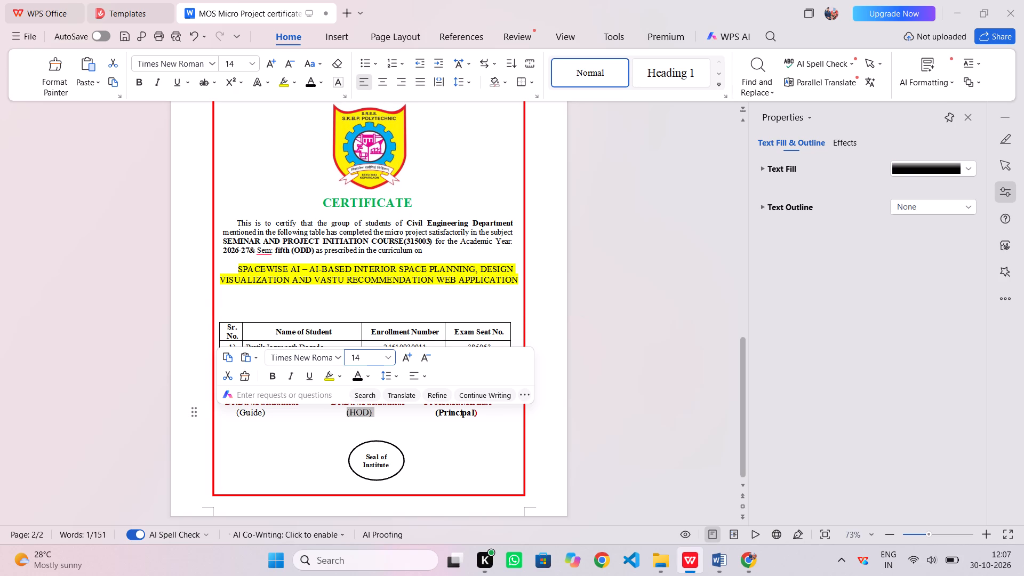
Set the font colour of the whole (Guide), (HOD) and (Principal) label line to theme black.
click(236, 426)
drag(235, 413, 306, 416)
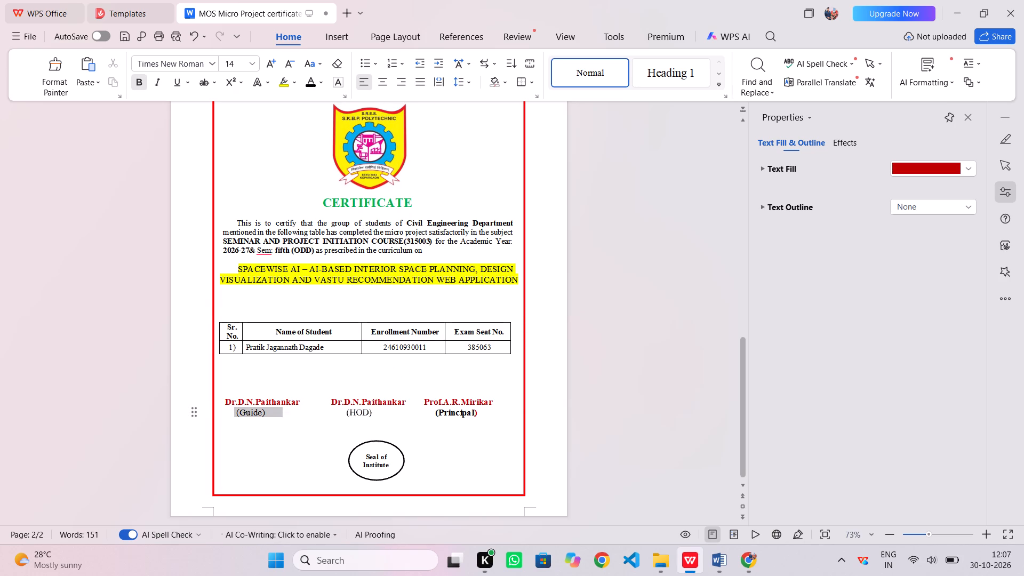
drag(306, 416, 480, 411)
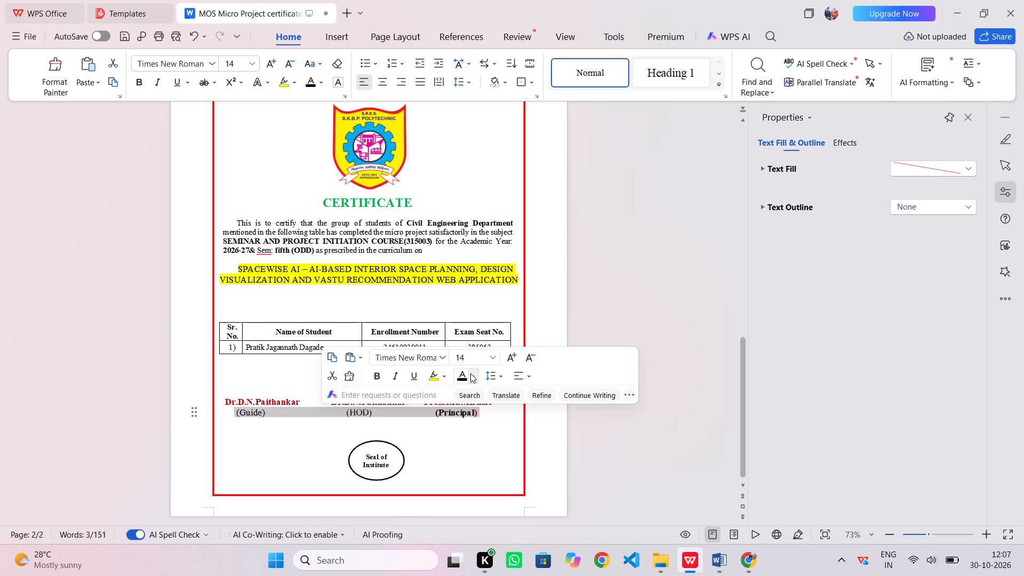
click(470, 373)
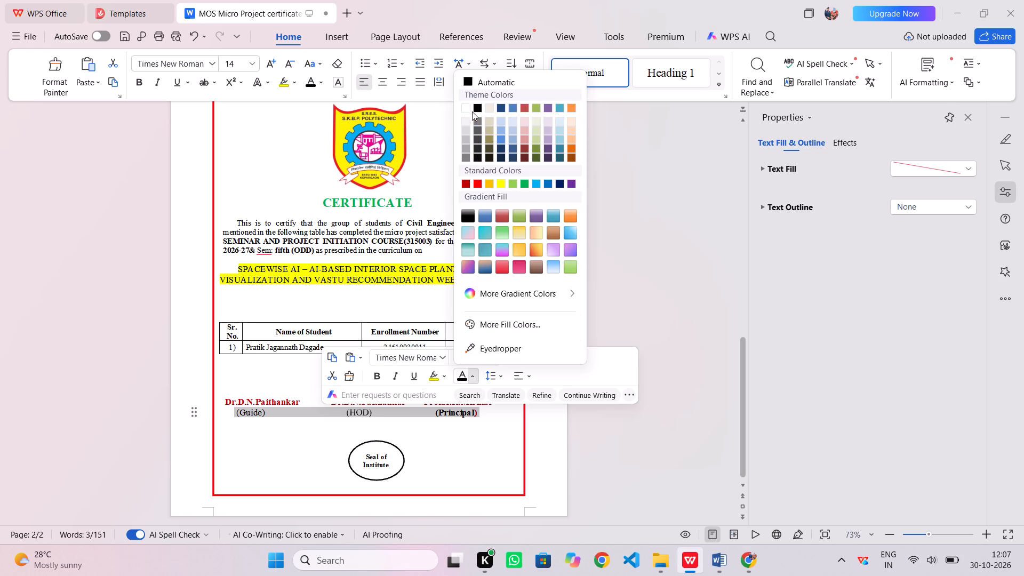
click(477, 108)
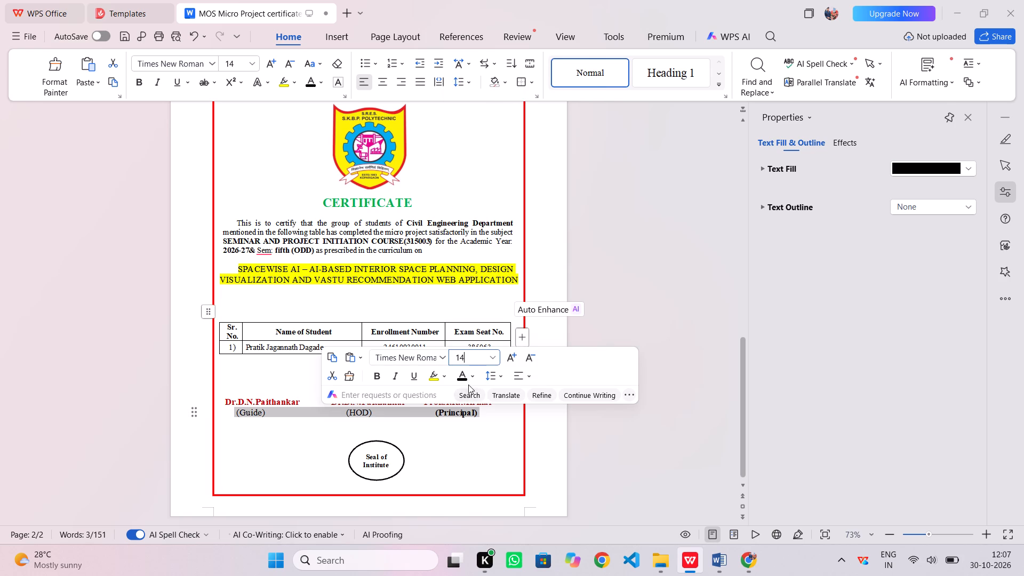
click(471, 375)
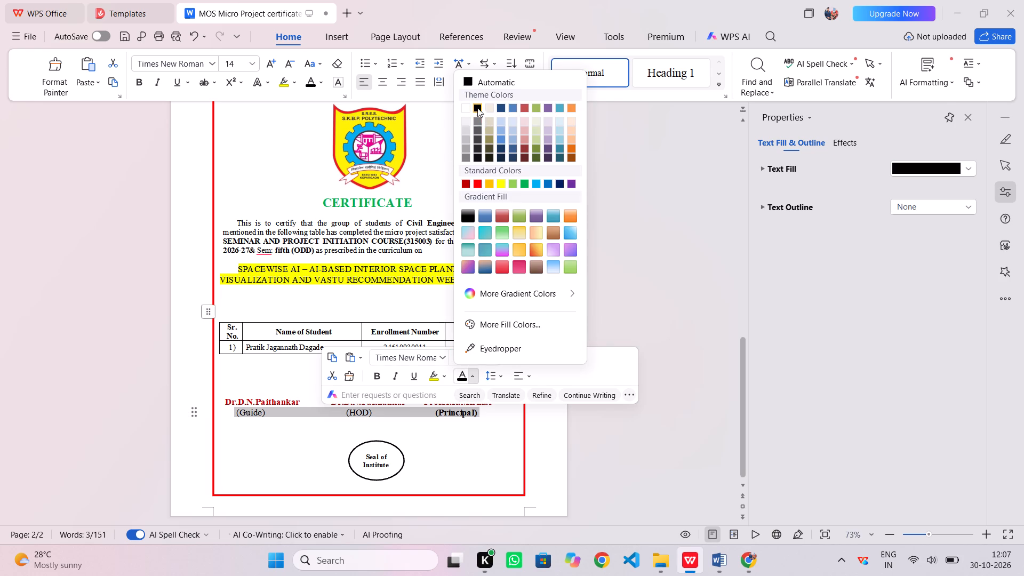
double_click(477, 108)
Make the (Guide), (HOD) and (Principal) labels beneath the signatories' names bold.
click(347, 411)
drag(347, 411, 363, 412)
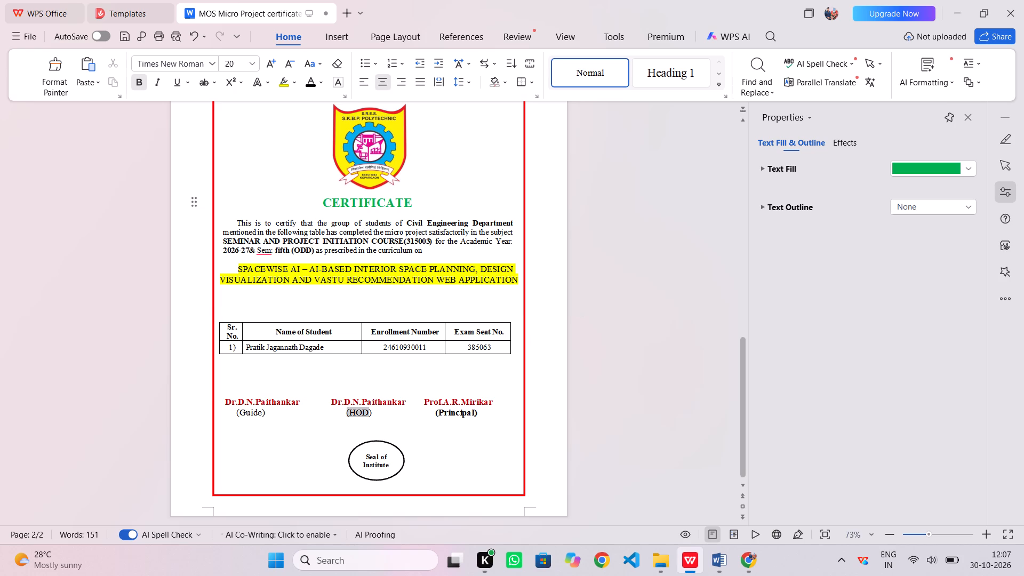
drag(363, 412, 367, 412)
double_click(246, 411)
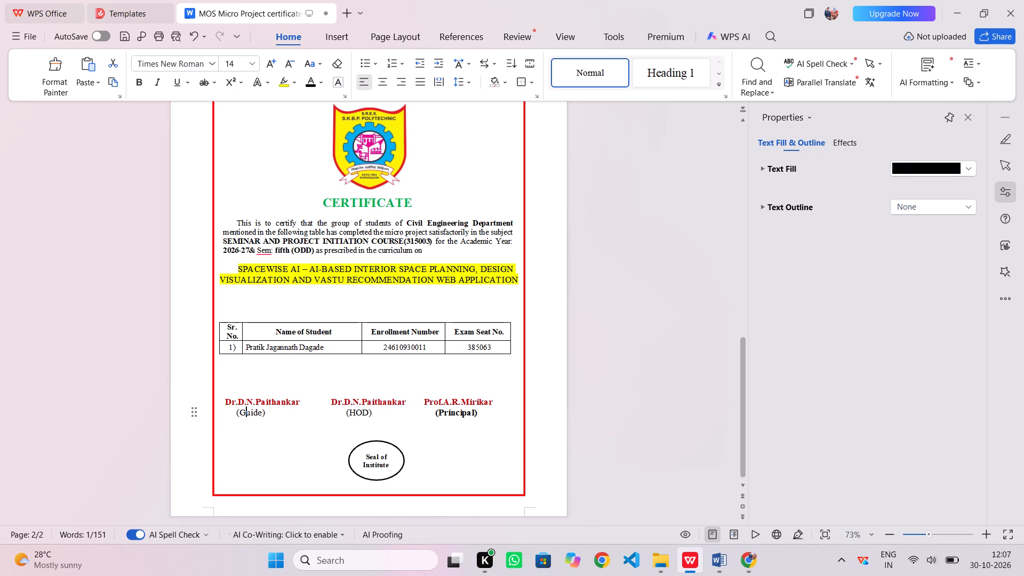
double_click(160, 379)
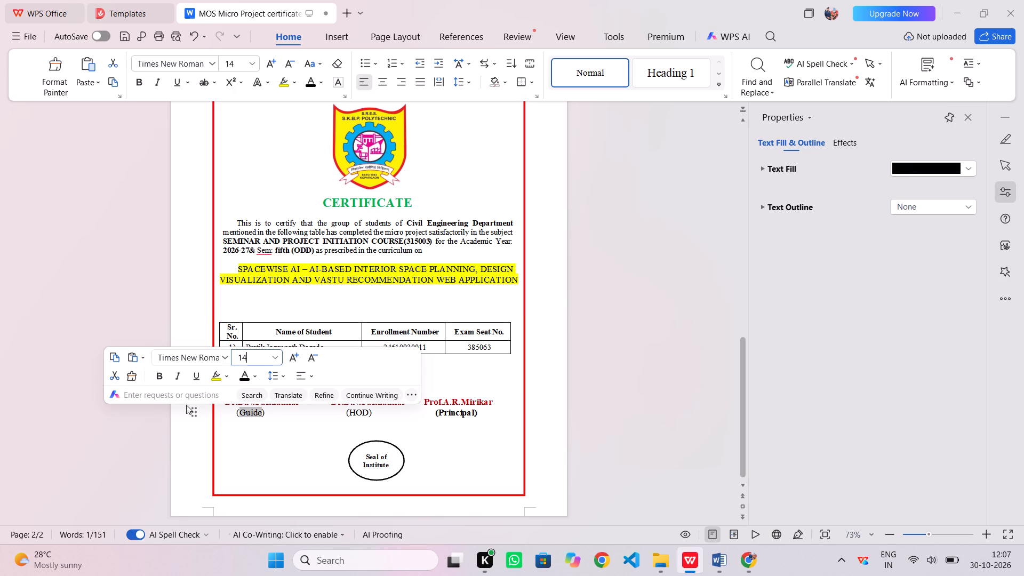
triple_click(158, 375)
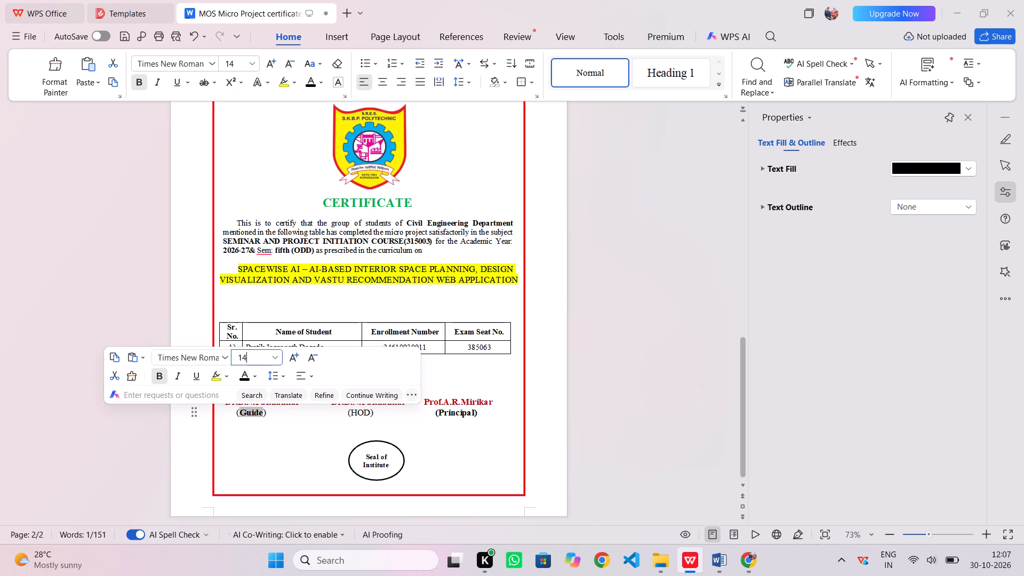
click(237, 414)
drag(237, 414, 431, 413)
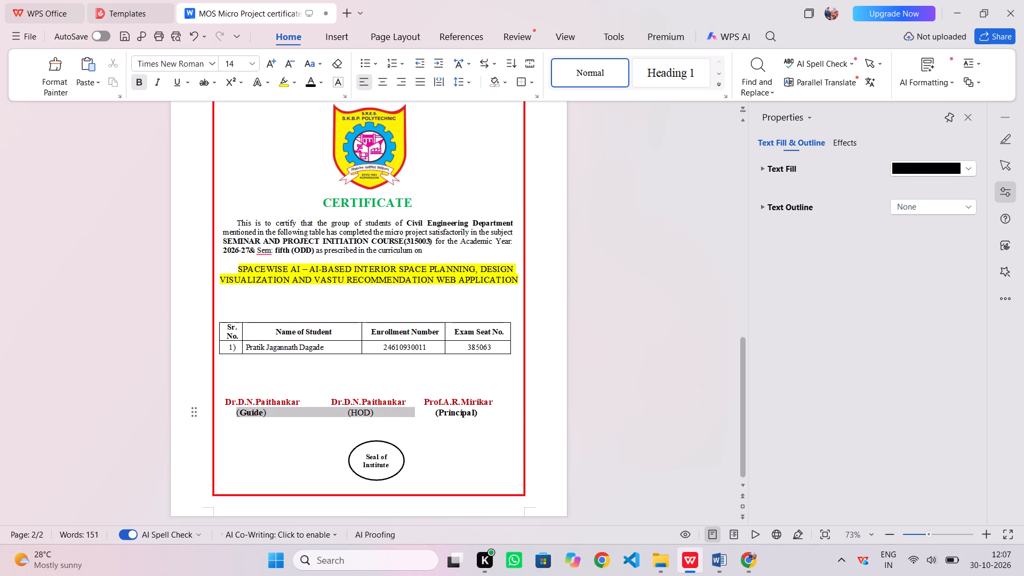
drag(431, 413, 489, 413)
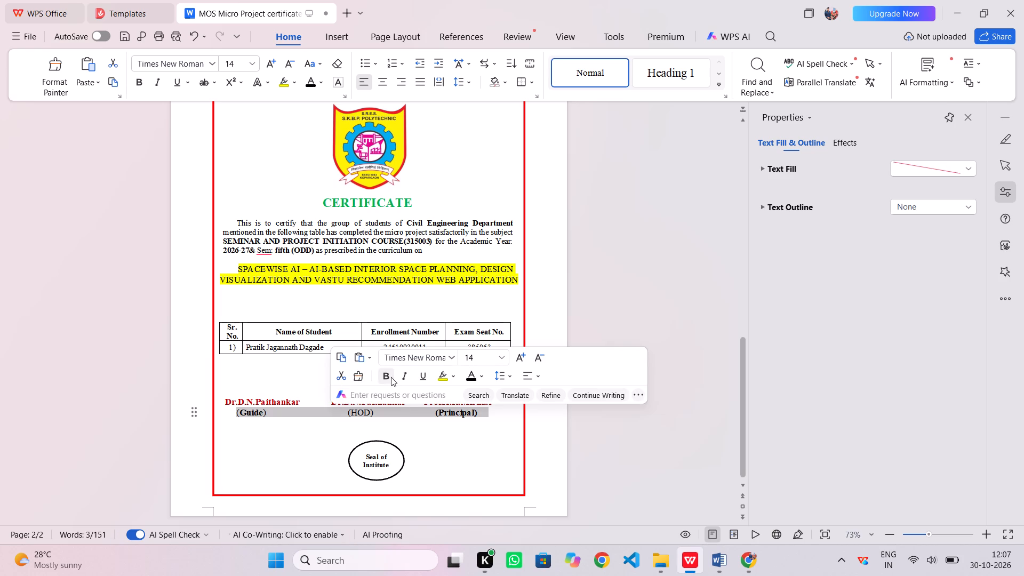
click(391, 377)
click(318, 434)
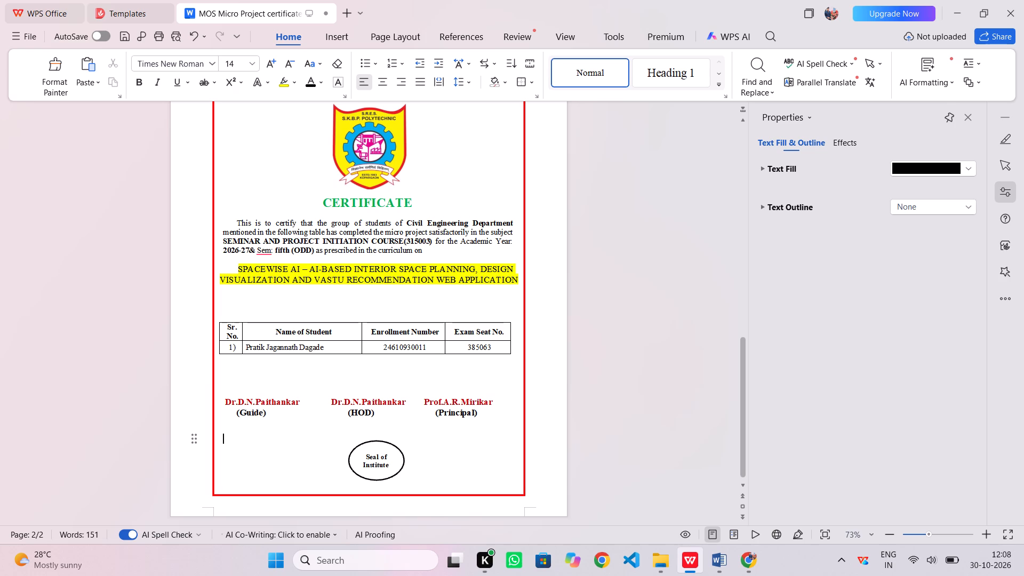
Insert two line breaks before the highlighted SPACEWISE AI project title on the certificate.
double_click(237, 268)
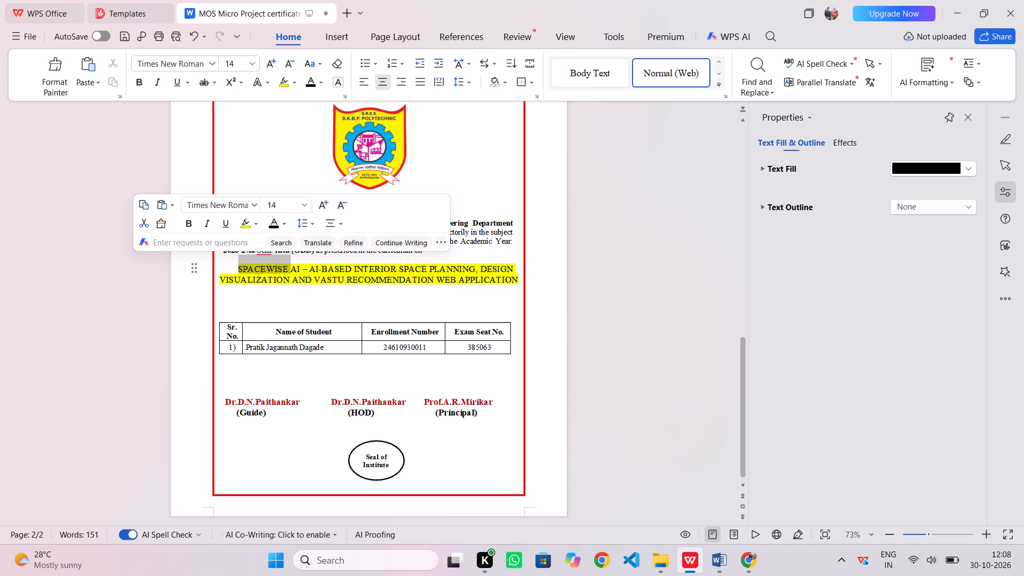
click(237, 268)
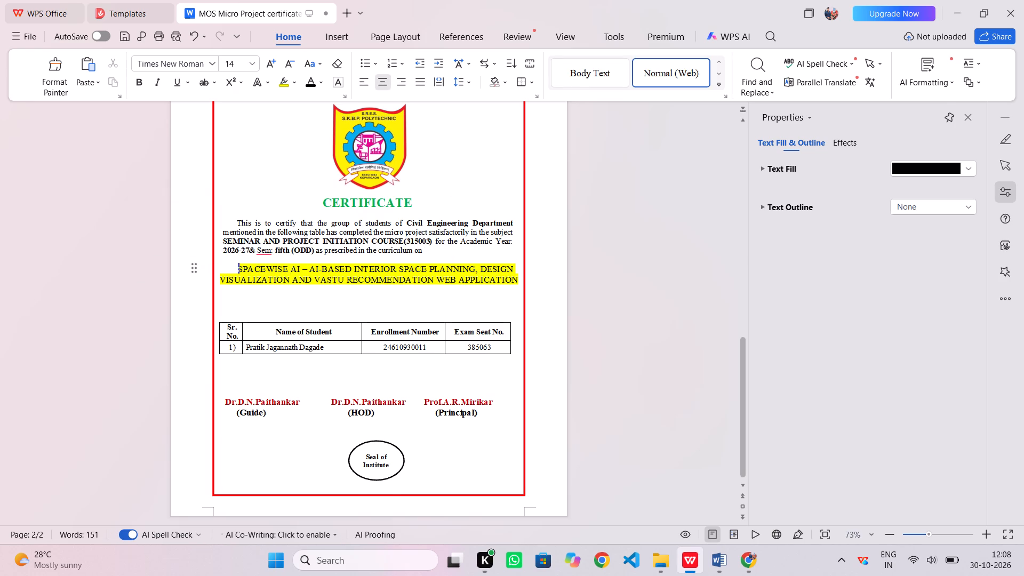
key(shift+Return)
key(shift+Return)
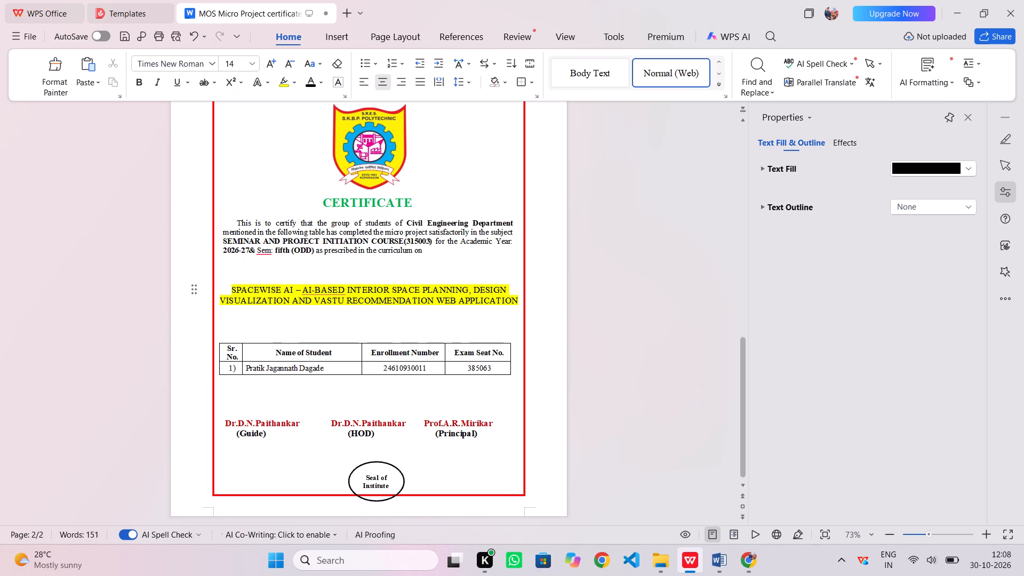
Add the heading TITLE OF PROJECT on the blank line above the highlighted SPACEWISE AI title on the certificate.
click(237, 268)
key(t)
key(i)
key(BackSpace)
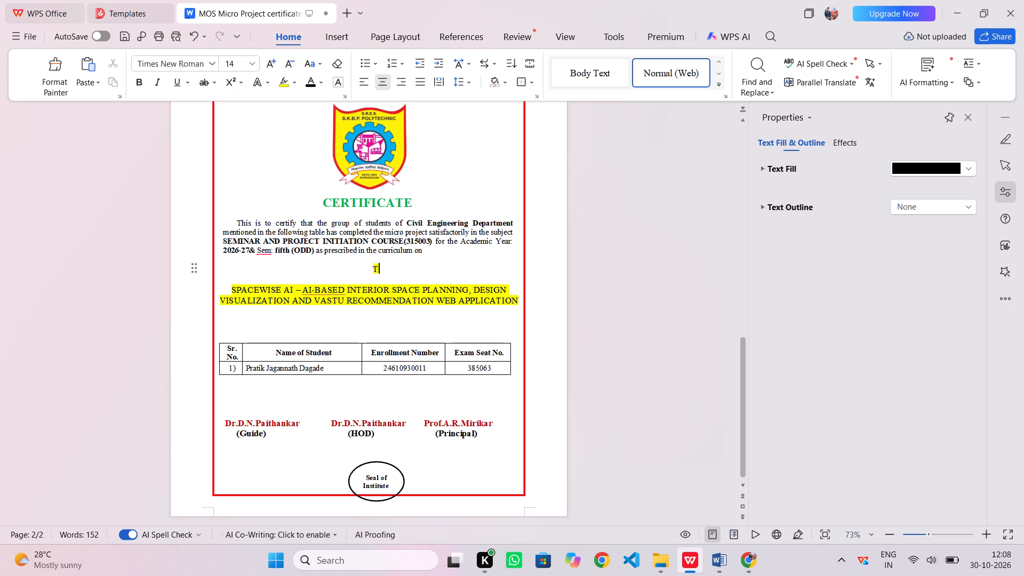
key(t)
key(BackSpace)
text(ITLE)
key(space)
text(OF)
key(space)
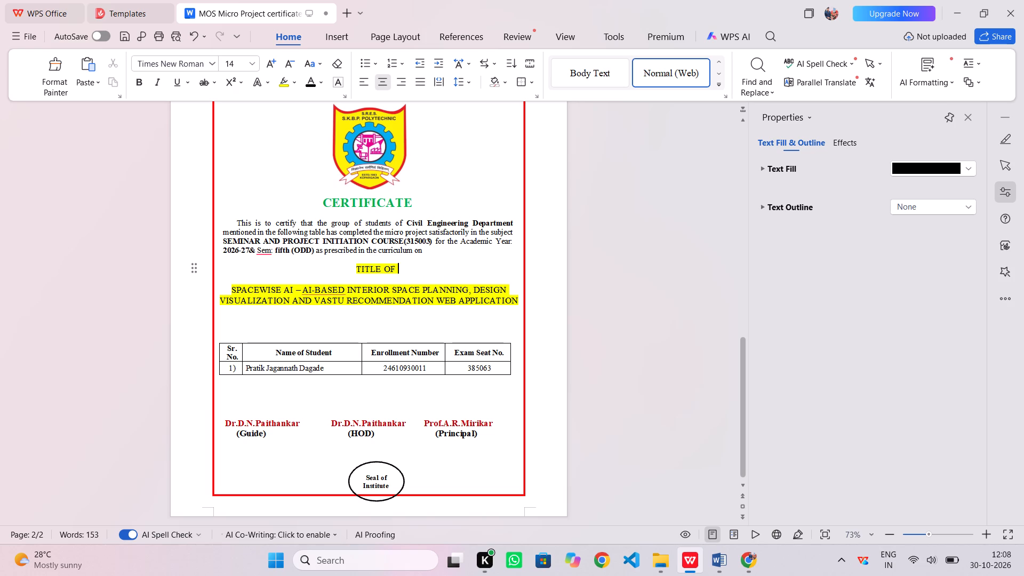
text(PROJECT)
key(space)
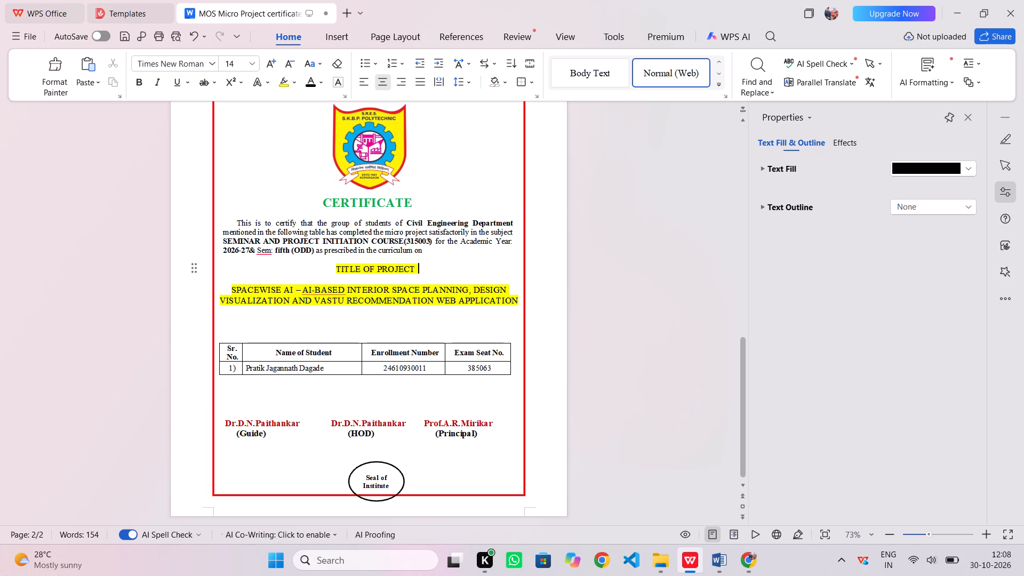
Set the font size of the TITLE OF PROJECT heading to 16.
drag(334, 269, 341, 268)
drag(341, 268, 426, 274)
click(369, 295)
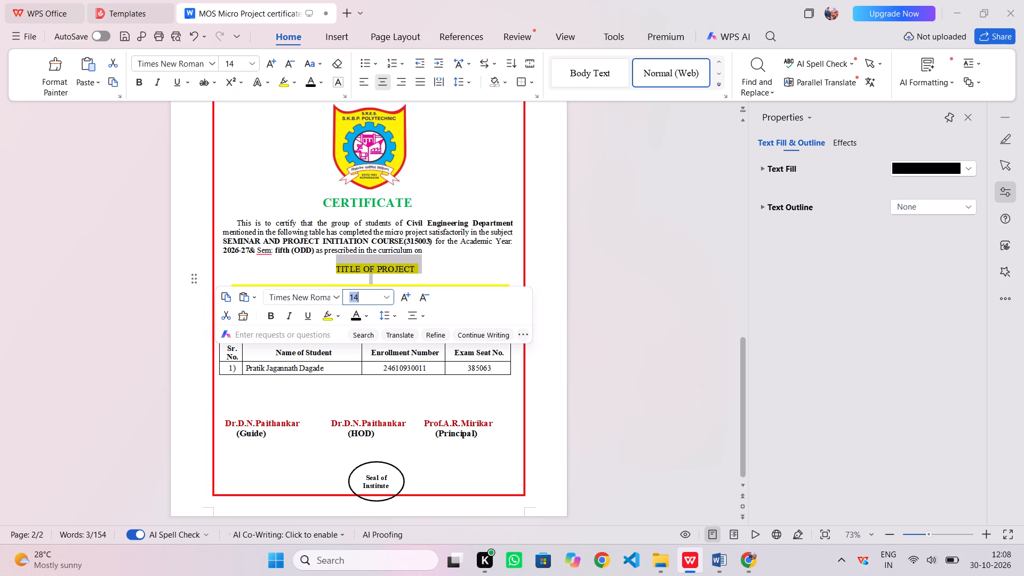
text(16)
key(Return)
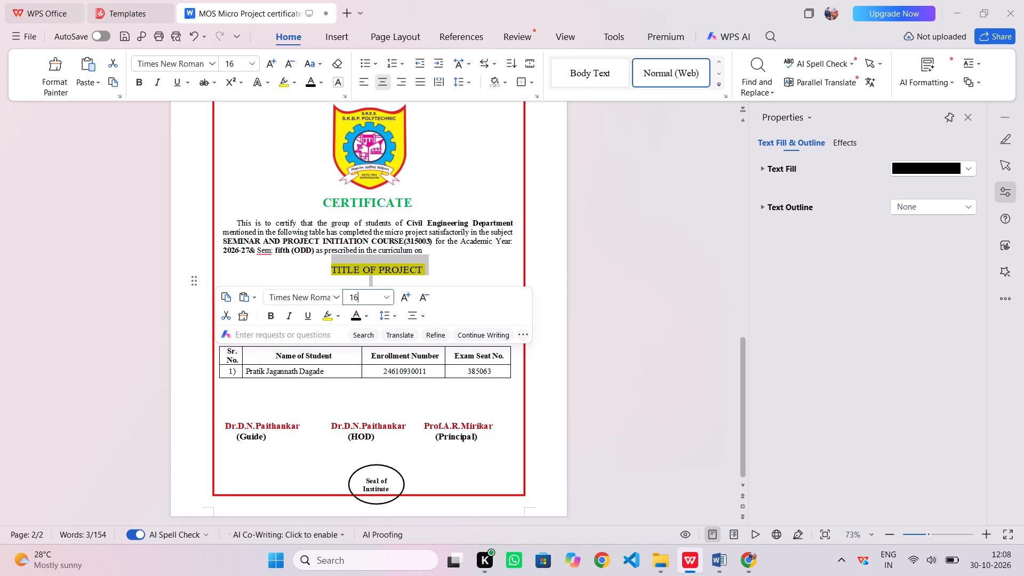
click(303, 267)
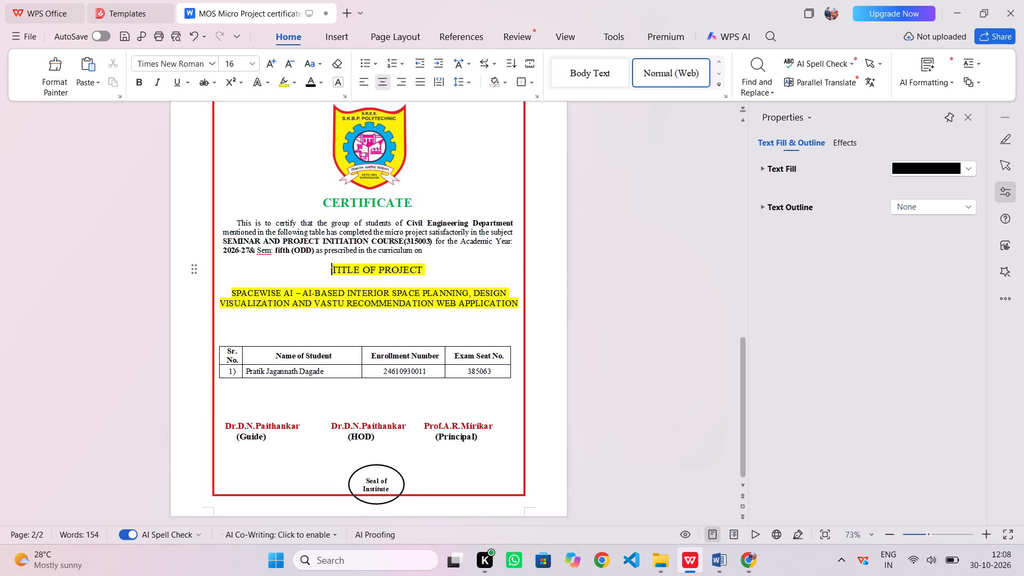
Set the font colour of the TITLE OF PROJECT heading to standard red.
drag(329, 269, 429, 273)
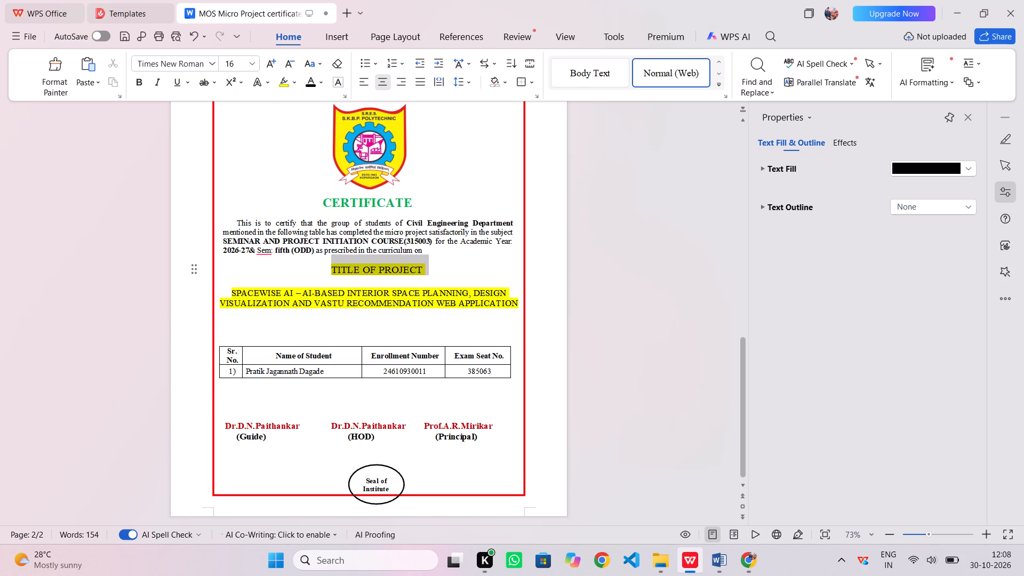
drag(429, 273, 434, 271)
click(422, 227)
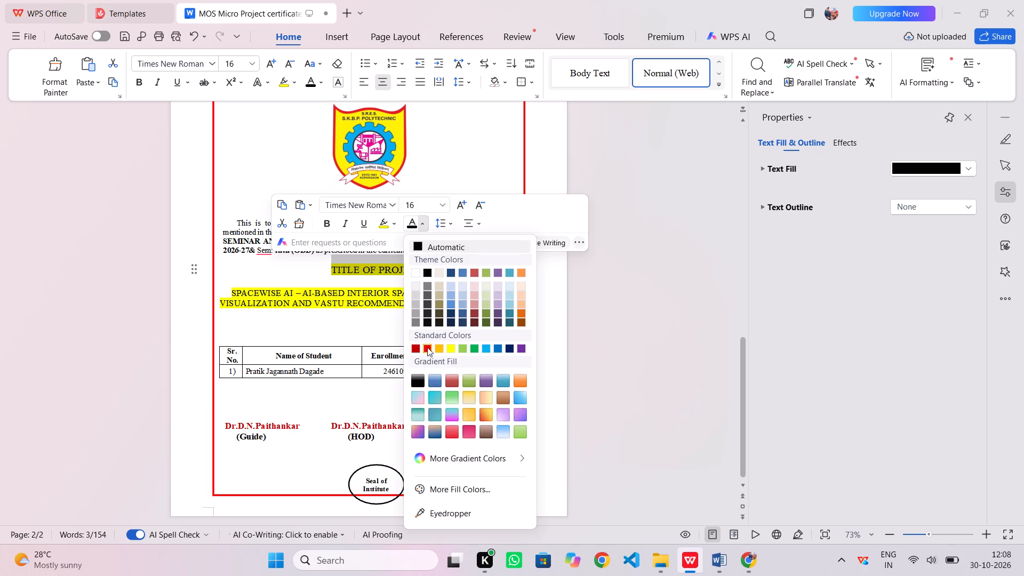
click(427, 347)
click(307, 273)
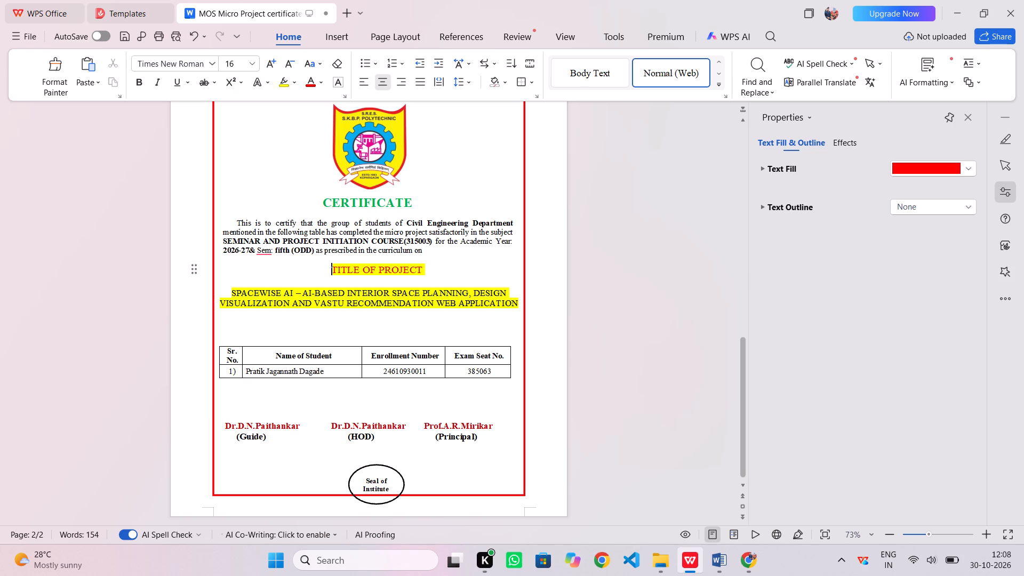
Remove the yellow highlight from the TITLE OF PROJECT heading by setting its highlight to No Color.
drag(327, 266, 455, 273)
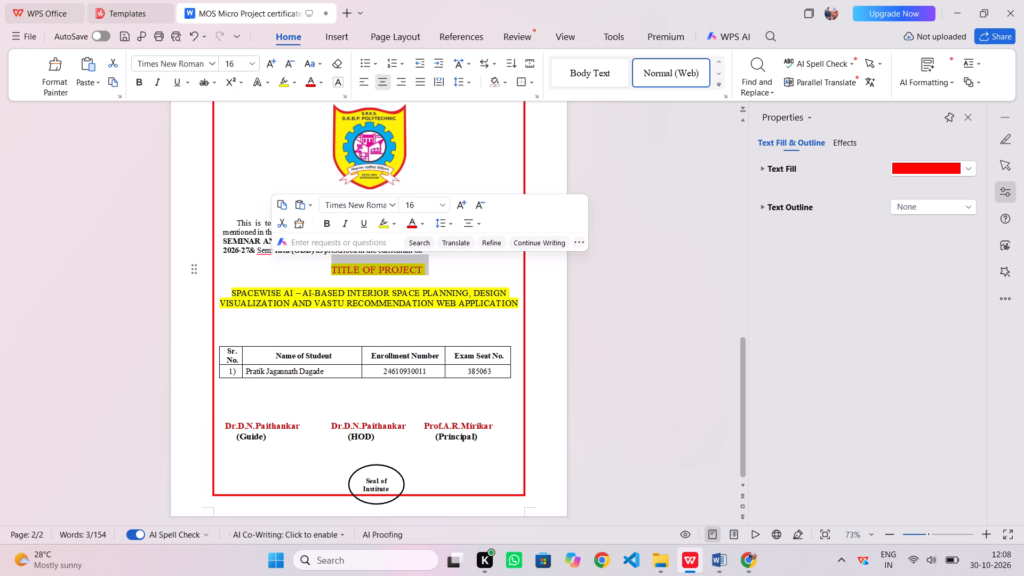
click(394, 228)
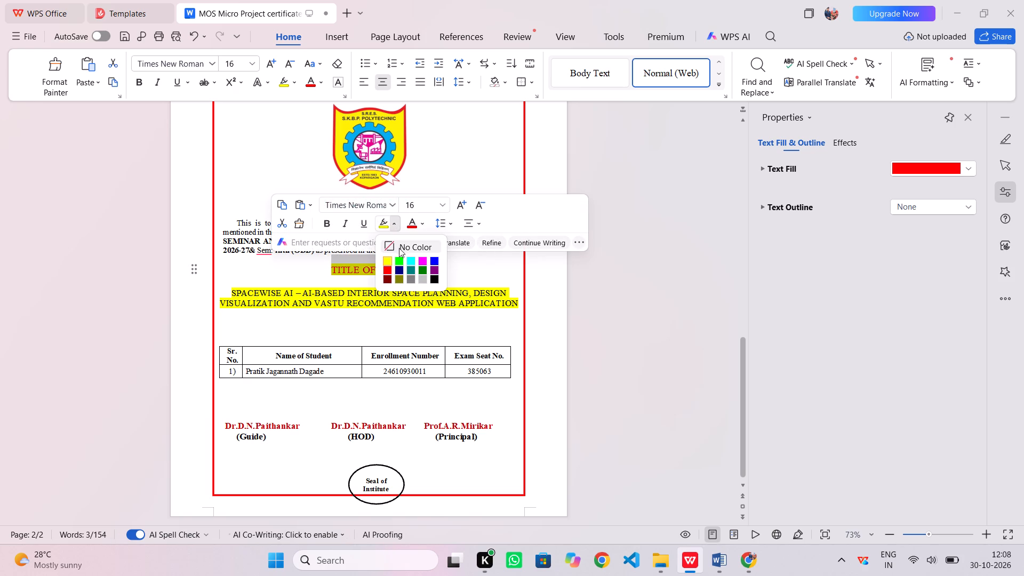
click(390, 247)
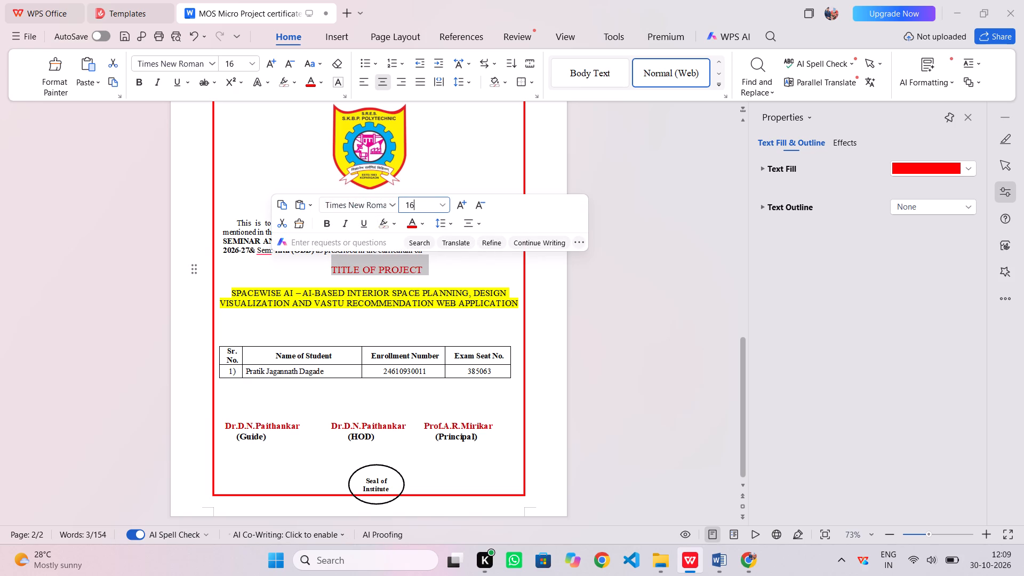
double_click(329, 275)
click(313, 279)
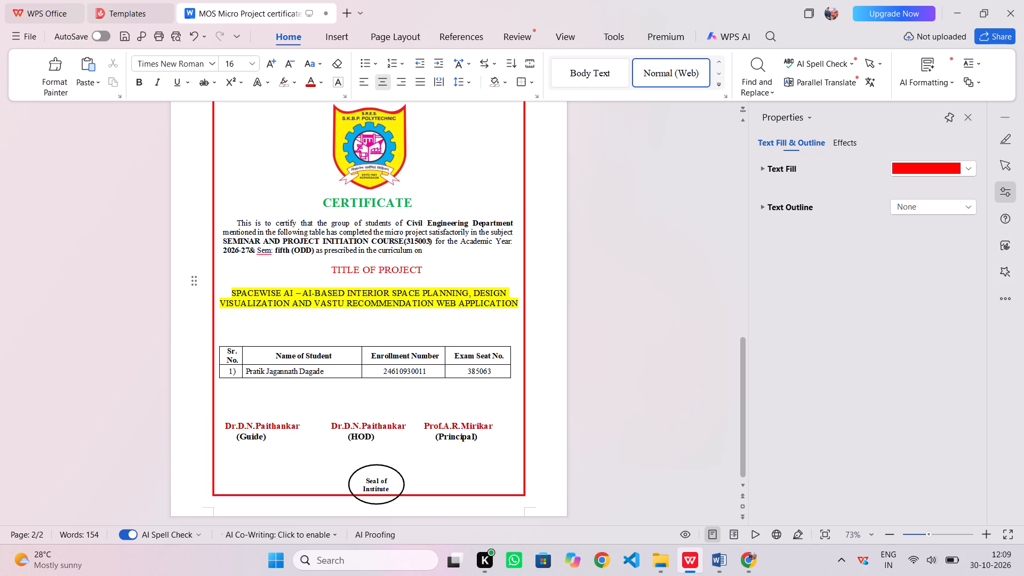
Remove the blank line between the TITLE OF PROJECT heading and the highlighted SPACEWISE AI title.
click(228, 290)
key(BackSpace)
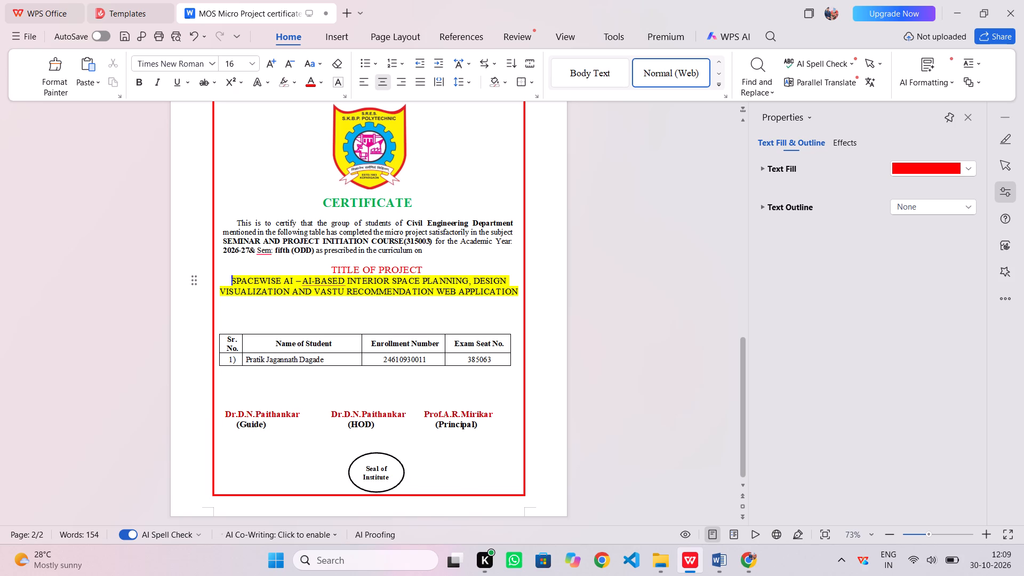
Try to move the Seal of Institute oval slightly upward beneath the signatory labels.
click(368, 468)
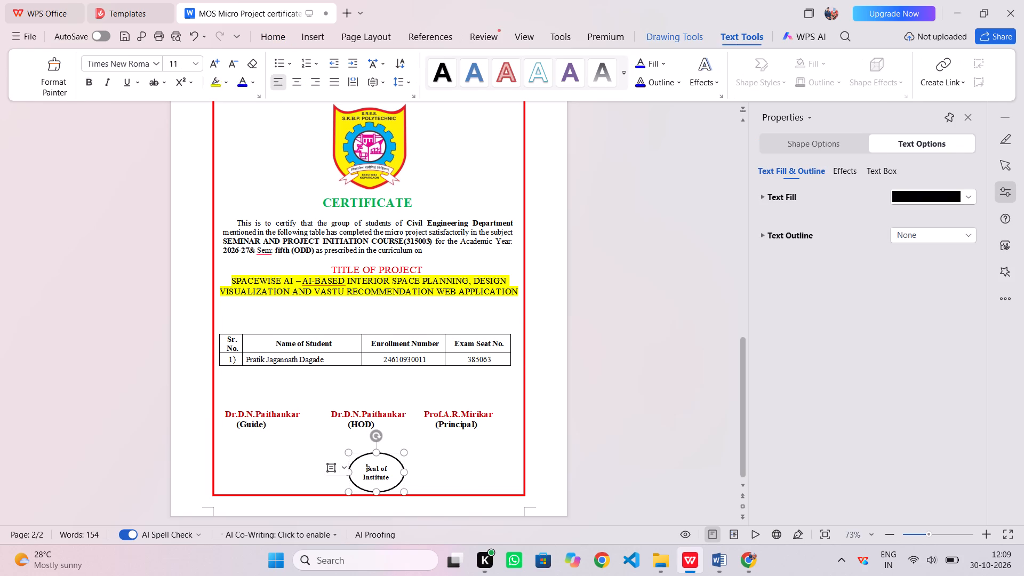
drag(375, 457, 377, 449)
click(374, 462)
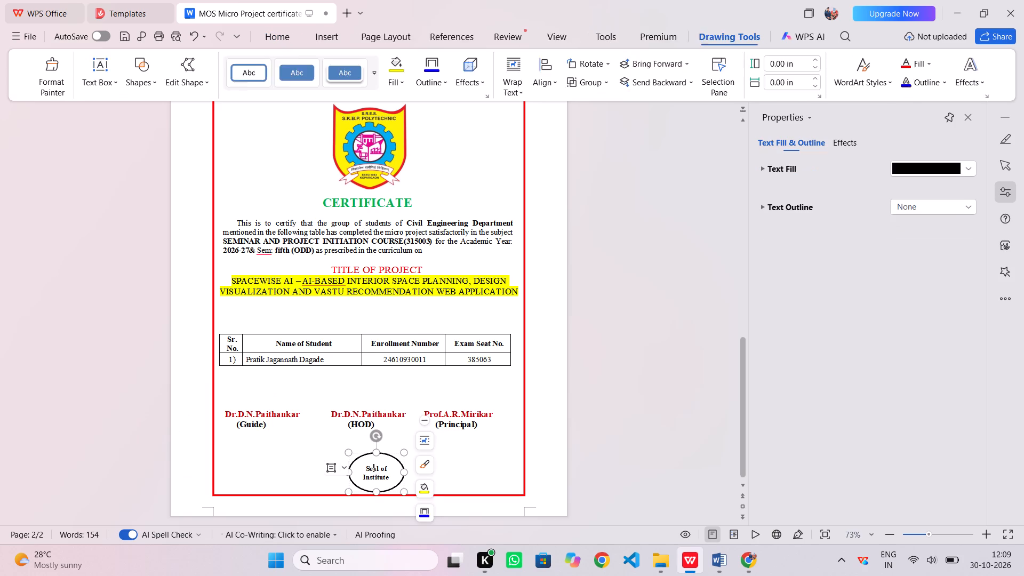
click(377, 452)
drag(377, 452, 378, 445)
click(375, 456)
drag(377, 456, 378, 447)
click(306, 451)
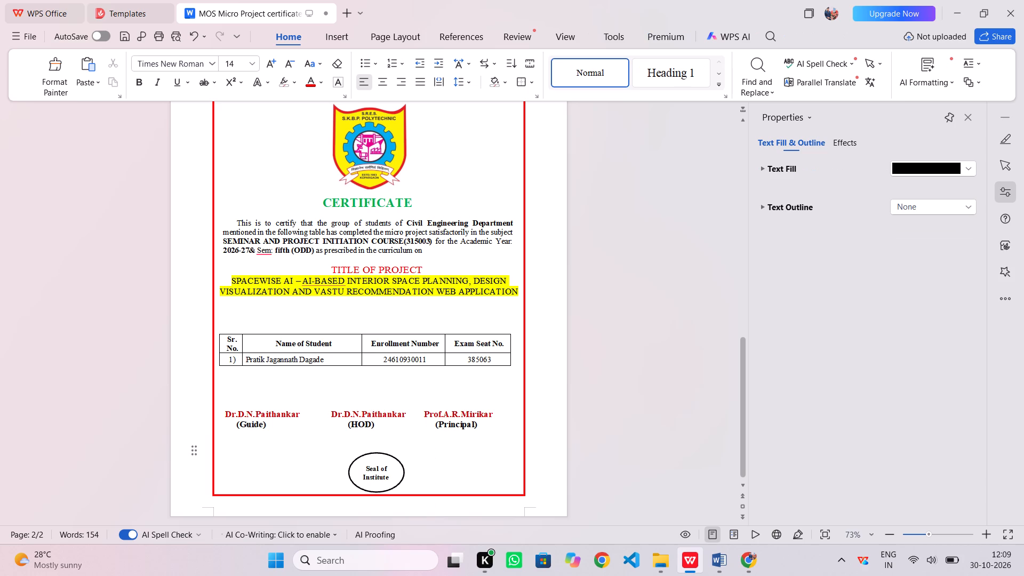
Review the layout and text of the cover page and the certificate page.
scroll(306, 451, up, 5)
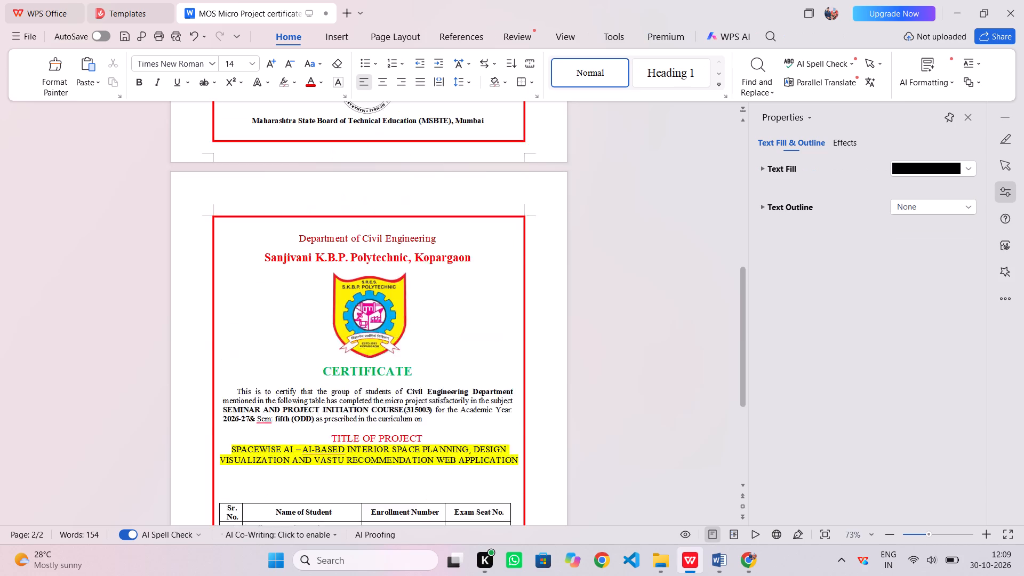
scroll(306, 451, up, 4)
scroll(306, 451, down, 10)
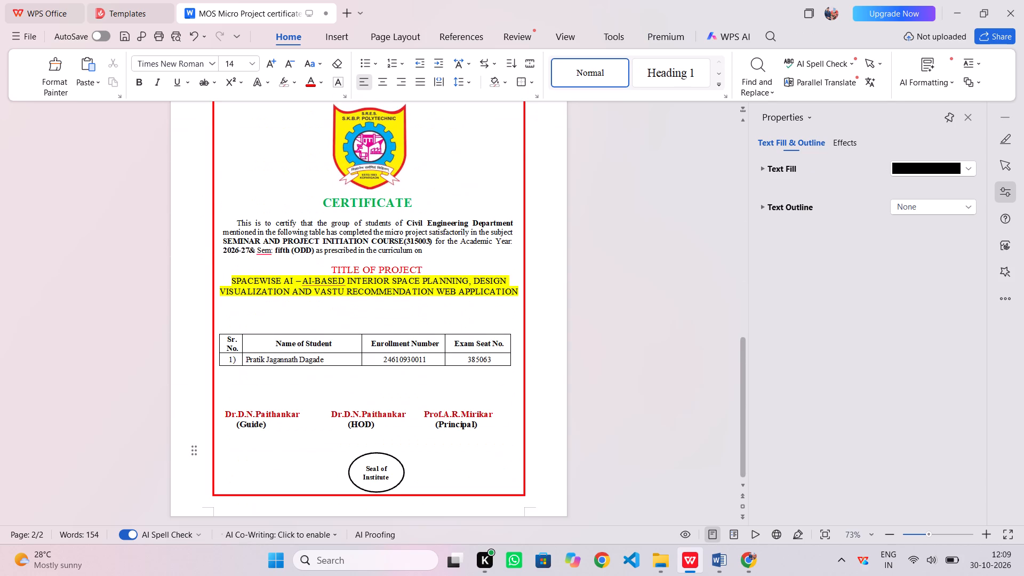
scroll(308, 451, up, 17)
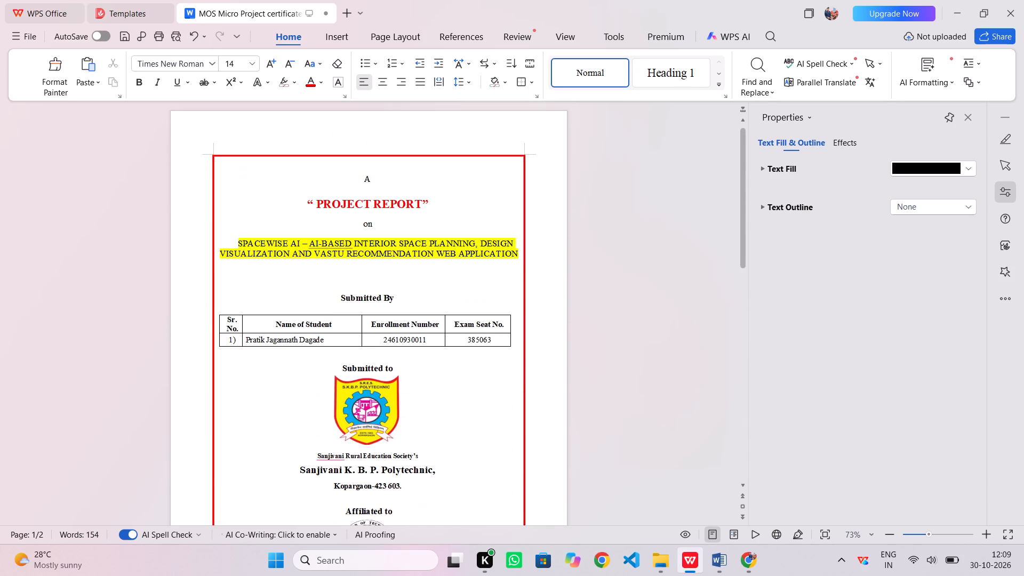
scroll(308, 451, down, 18)
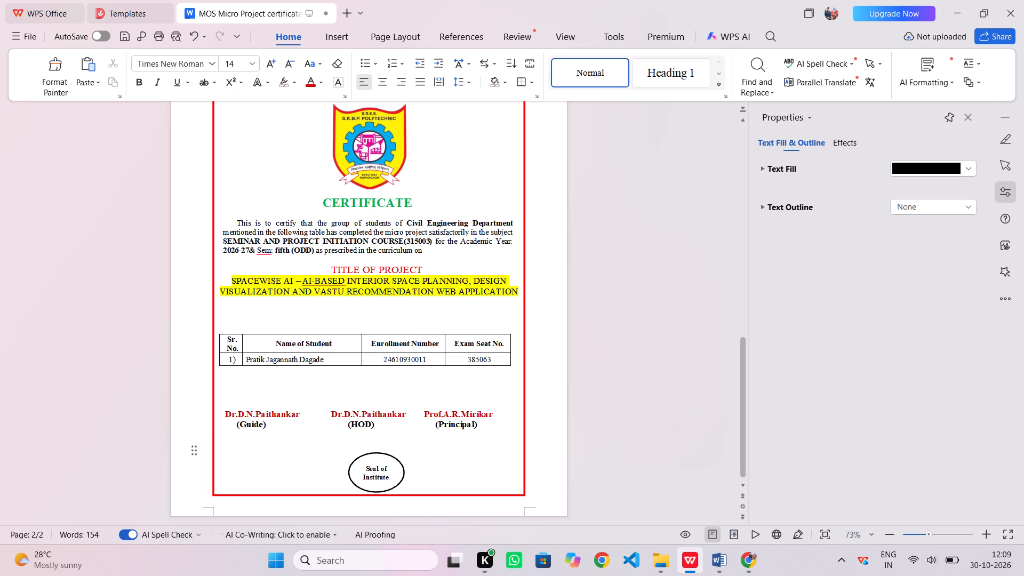
Delete the words "group of" and the extra space before "students" in the certificate's opening sentence.
click(330, 225)
drag(330, 225, 353, 225)
click(332, 223)
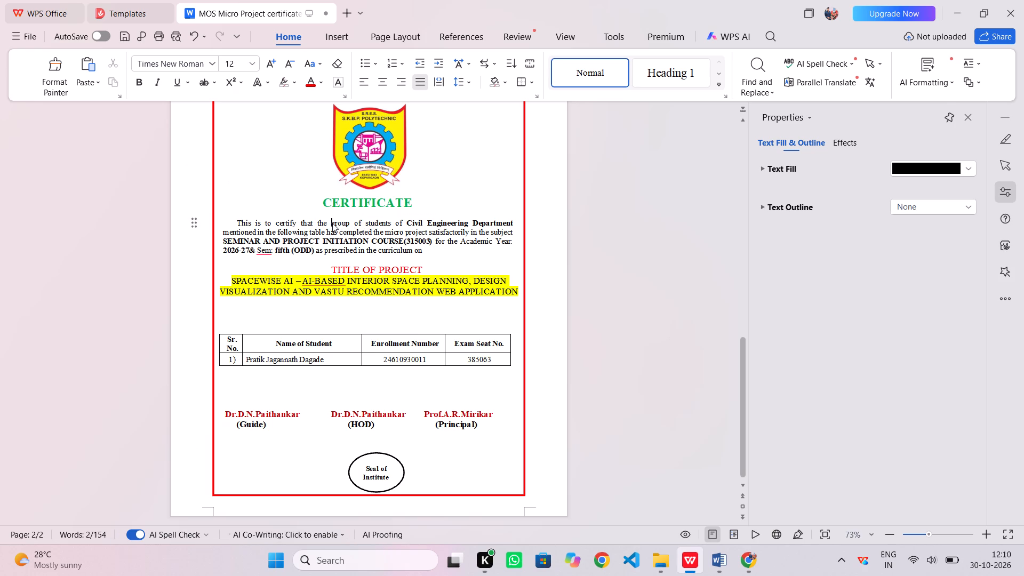
click(332, 223)
drag(332, 223, 340, 223)
double_click(340, 223)
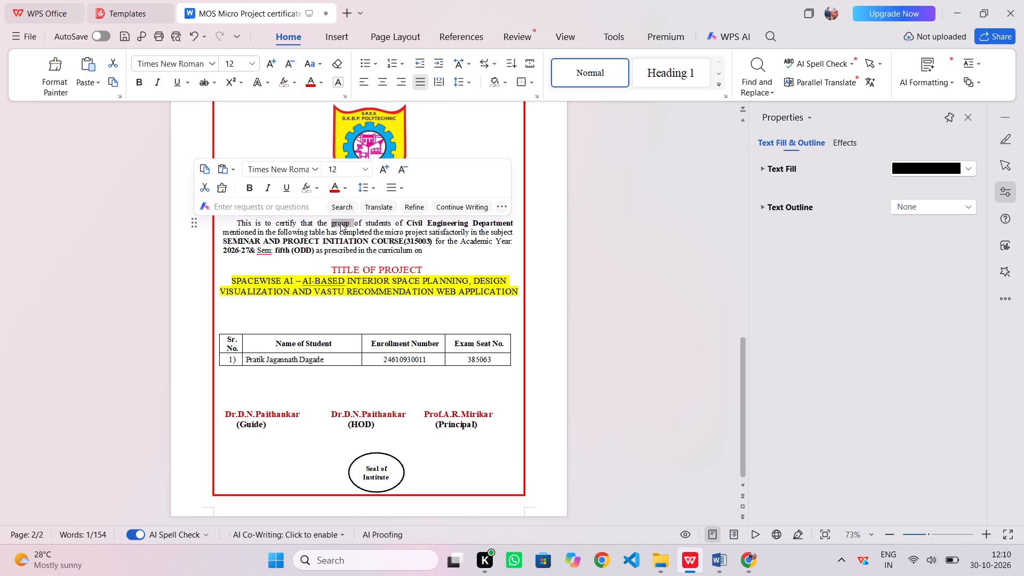
key(Delete)
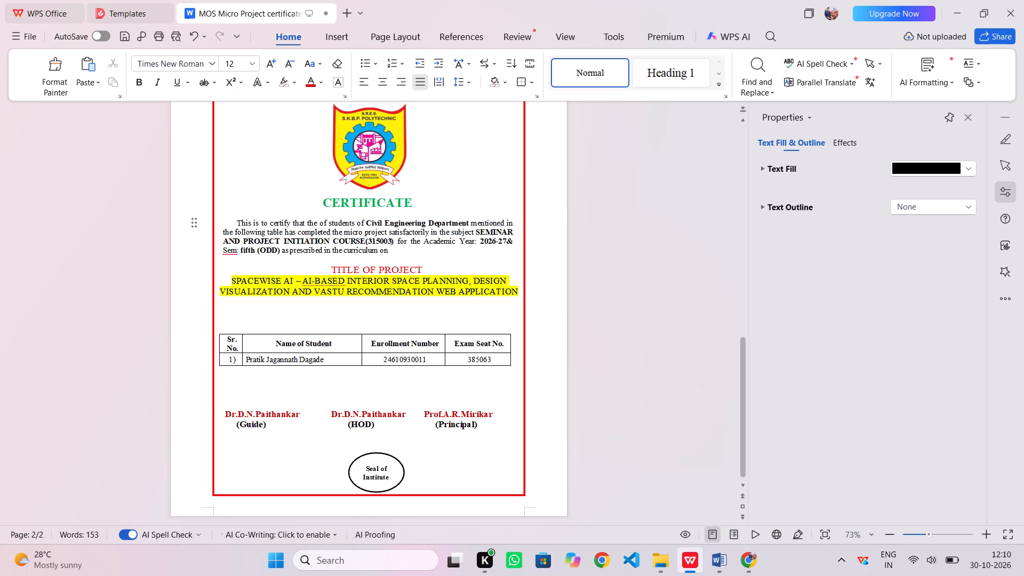
click(326, 222)
key(BackSpace)
key(BackSpace)
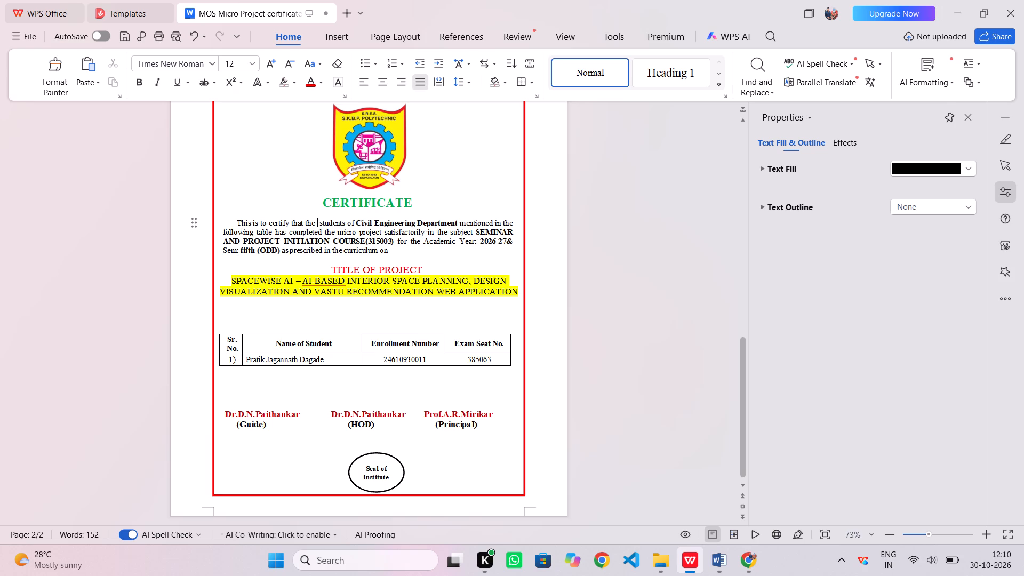
click(318, 223)
key(BackSpace)
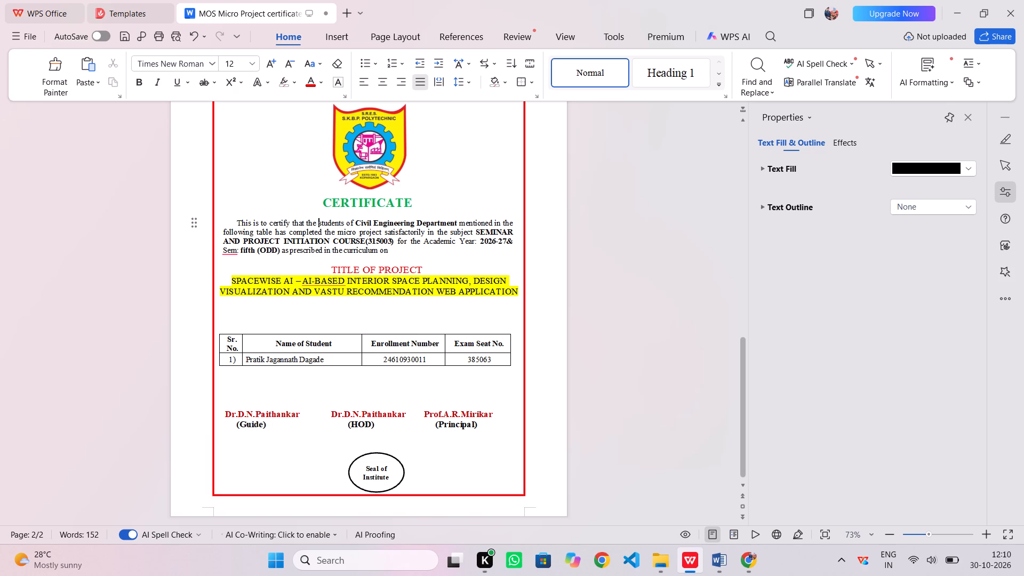
Delete the word "micro" before "project satisfactorily" in the certificate paragraph.
click(336, 232)
drag(336, 232, 359, 233)
click(359, 233)
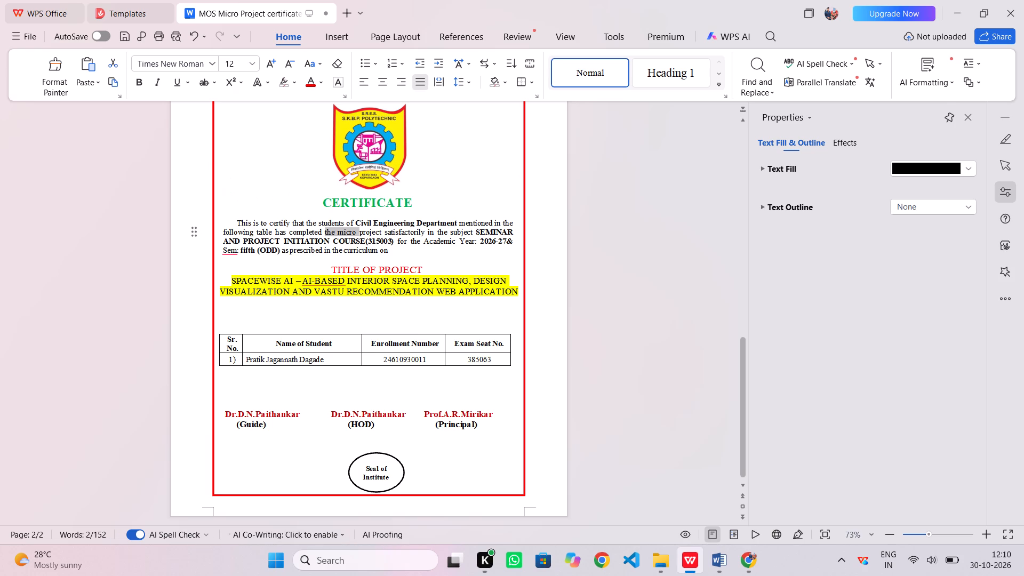
drag(337, 234, 356, 231)
key(Delete)
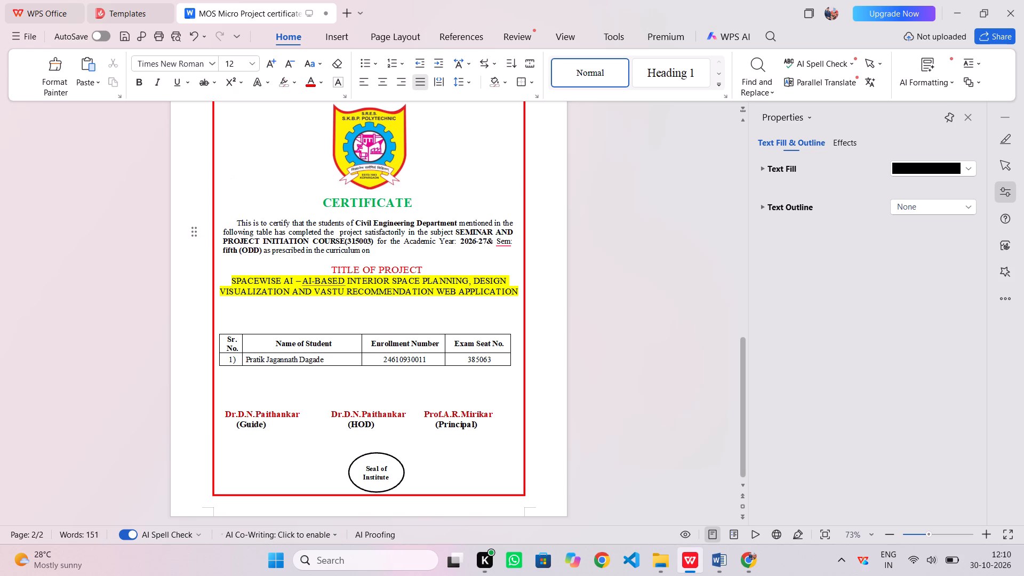
click(362, 228)
Insert the lowercase word "report" between "project" and "satisfactorily" in the certificate paragraph.
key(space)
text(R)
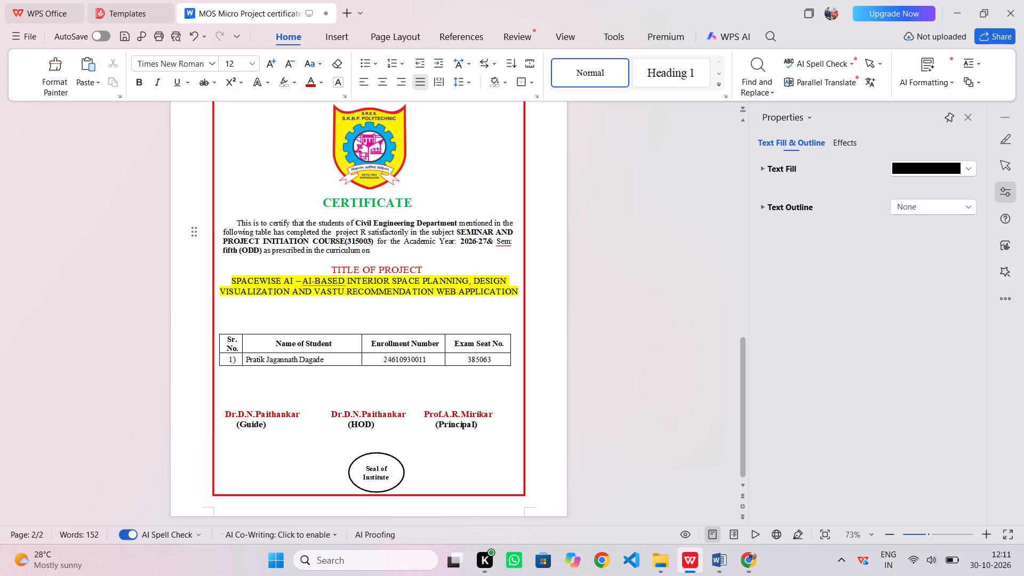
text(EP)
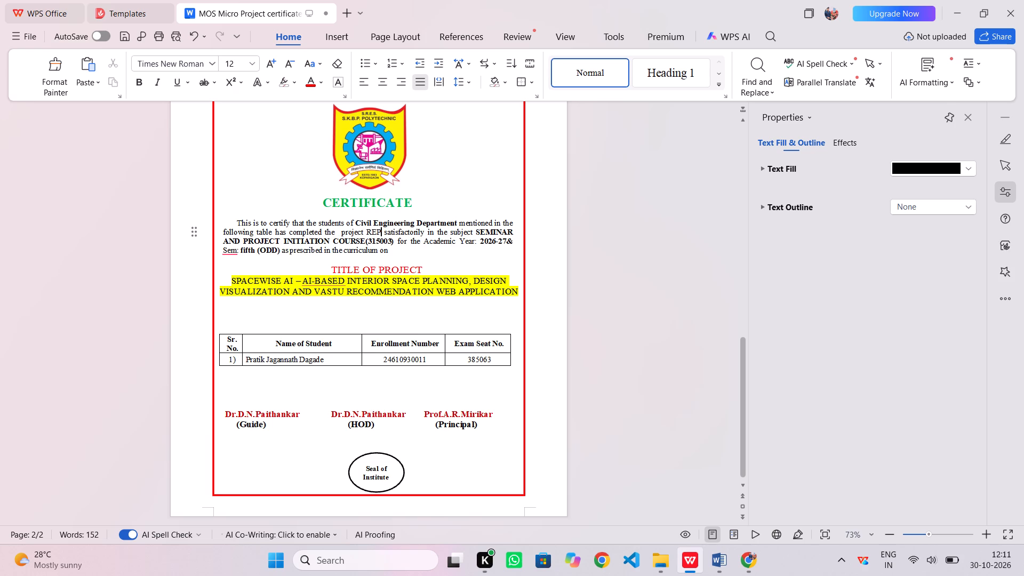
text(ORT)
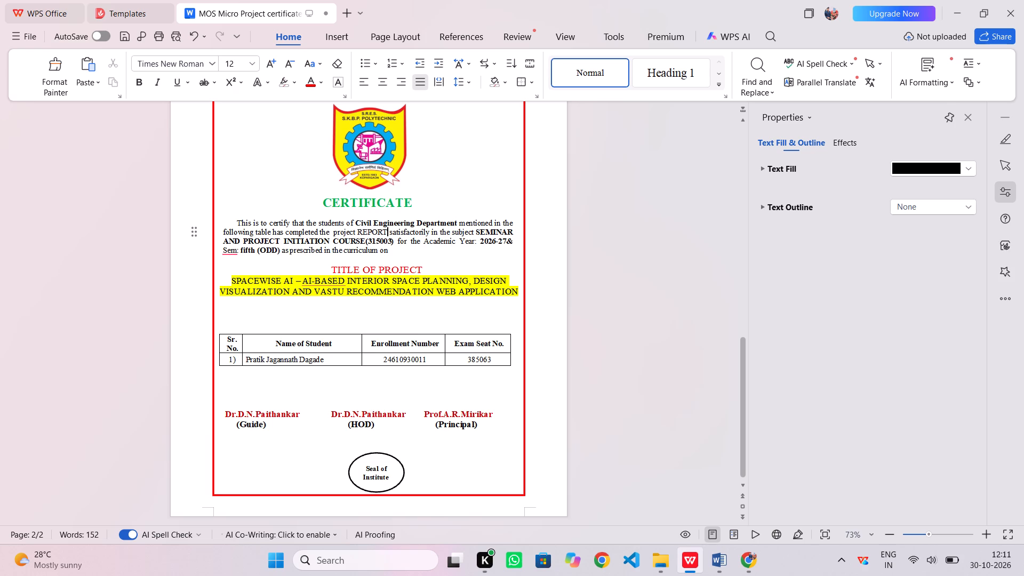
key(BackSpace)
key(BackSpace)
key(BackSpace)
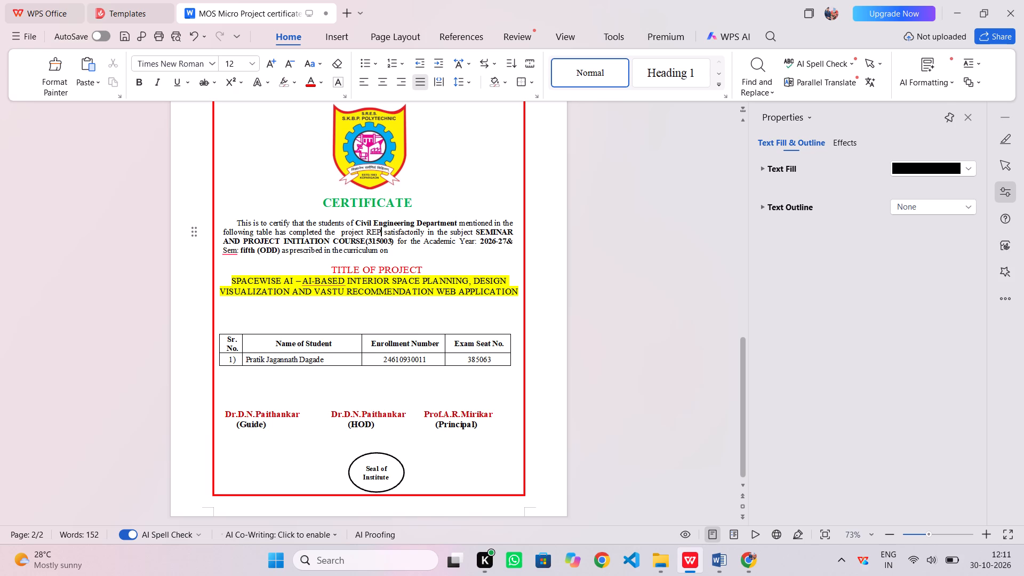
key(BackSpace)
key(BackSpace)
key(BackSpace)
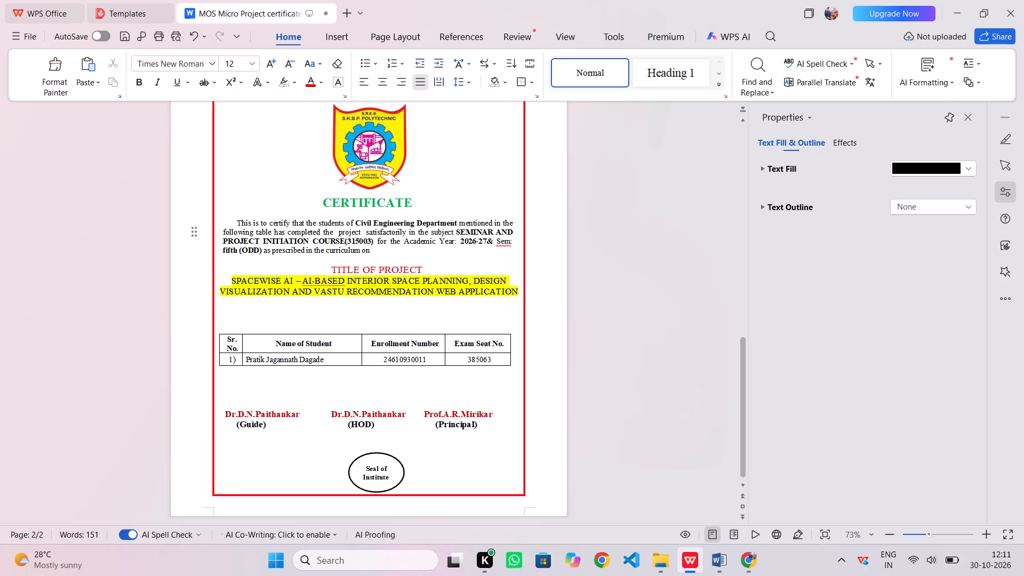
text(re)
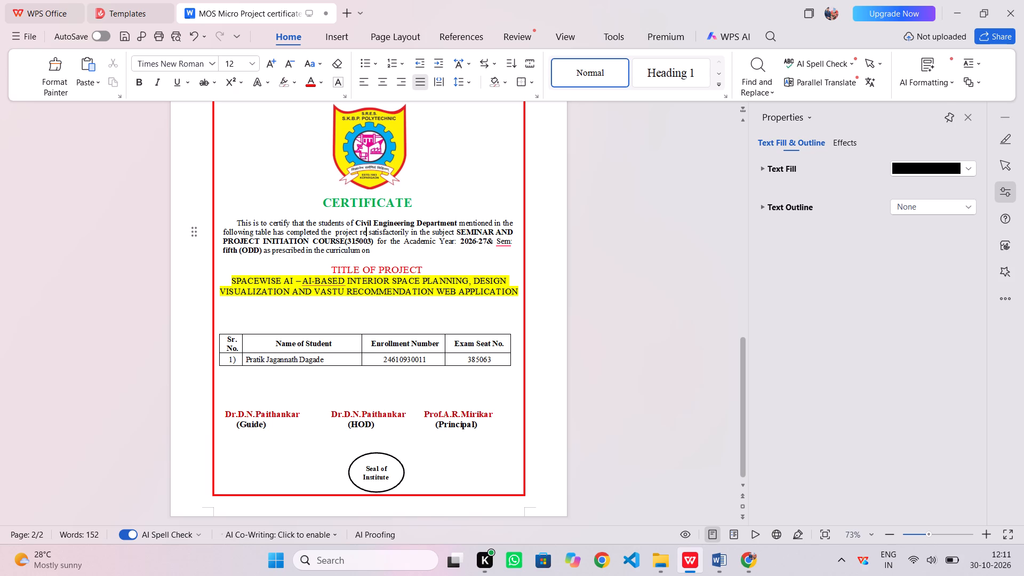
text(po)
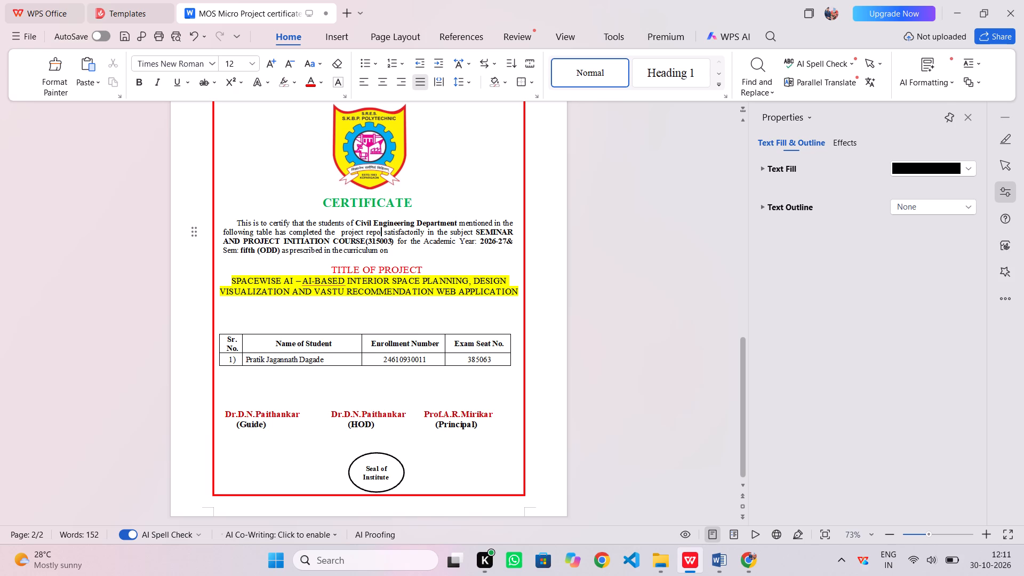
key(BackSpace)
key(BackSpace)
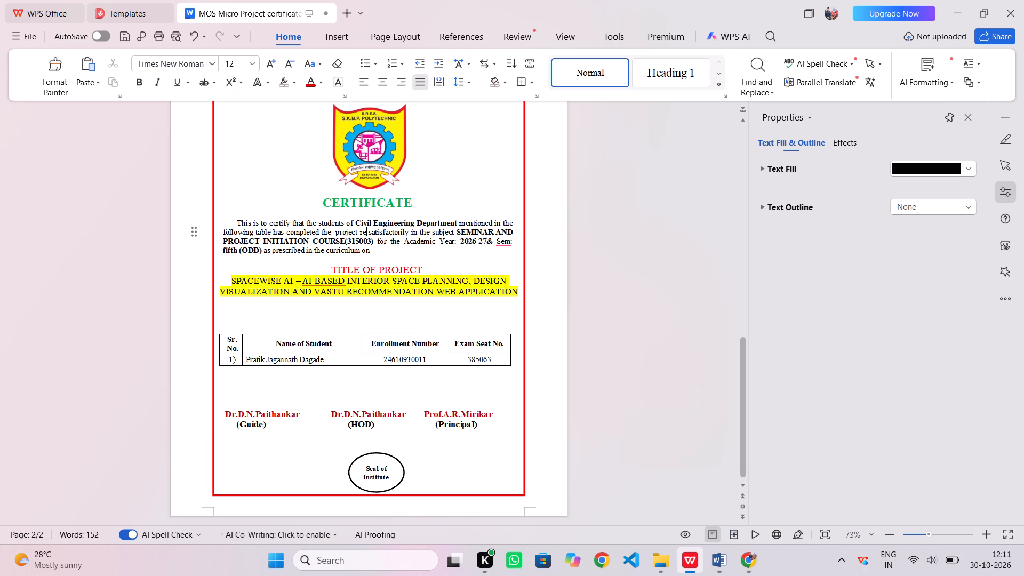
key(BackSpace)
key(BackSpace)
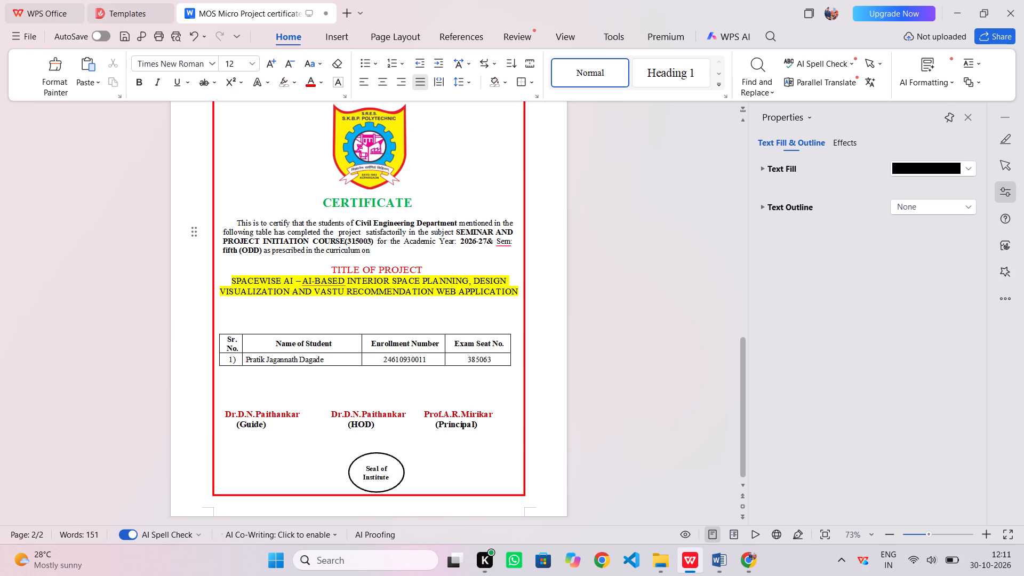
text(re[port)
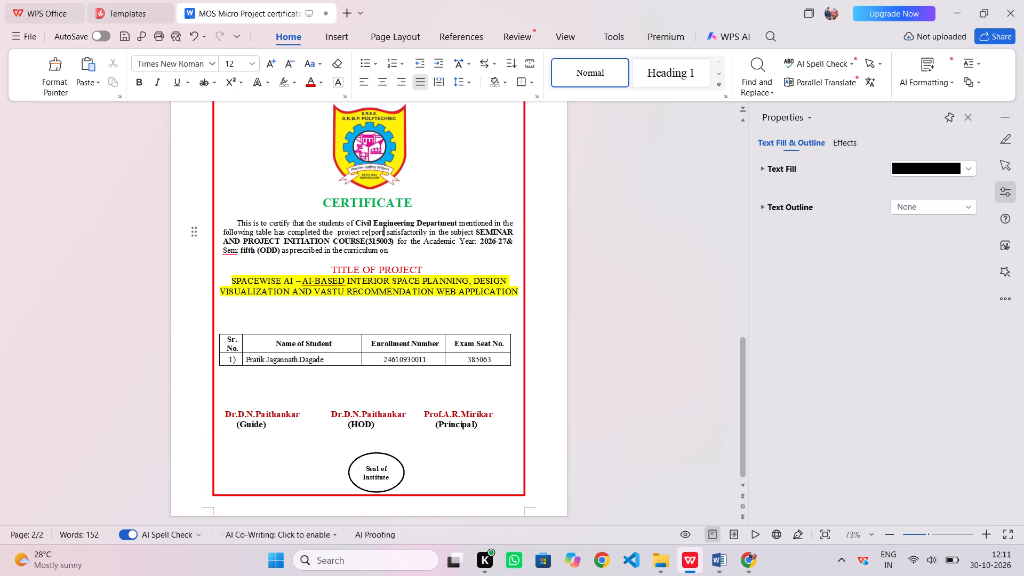
triple_click(370, 234)
click(370, 234)
key(BackSpace)
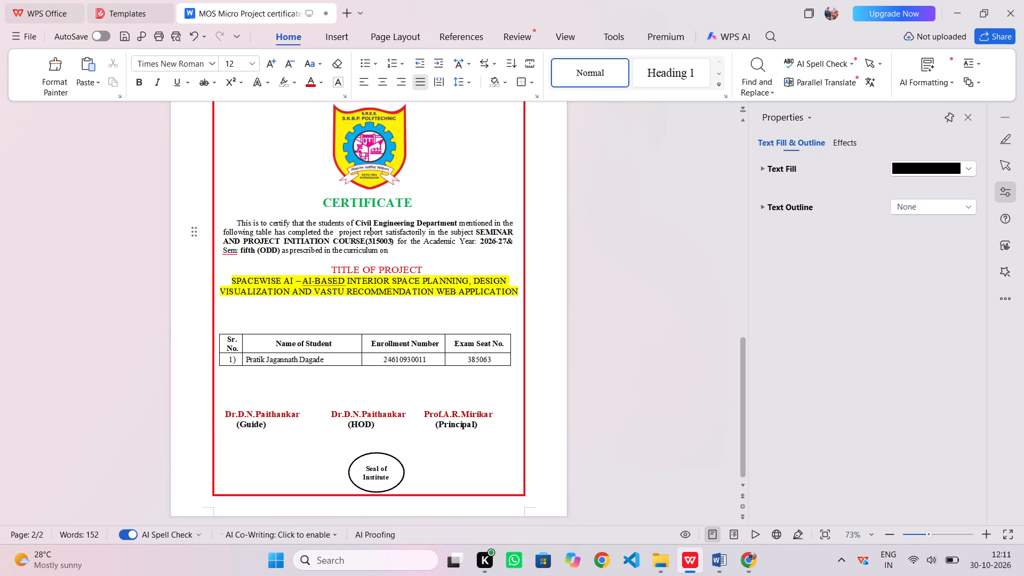
Delete "(ODD)" after "fifth" in the last line of the certificate paragraph.
triple_click(279, 251)
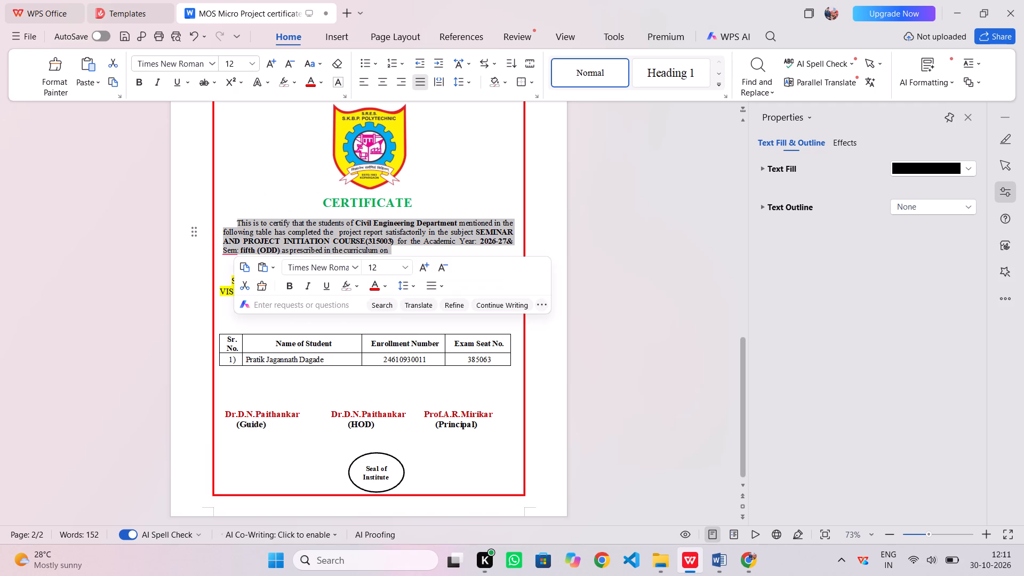
click(279, 251)
key(BackSpace)
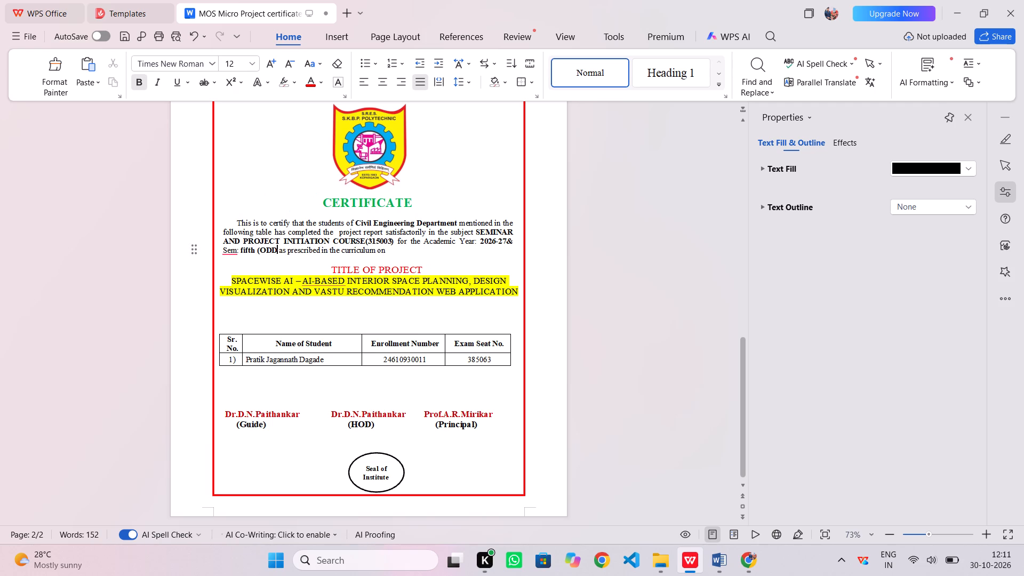
key(BackSpace)
key(BackSpace)
key(BackSpace)
key(BackSpace)
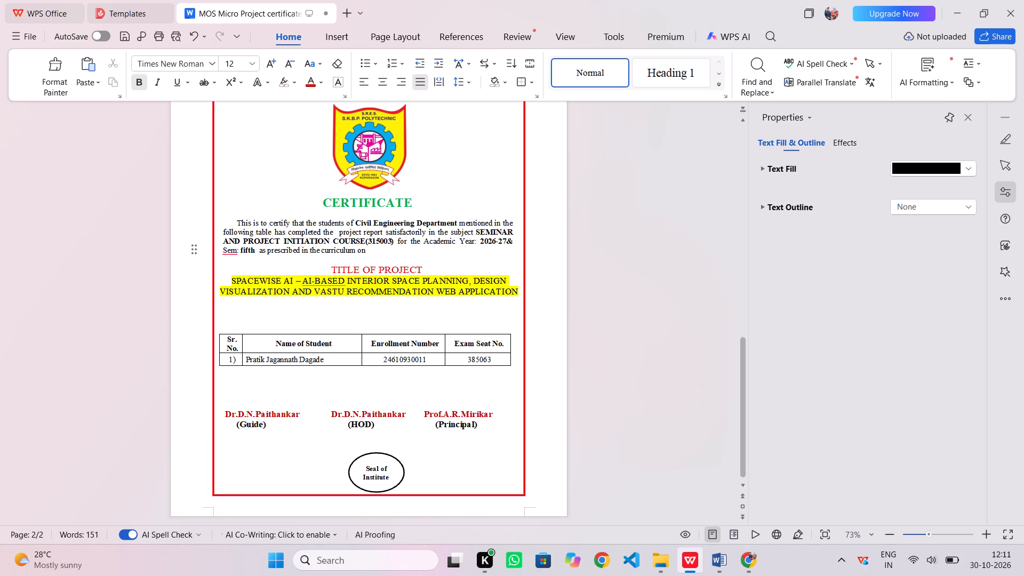
Copy the entire certificate paragraph, from "This is to certify" through "as prescribed in the curriculum on".
double_click(235, 222)
drag(235, 222, 277, 225)
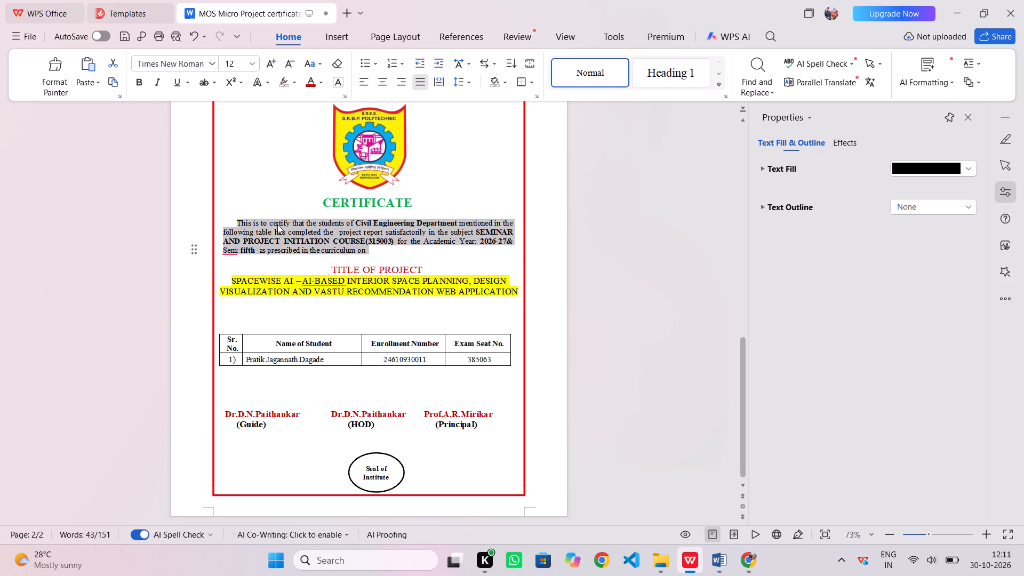
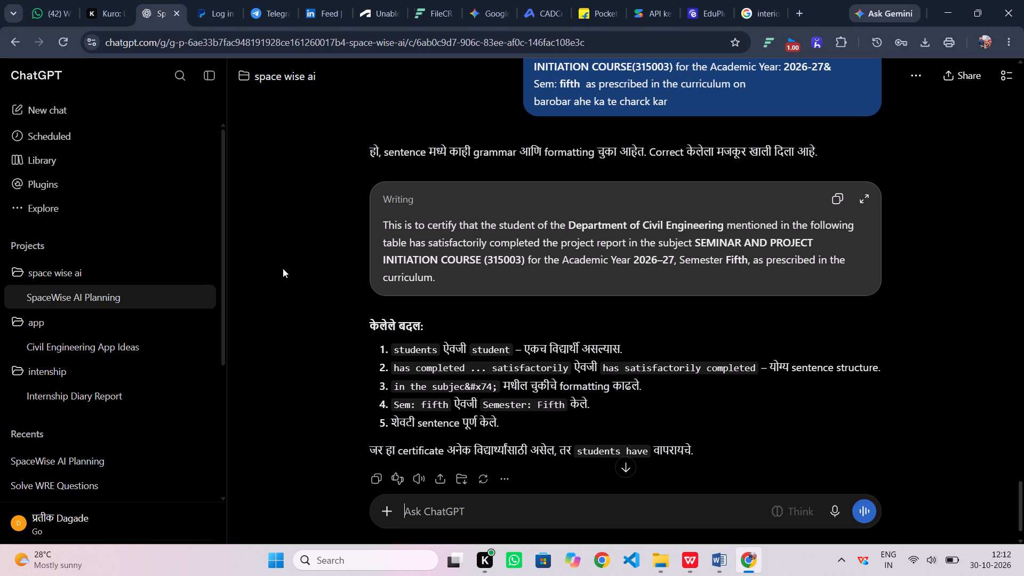
click(684, 563)
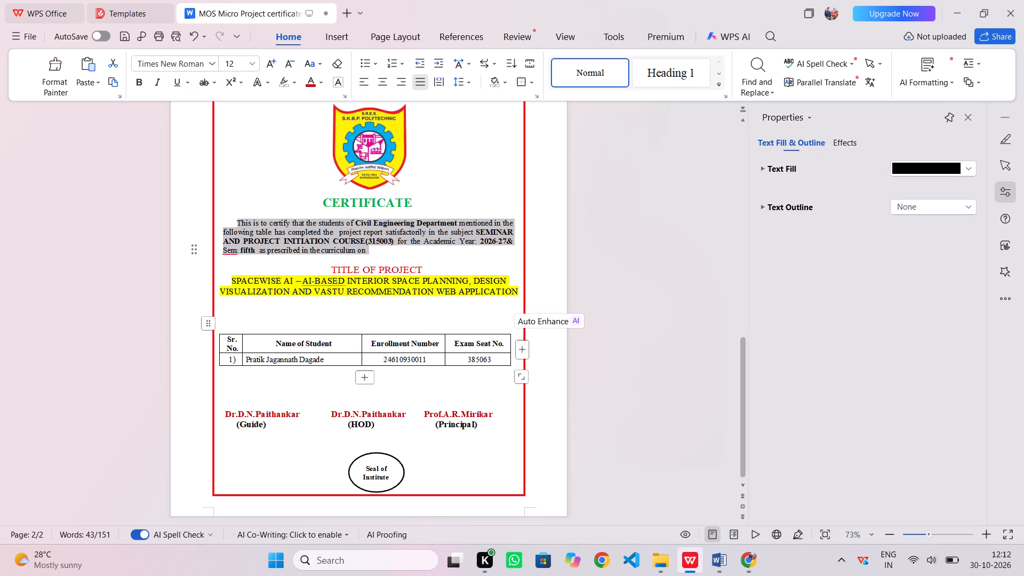
click(966, 114)
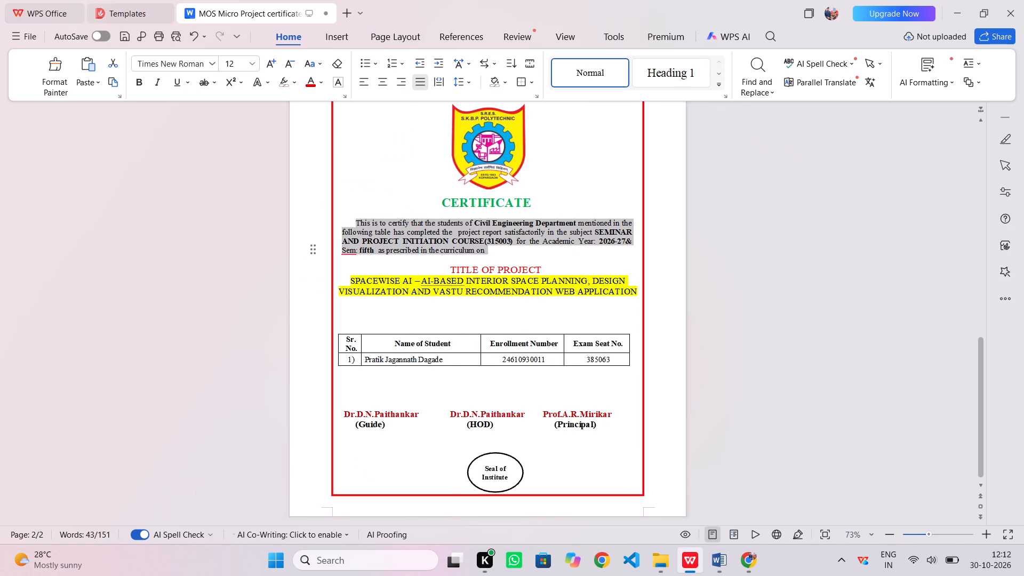
click(397, 313)
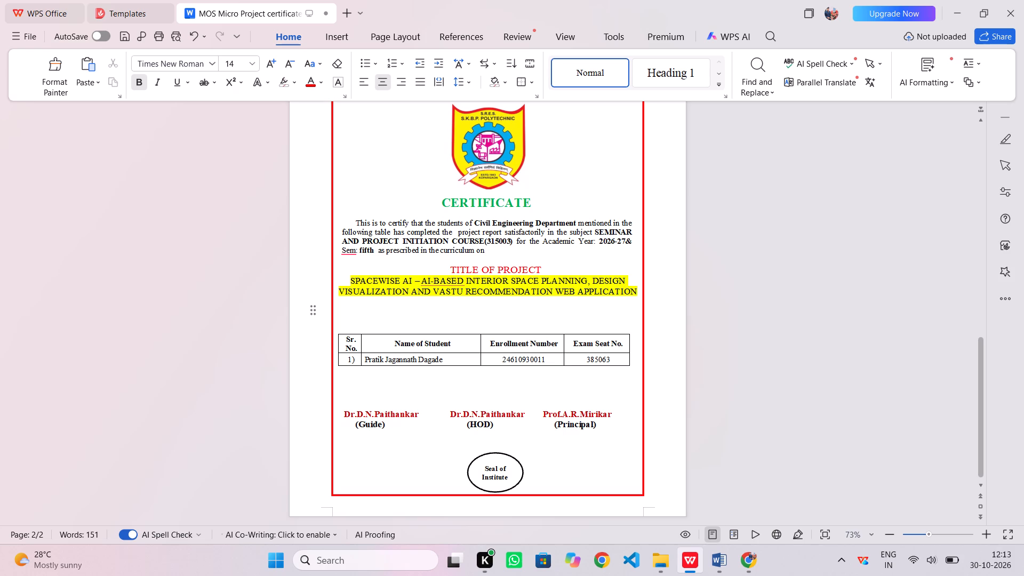
click(461, 223)
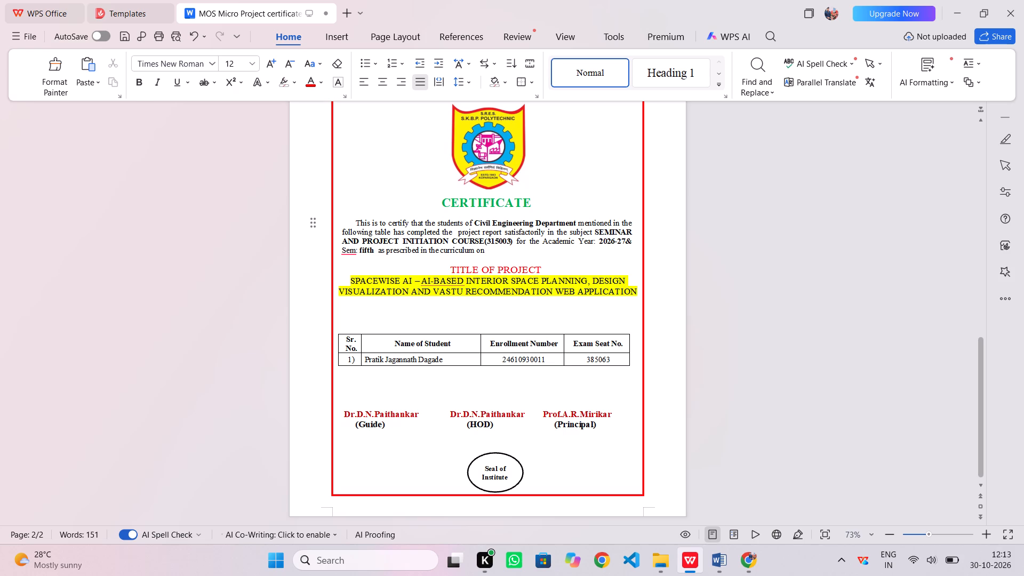
key(BackSpace)
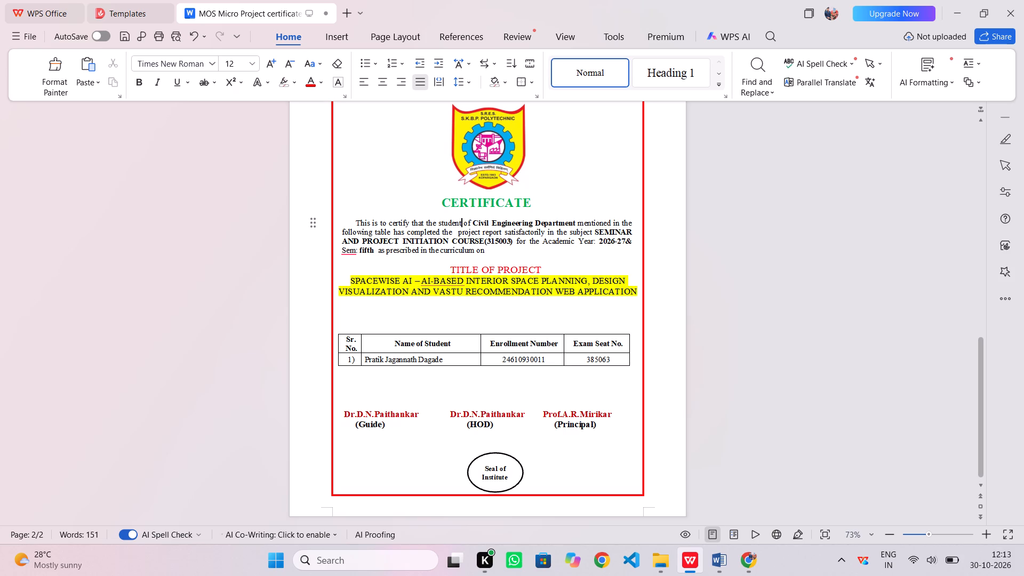
Review the layout and wording of the cover and certificate pages, glancing briefly at the project 2 report in Word.
scroll(482, 282, down, 3)
scroll(475, 322, up, 11)
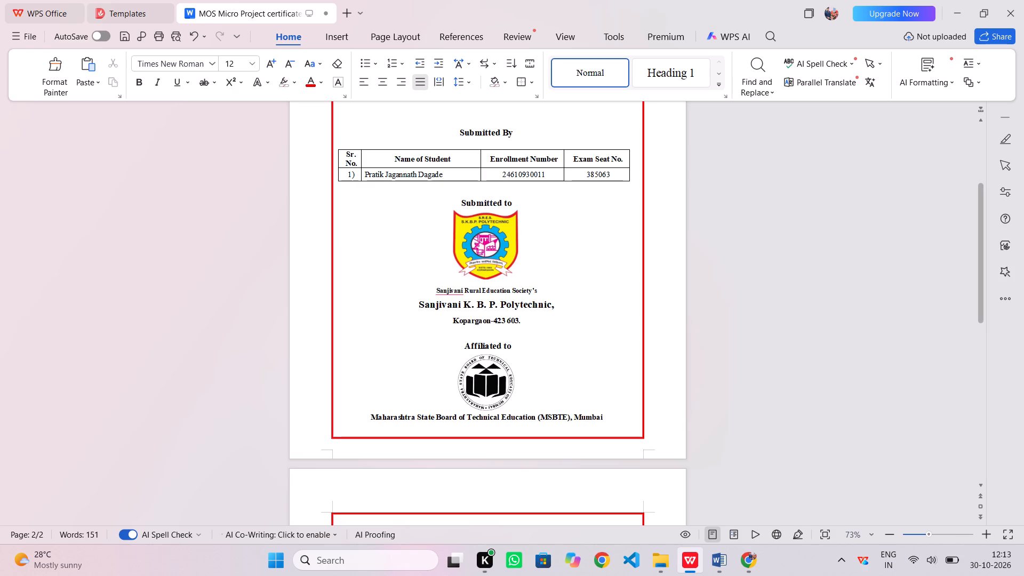
scroll(473, 319, up, 3)
scroll(473, 319, down, 11)
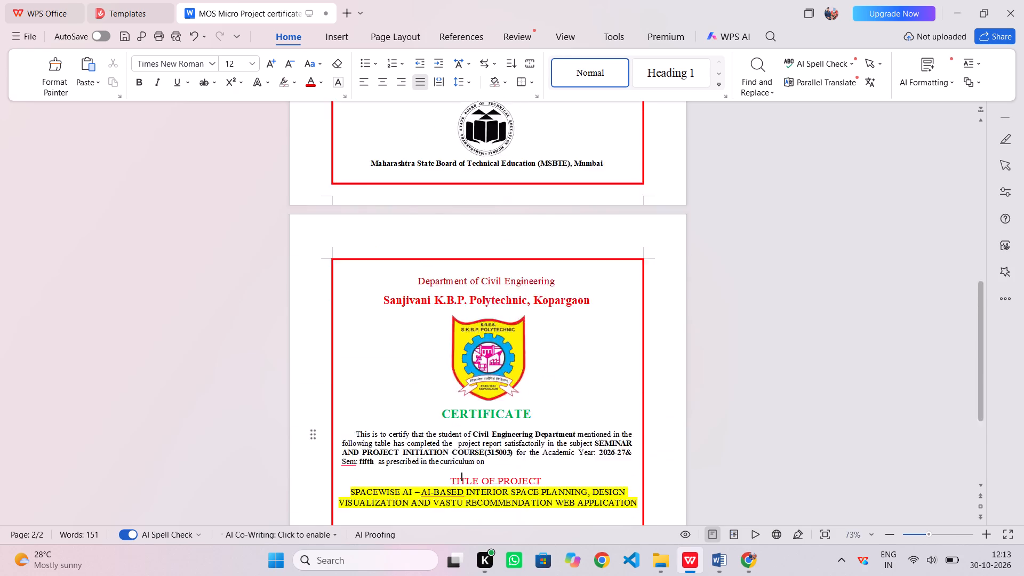
click(664, 573)
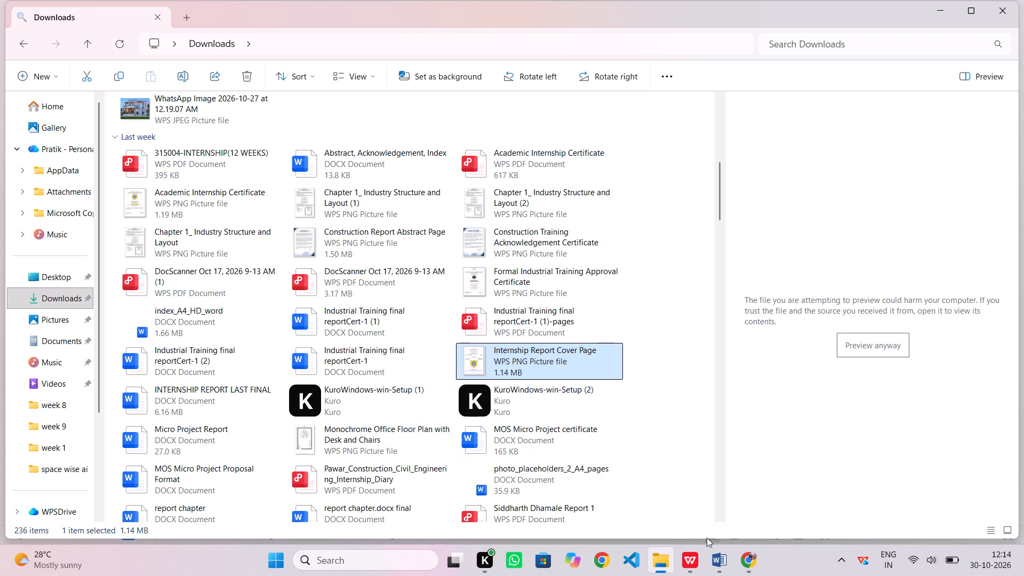
double_click(723, 562)
scroll(506, 370, up, 5)
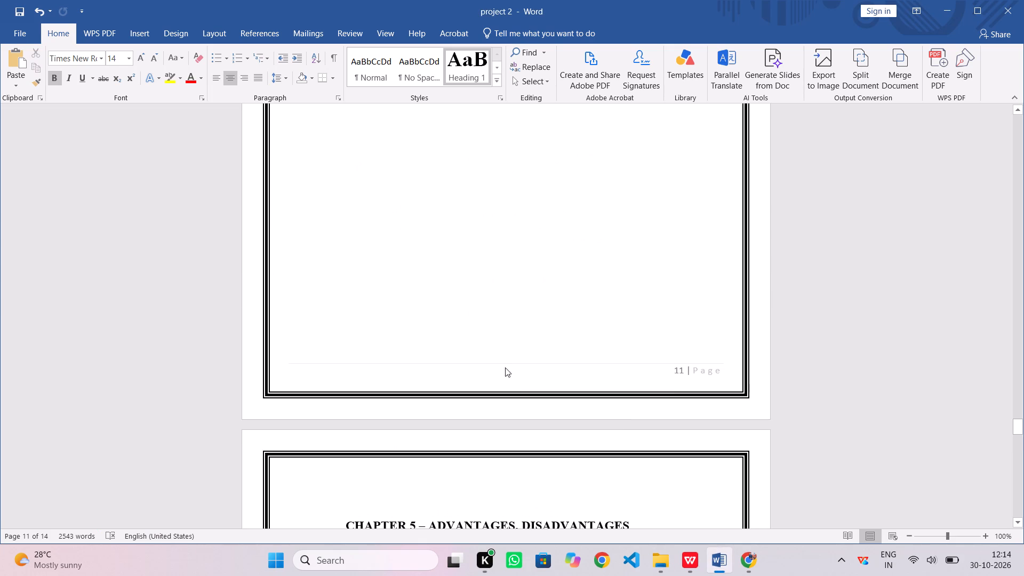
click(695, 567)
scroll(532, 458, up, 6)
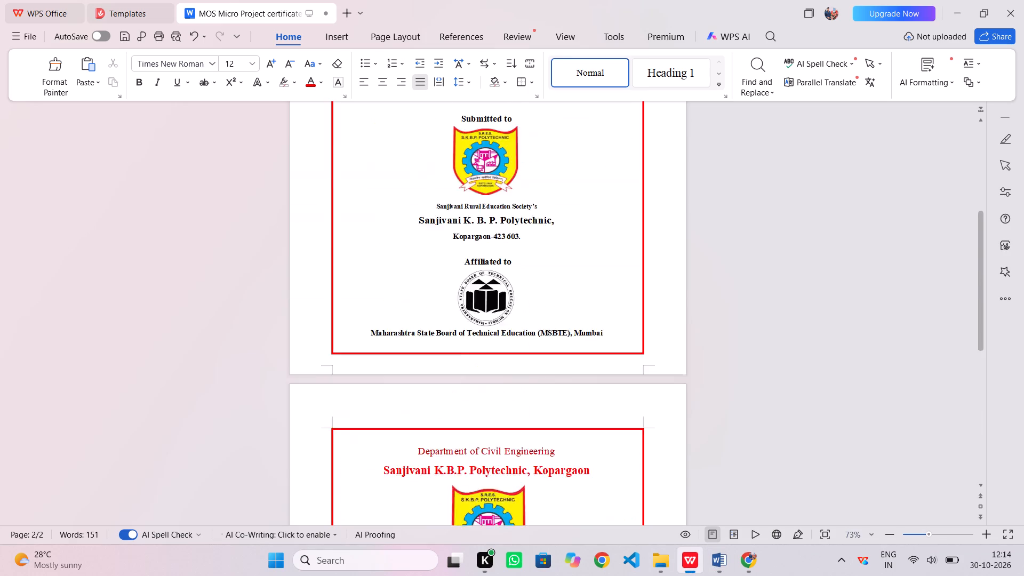
scroll(510, 416, up, 2)
scroll(444, 383, up, 3)
scroll(444, 383, down, 1)
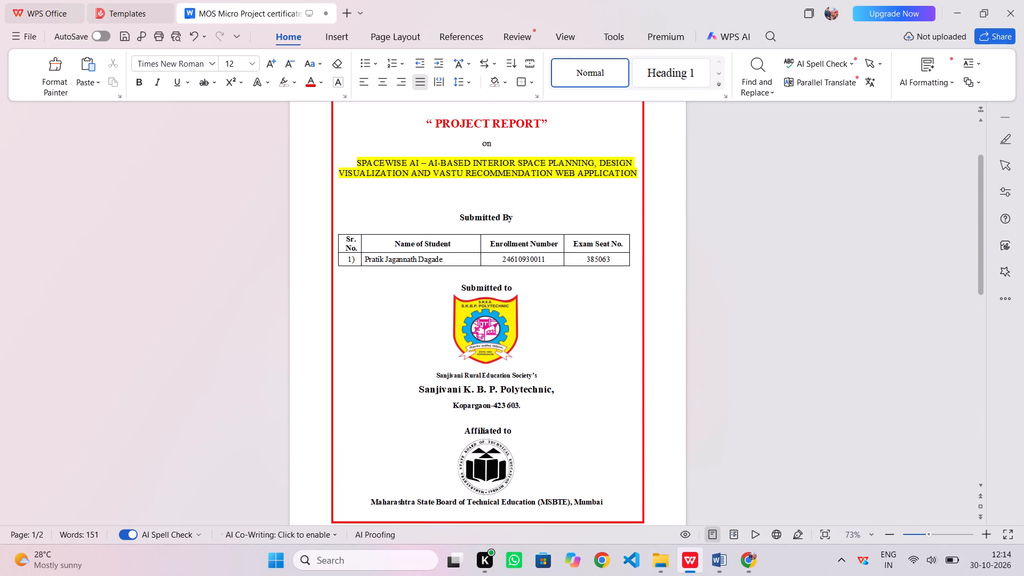
scroll(444, 383, down, 6)
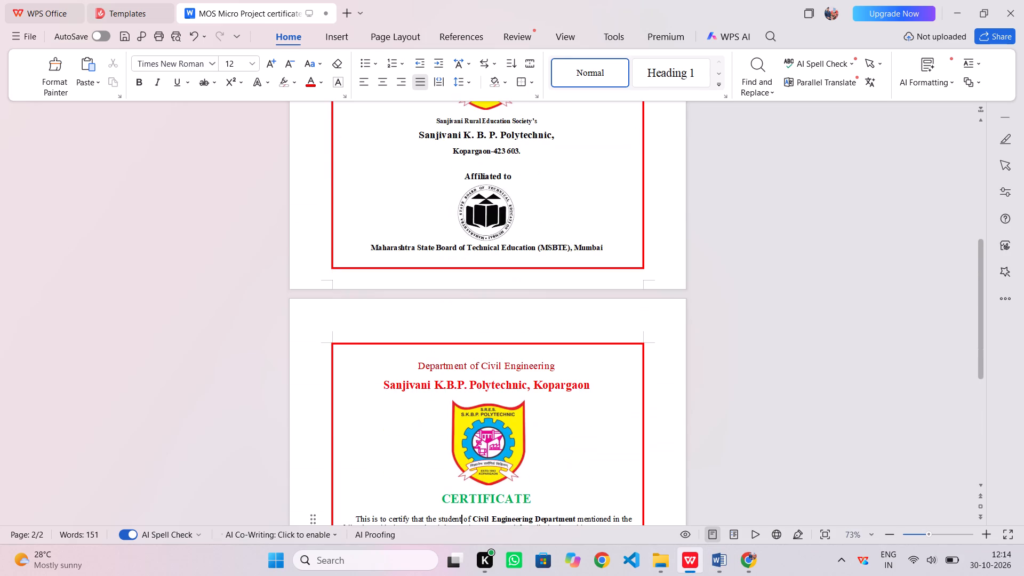
scroll(444, 383, down, 4)
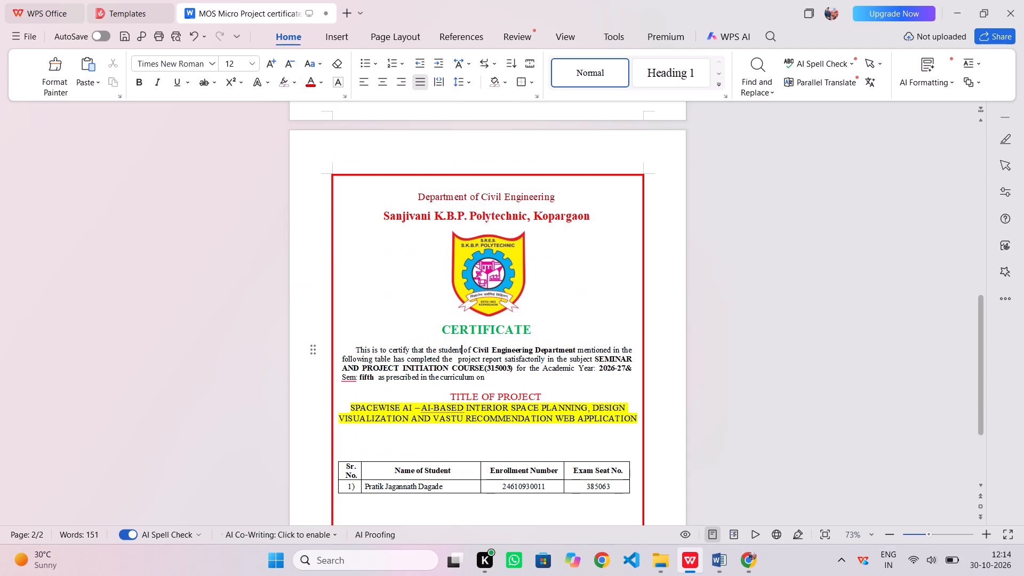
scroll(444, 383, up, 8)
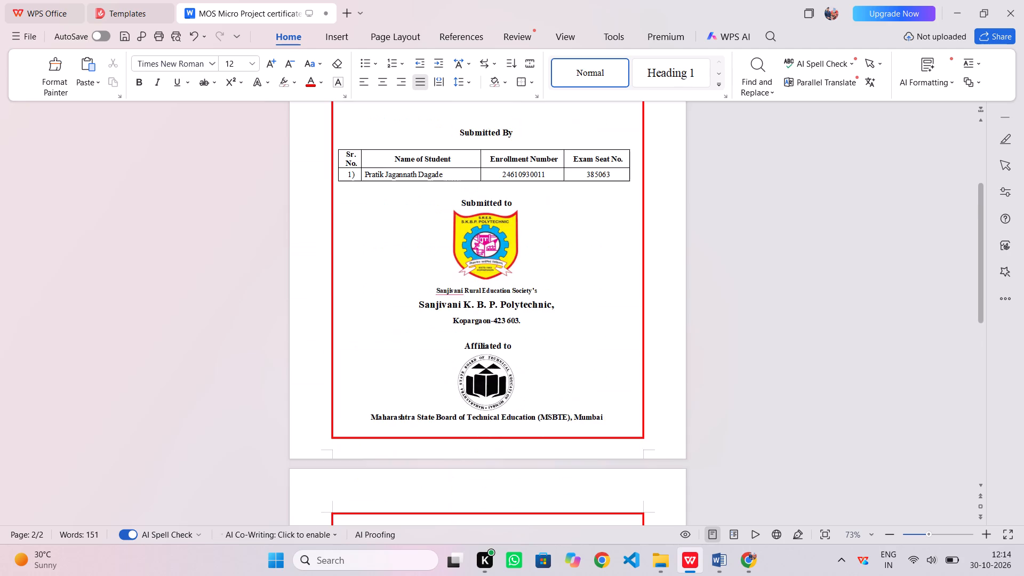
scroll(444, 383, up, 3)
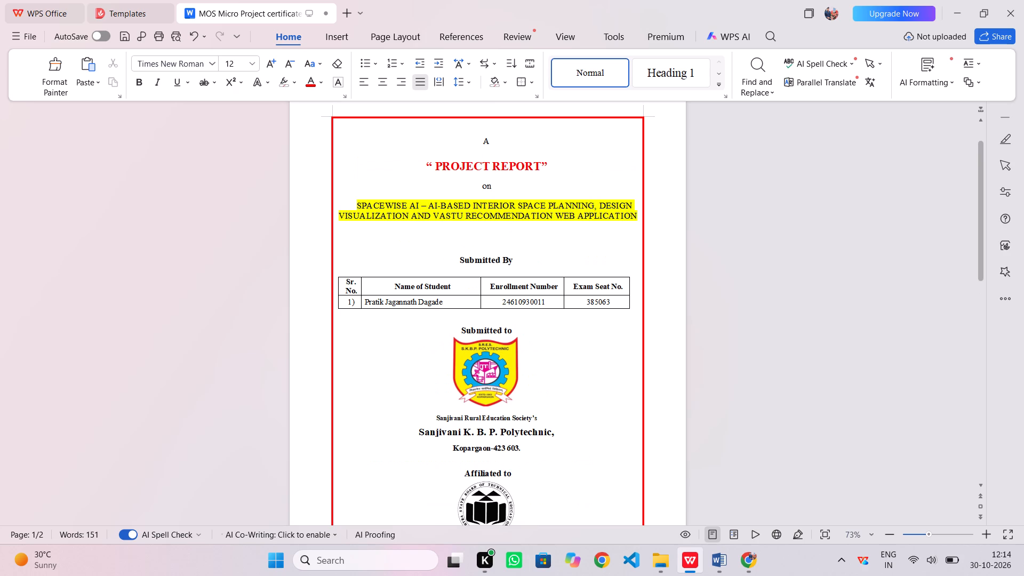
scroll(444, 383, down, 5)
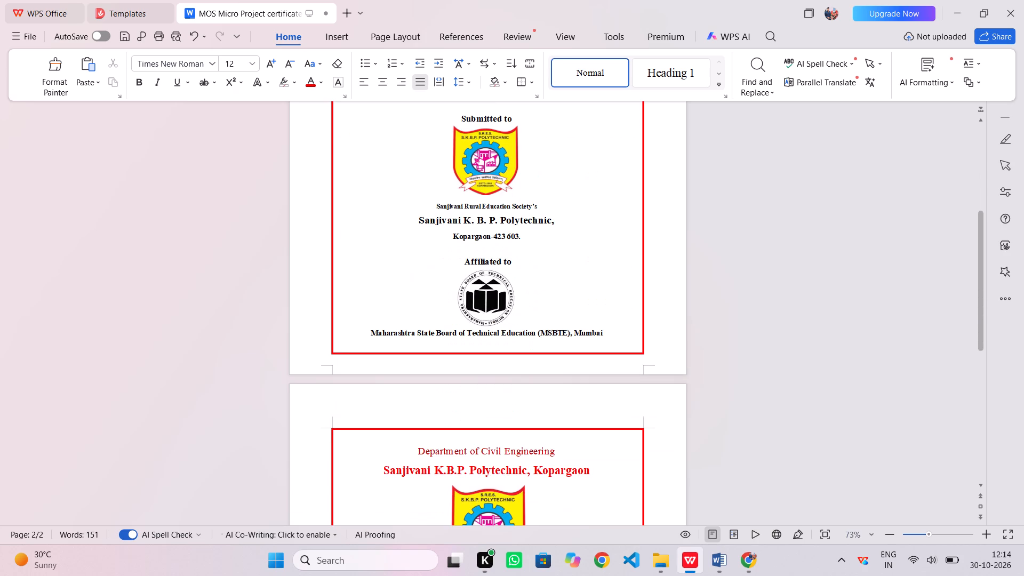
scroll(444, 383, up, 3)
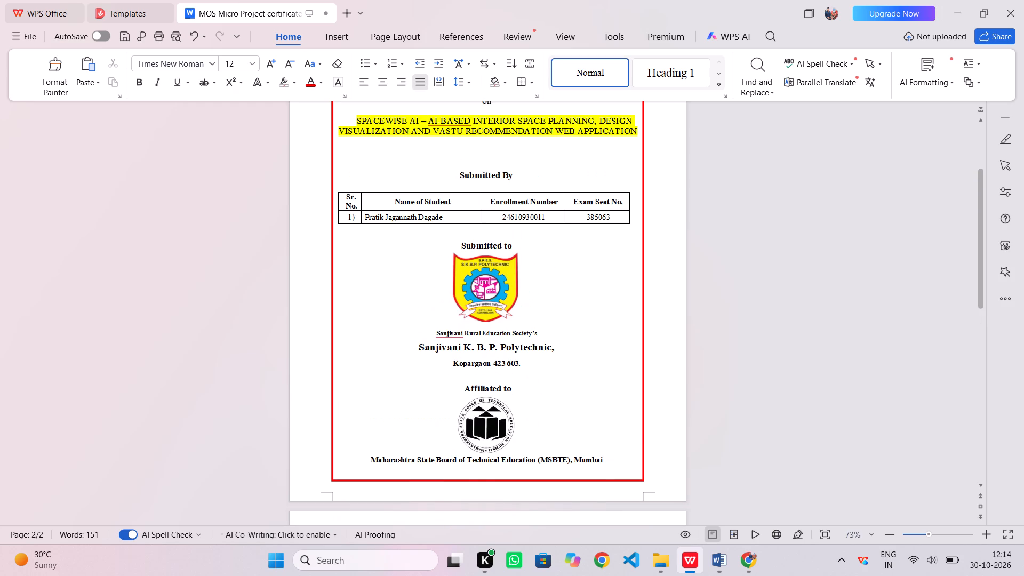
scroll(444, 383, up, 1)
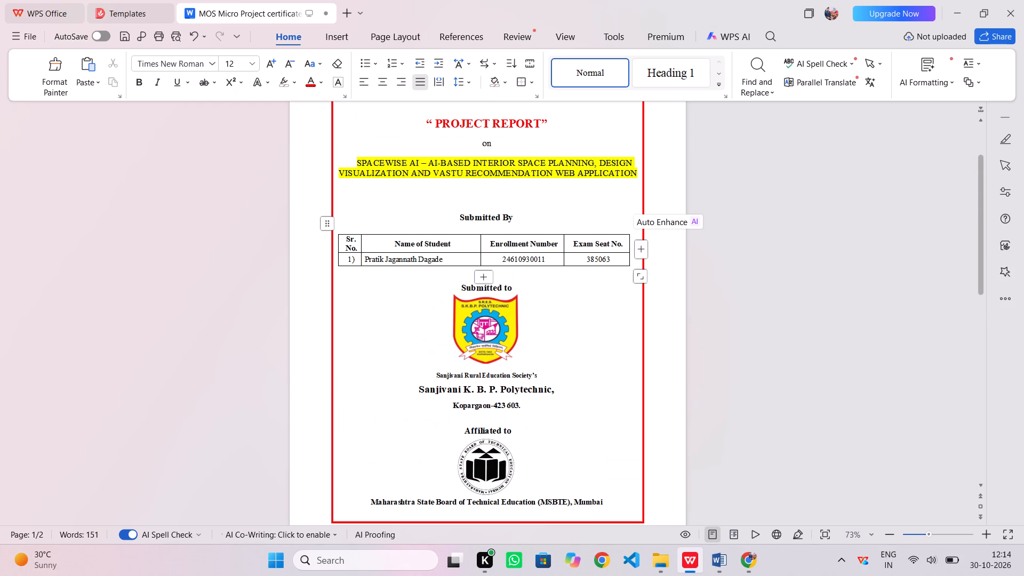
scroll(459, 217, up, 2)
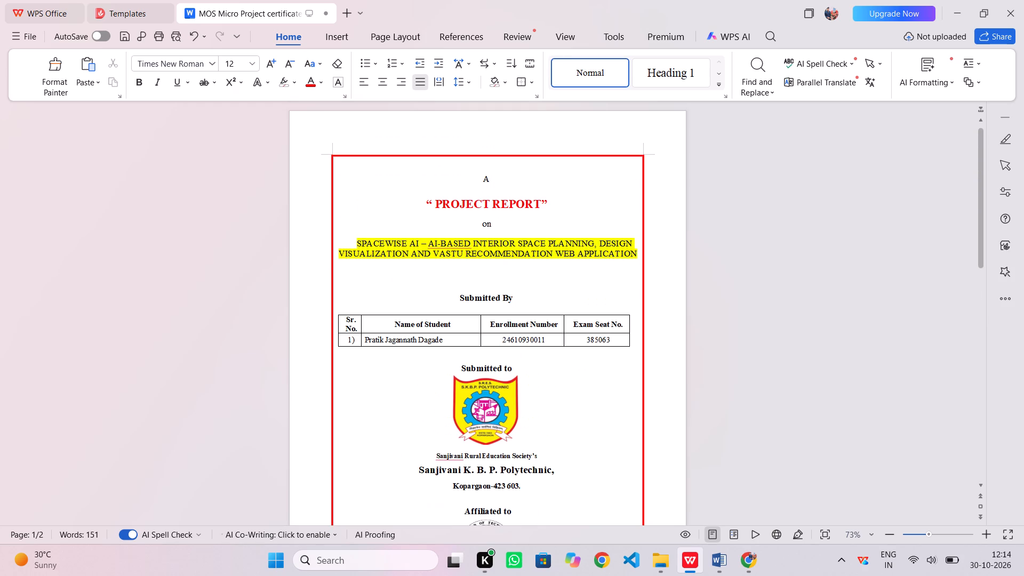
scroll(455, 372, down, 2)
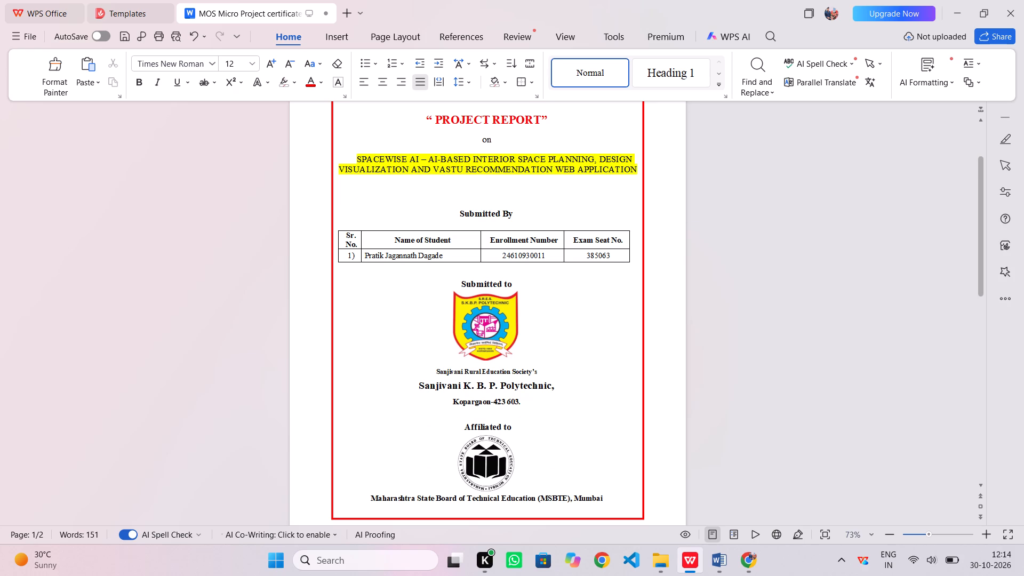
scroll(427, 184, up, 2)
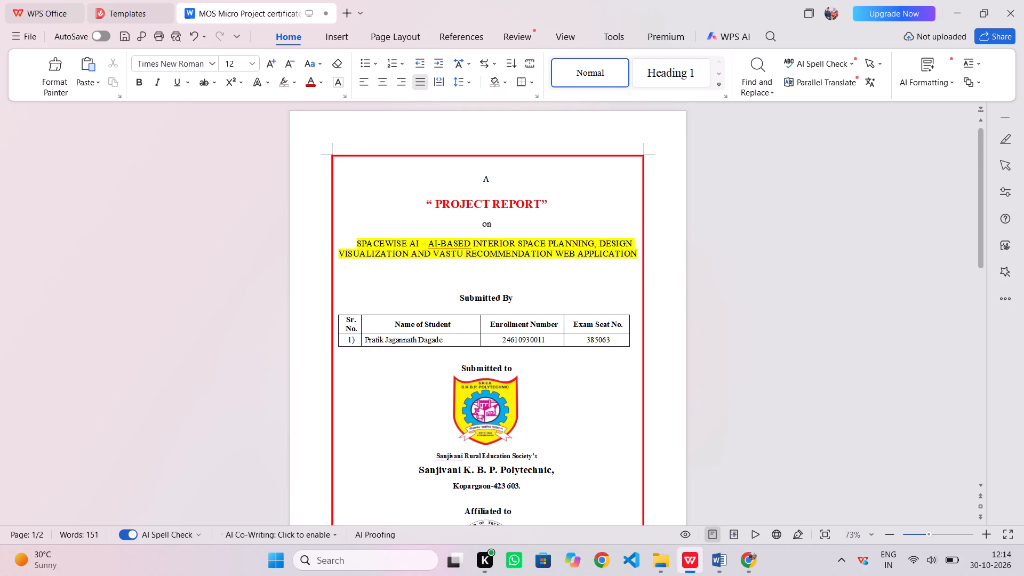
Remove blank space above the "Submitted By" heading on the cover page and pad it with spaces toward the page centre.
scroll(471, 356, down, 2)
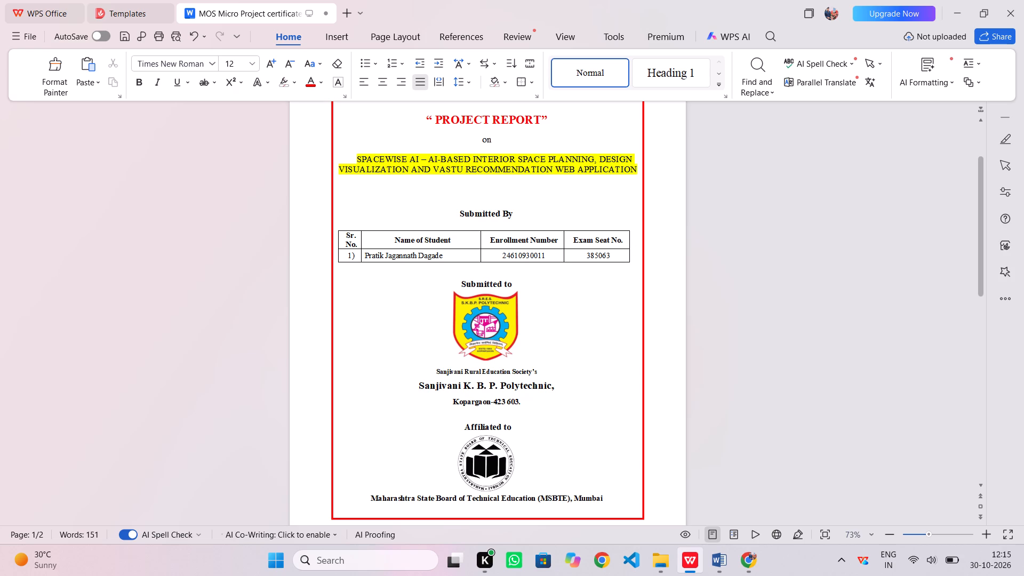
click(457, 216)
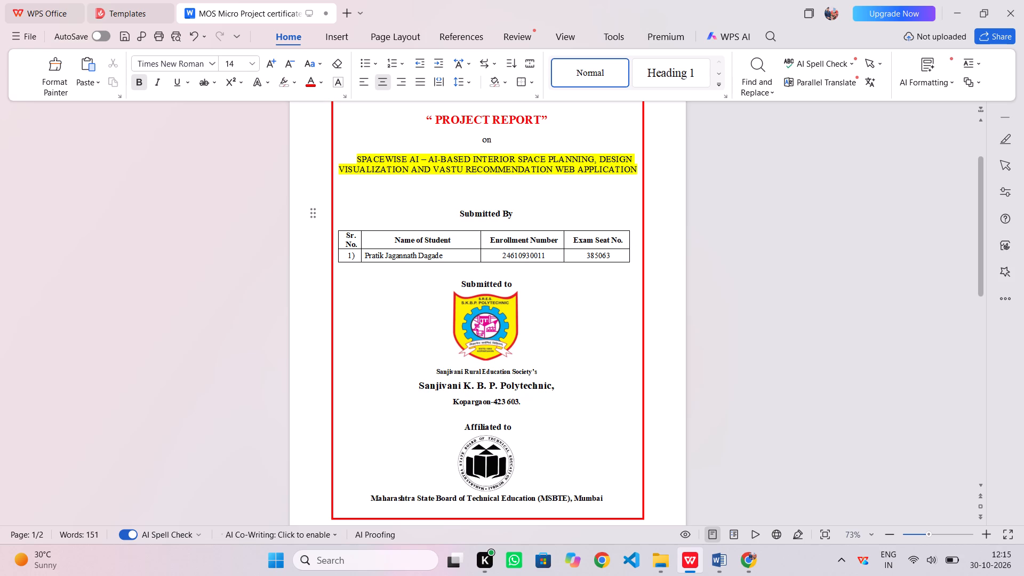
key(BackSpace)
key(BackSpace)
key(BackSpace)
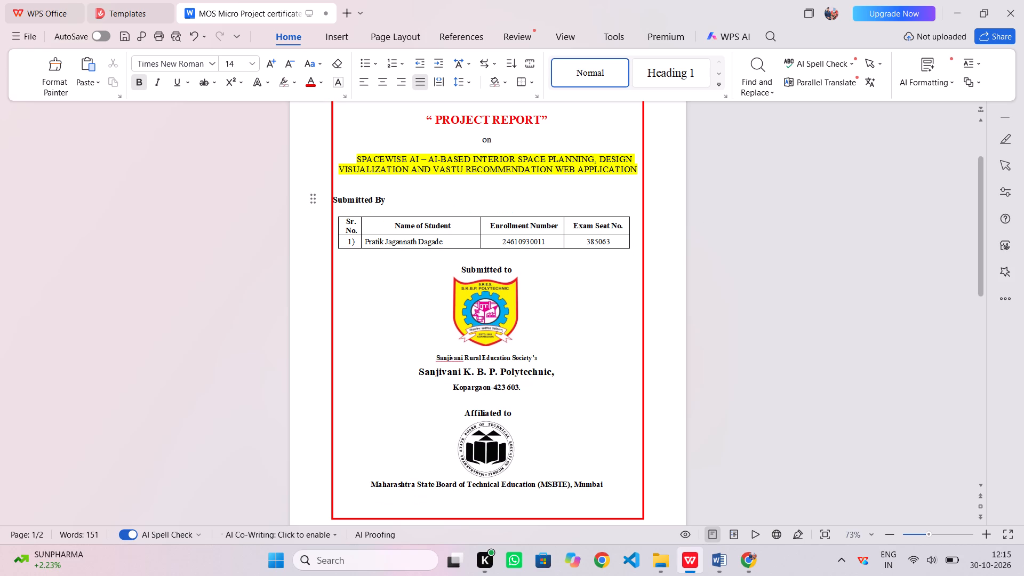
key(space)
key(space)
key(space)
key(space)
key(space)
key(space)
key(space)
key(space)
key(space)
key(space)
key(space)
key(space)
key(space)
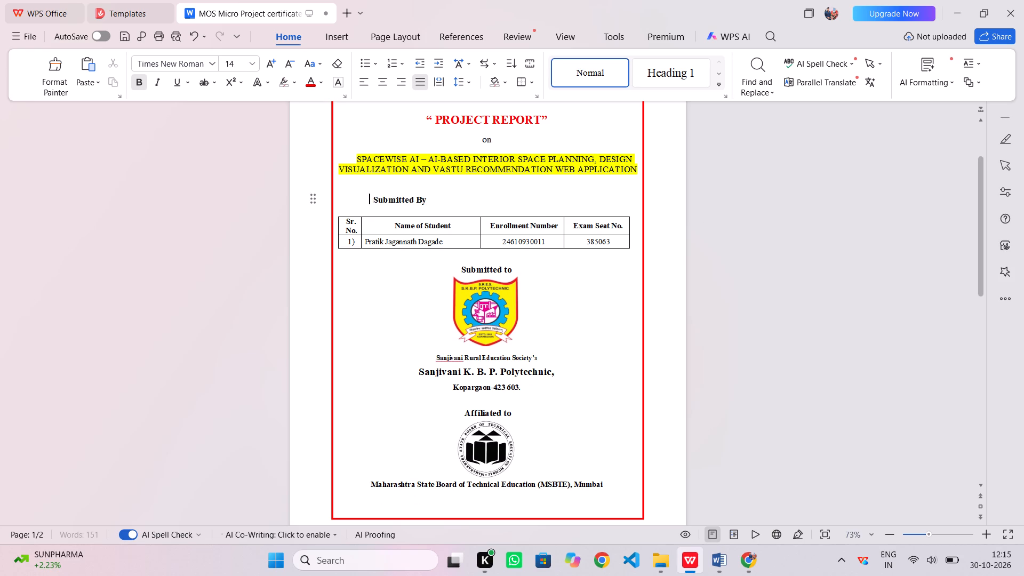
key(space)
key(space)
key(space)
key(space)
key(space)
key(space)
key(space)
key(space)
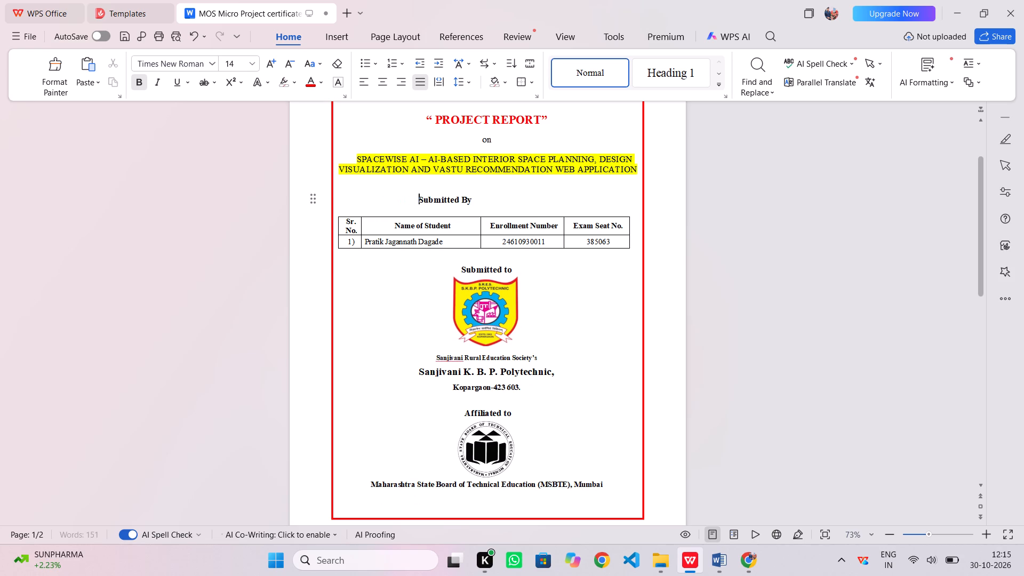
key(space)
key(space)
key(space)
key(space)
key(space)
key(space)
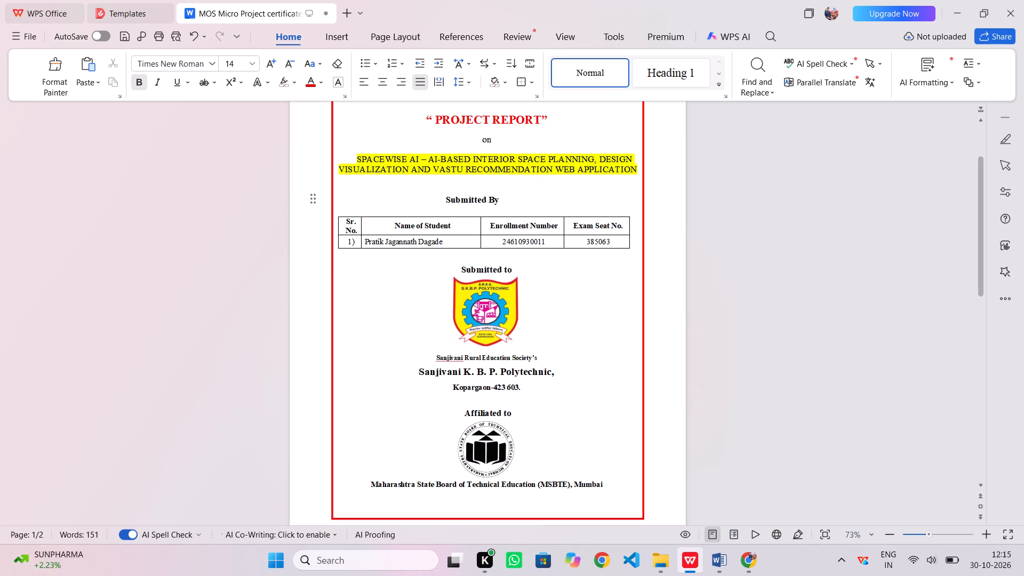
Remove another blank line between the project title and "Submitted By", and re-centre the heading using leading spaces.
key(BackSpace)
key(BackSpace)
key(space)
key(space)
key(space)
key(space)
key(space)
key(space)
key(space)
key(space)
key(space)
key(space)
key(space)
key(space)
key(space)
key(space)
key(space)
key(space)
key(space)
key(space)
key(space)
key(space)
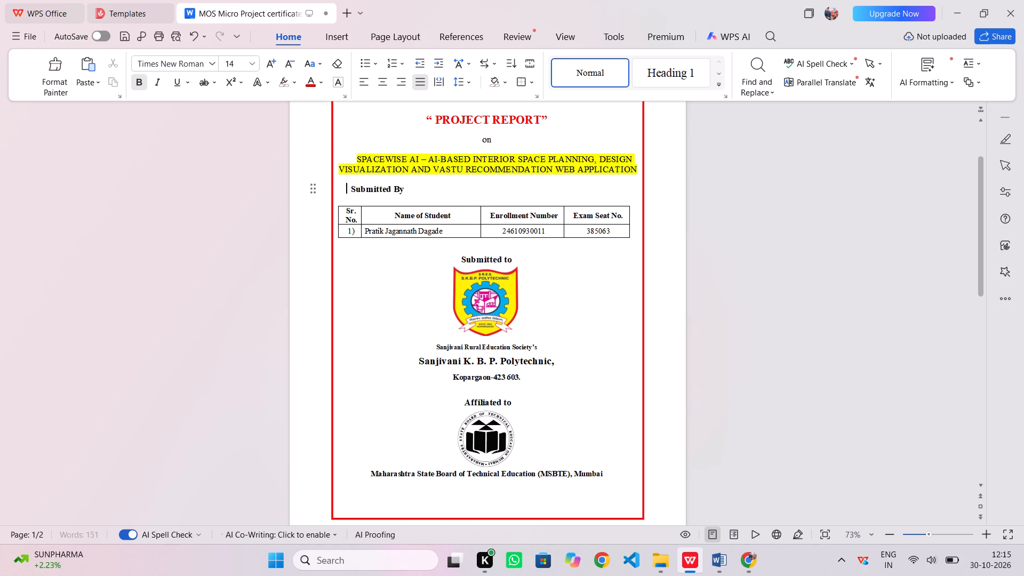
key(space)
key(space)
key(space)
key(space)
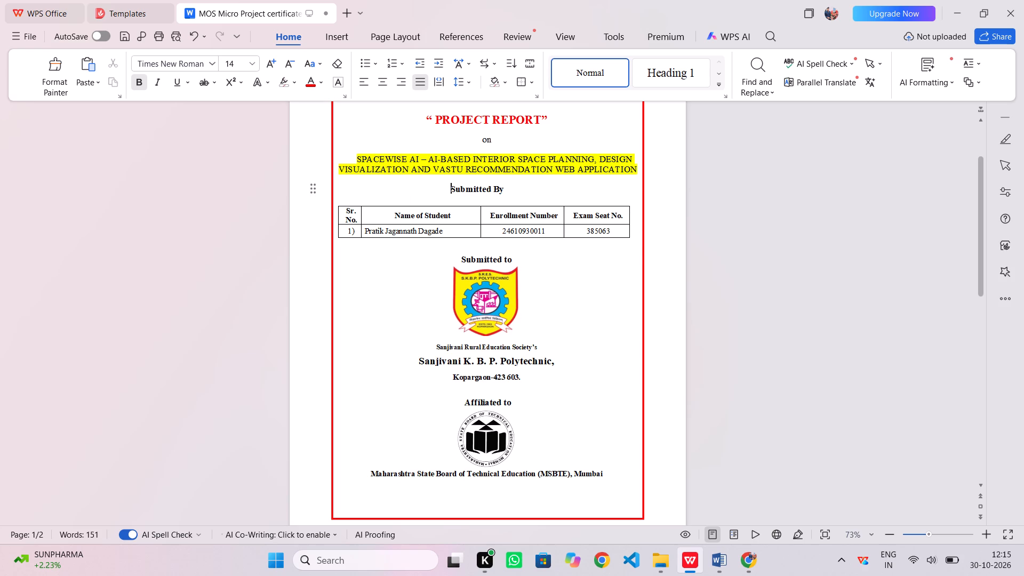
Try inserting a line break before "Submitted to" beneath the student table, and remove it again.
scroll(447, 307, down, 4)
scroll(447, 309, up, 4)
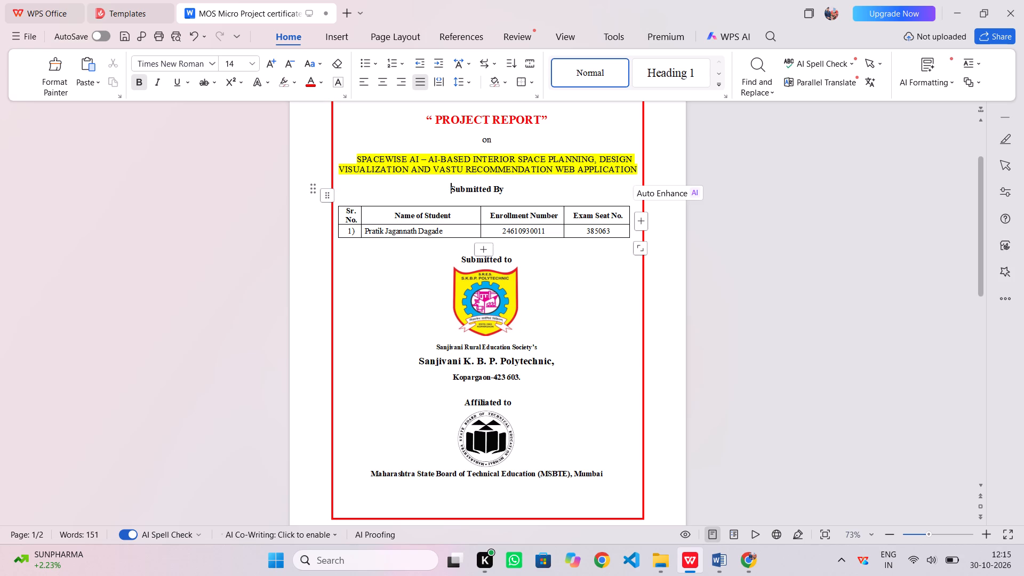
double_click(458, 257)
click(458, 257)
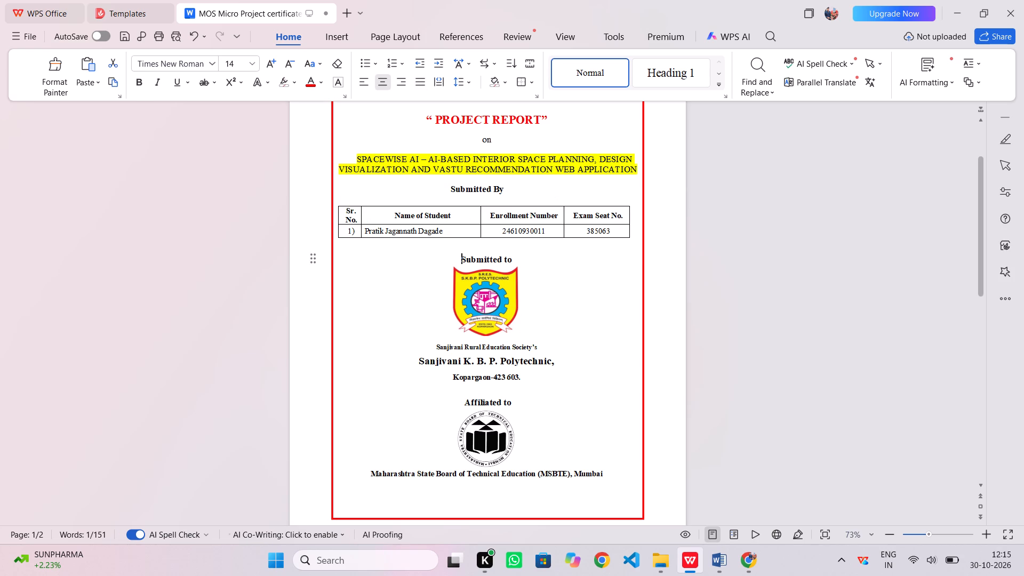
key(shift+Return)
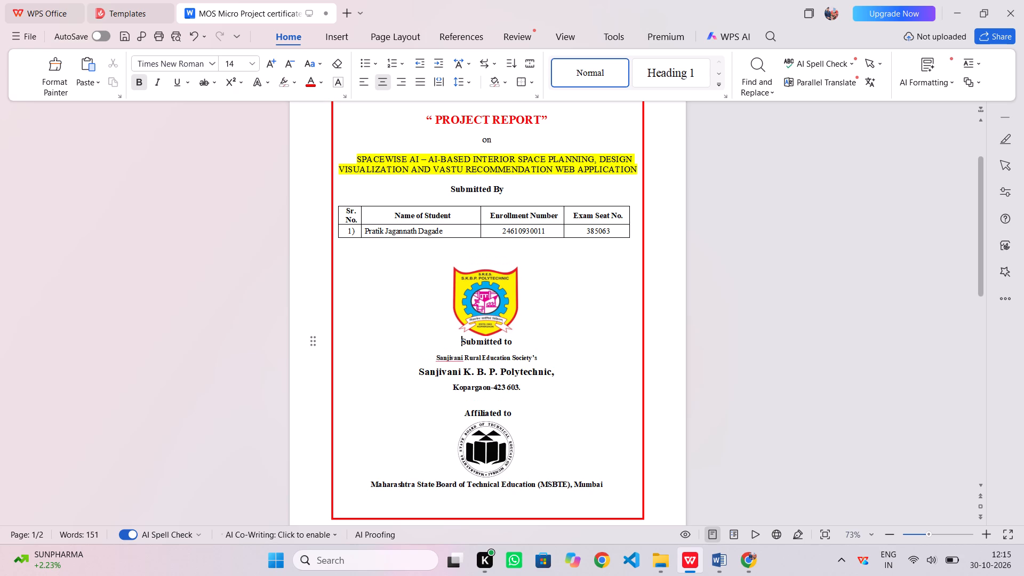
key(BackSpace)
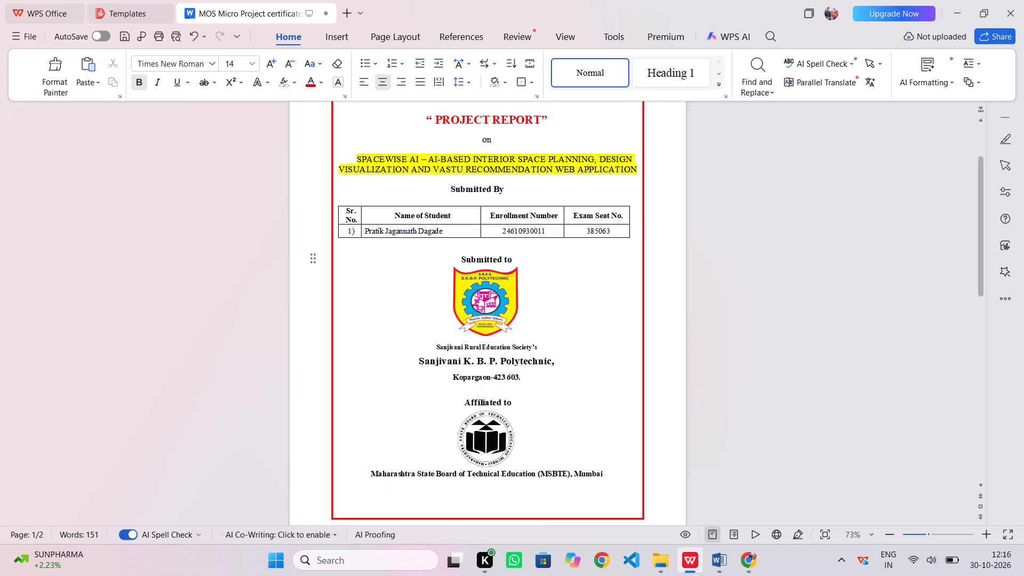
Insert a line break before "Sanjivani Rural Education Society's" beneath the college crest on the cover page.
click(463, 290)
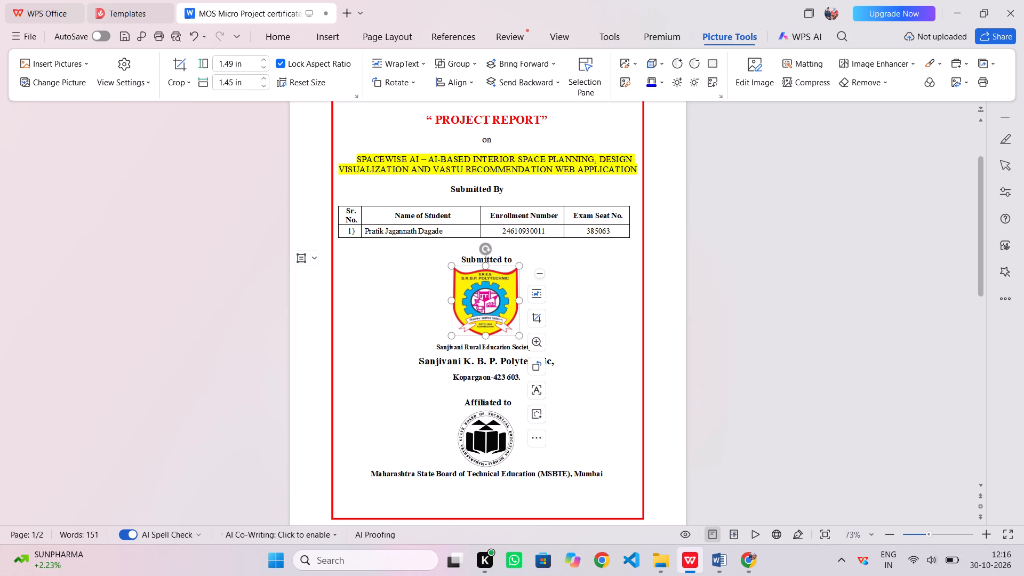
double_click(433, 348)
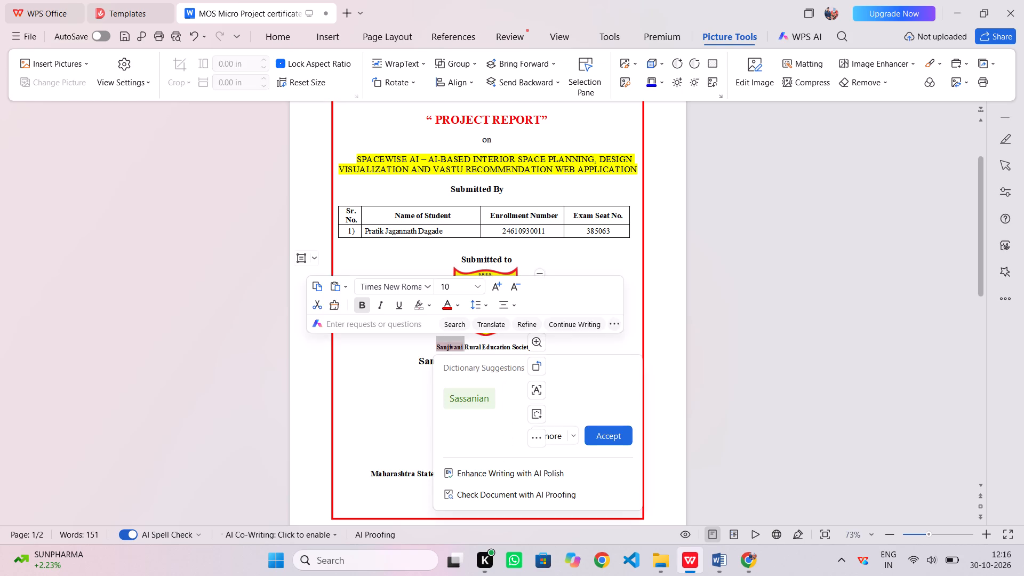
click(433, 348)
double_click(433, 348)
click(433, 348)
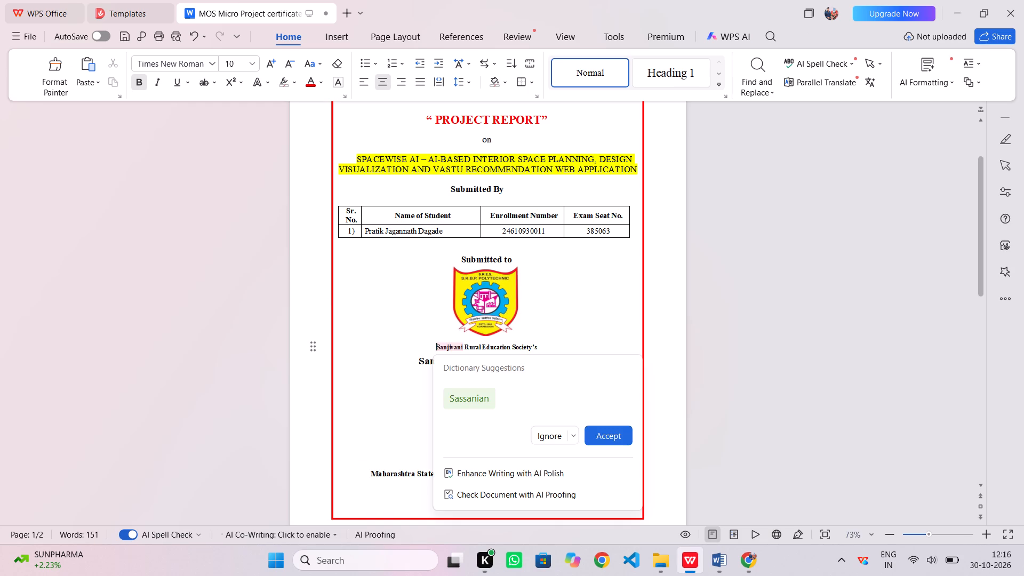
key(shift+Return)
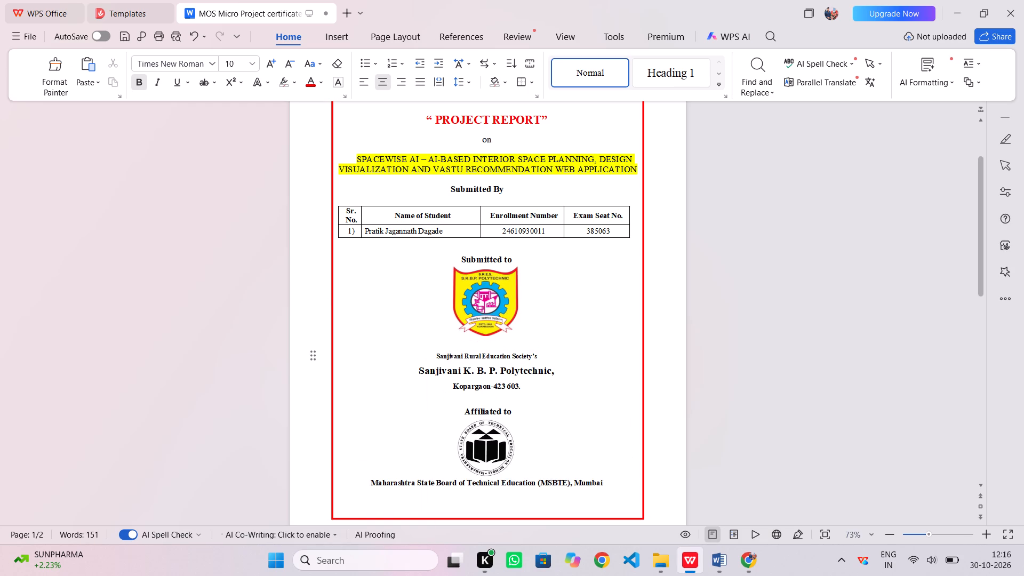
Insert three more line breaks before "Sanjivani Rural Education Society's" on the cover page.
key(shift+Return)
key(shift+Return)
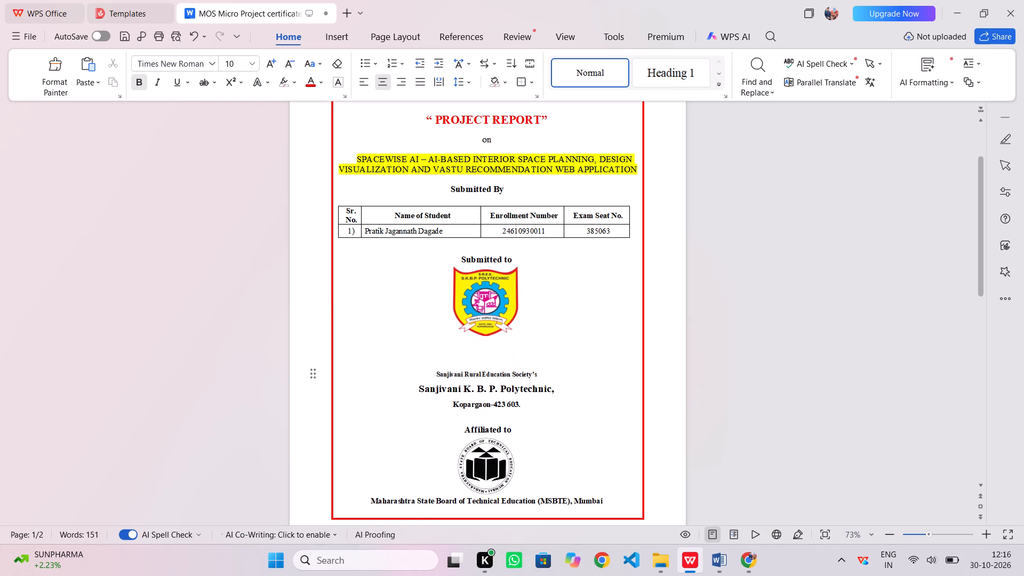
key(shift+Return)
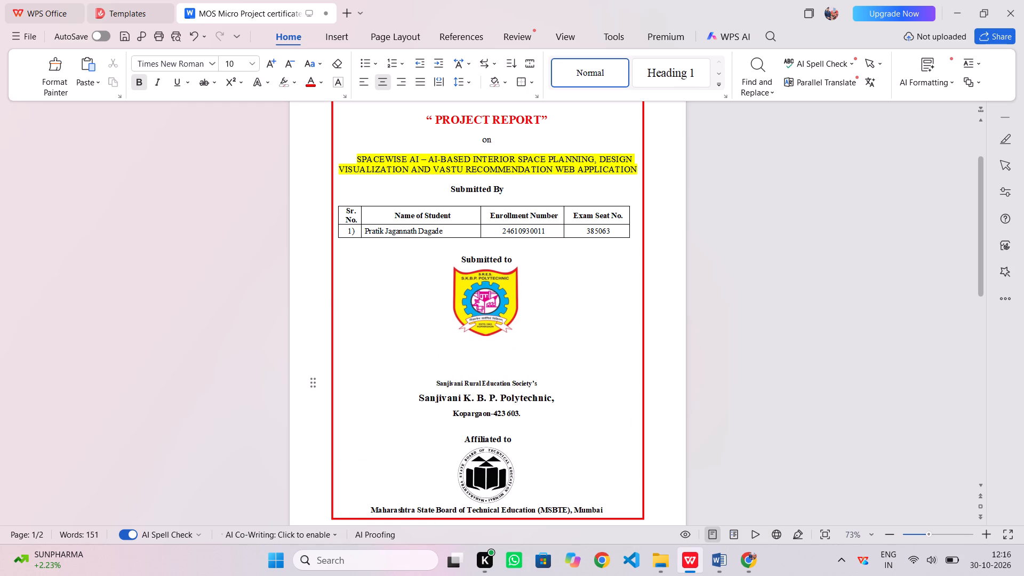
Move the college crest down from beneath "Submitted to" so it sits just above "Sanjivani Rural Education Society's".
click(473, 309)
drag(482, 295, 485, 314)
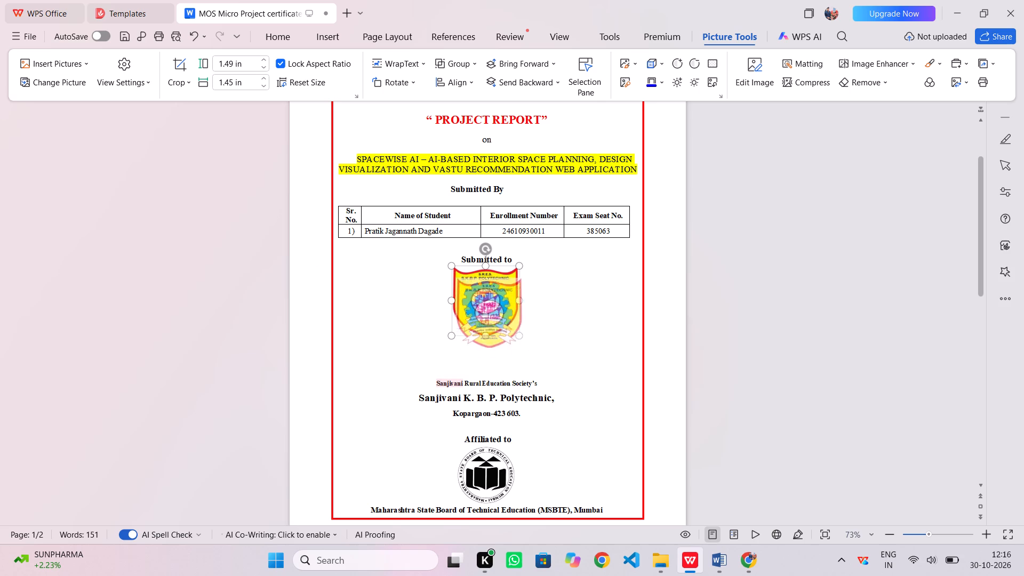
drag(485, 314, 481, 330)
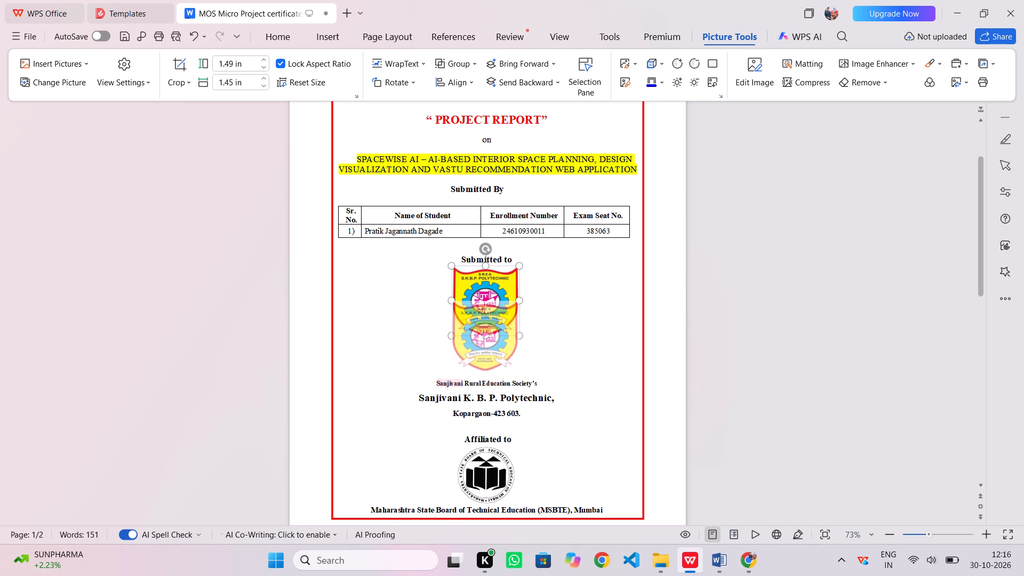
drag(481, 330, 481, 332)
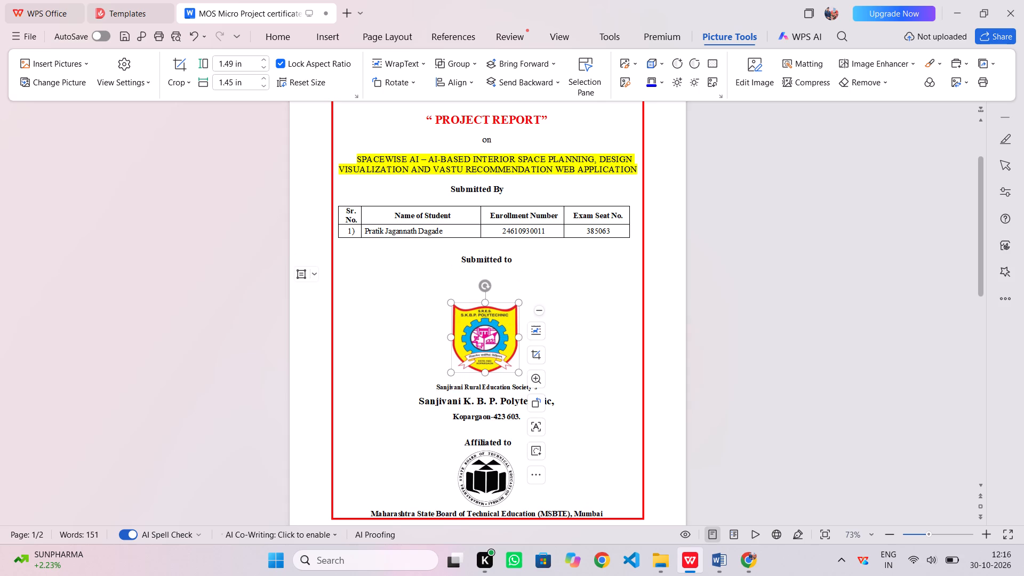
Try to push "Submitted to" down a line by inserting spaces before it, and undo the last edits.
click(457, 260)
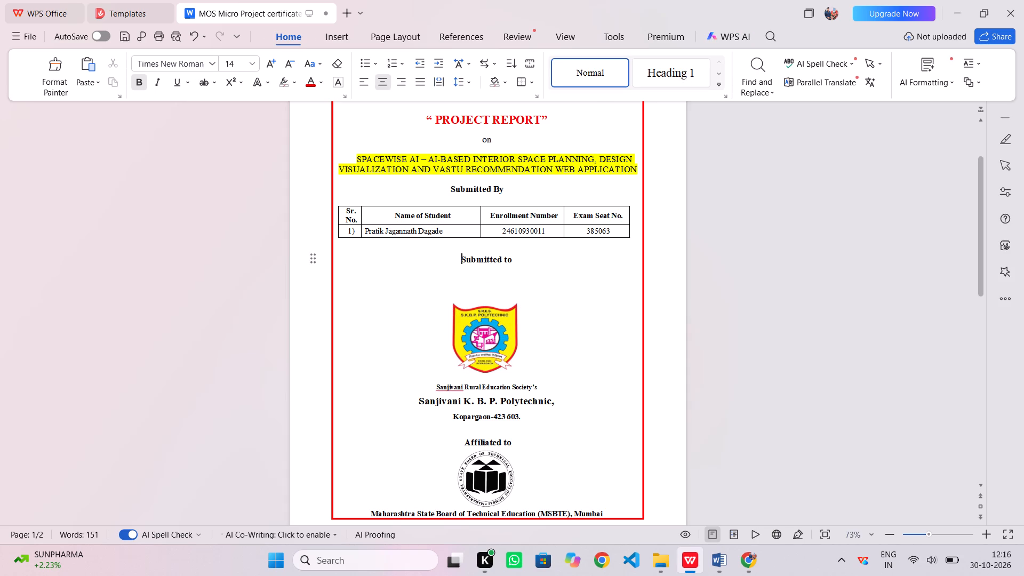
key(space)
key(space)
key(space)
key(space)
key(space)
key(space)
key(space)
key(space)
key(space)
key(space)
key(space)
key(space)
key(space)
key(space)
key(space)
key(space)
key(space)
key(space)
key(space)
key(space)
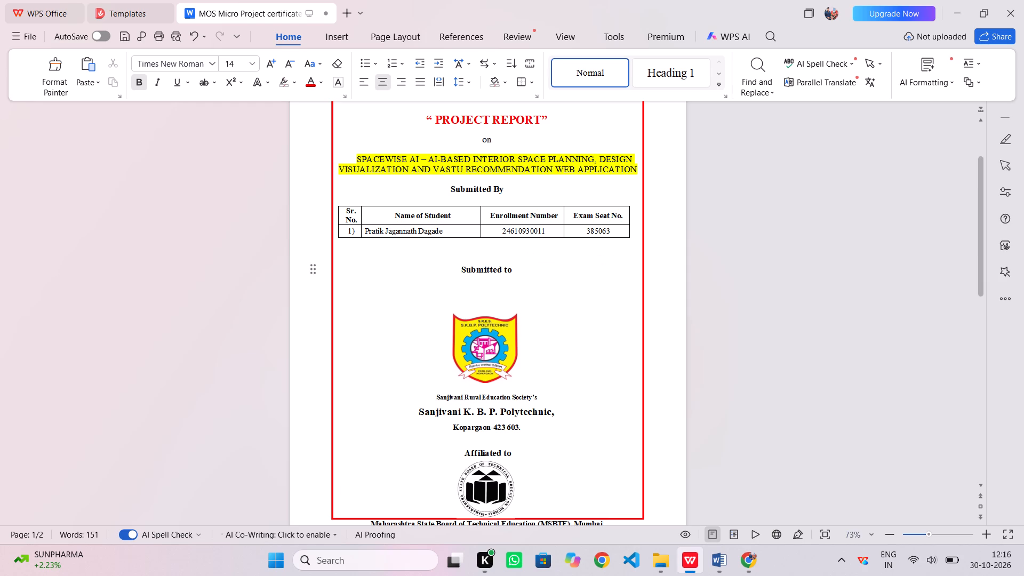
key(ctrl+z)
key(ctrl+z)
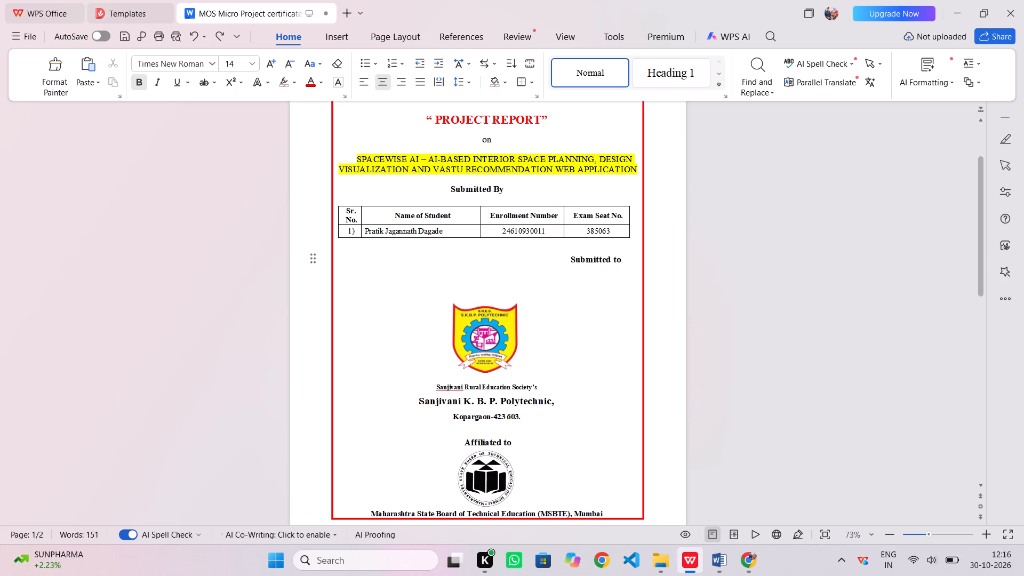
Copy the "Submitted to" line beneath the student table and delete it from there.
click(566, 260)
drag(567, 260, 630, 262)
key(ctrl+c)
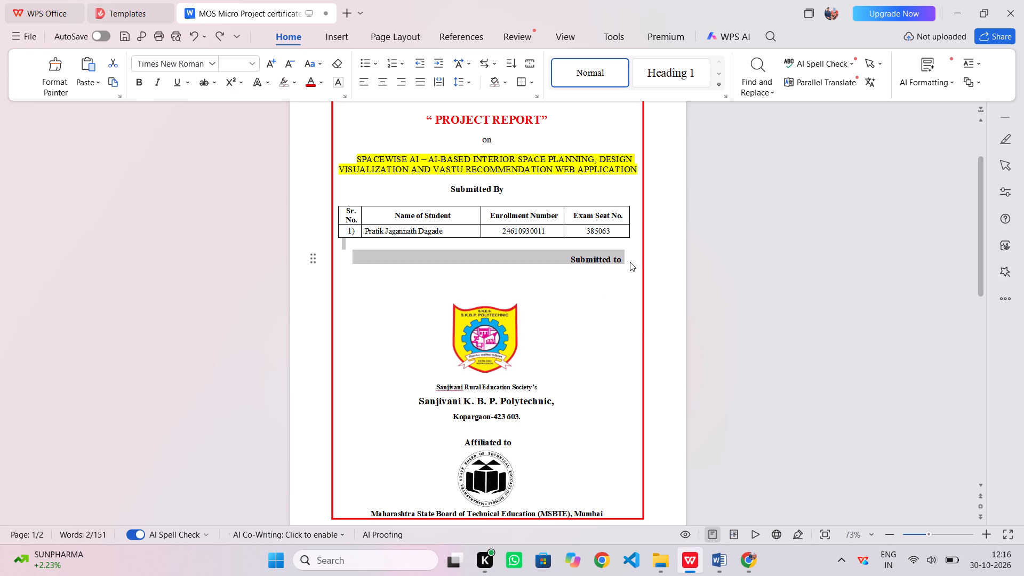
key(Delete)
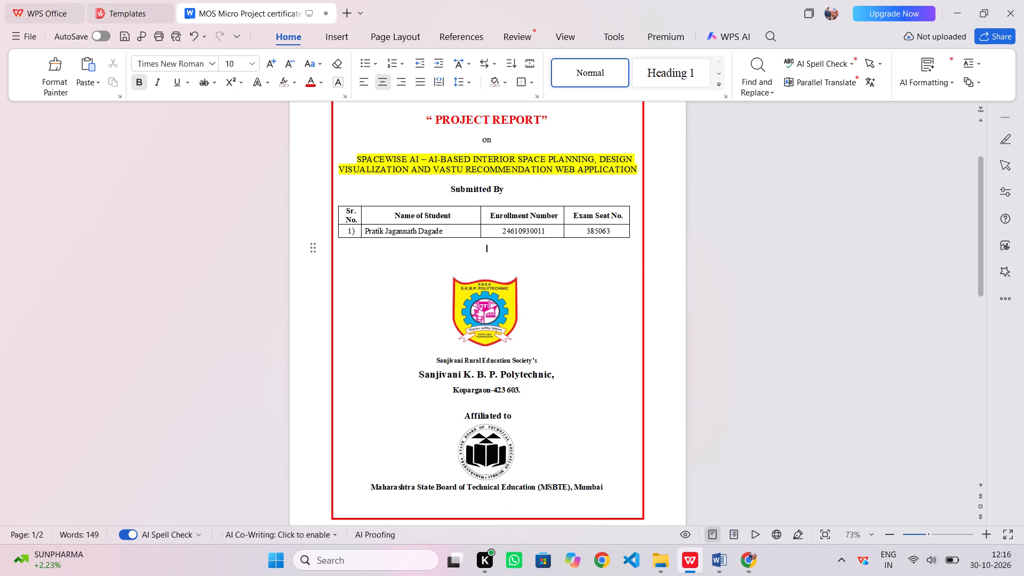
Insert two line breaks before "Sanjivani Rural Education Society's" beneath the college crest.
click(446, 273)
click(446, 273)
click(430, 360)
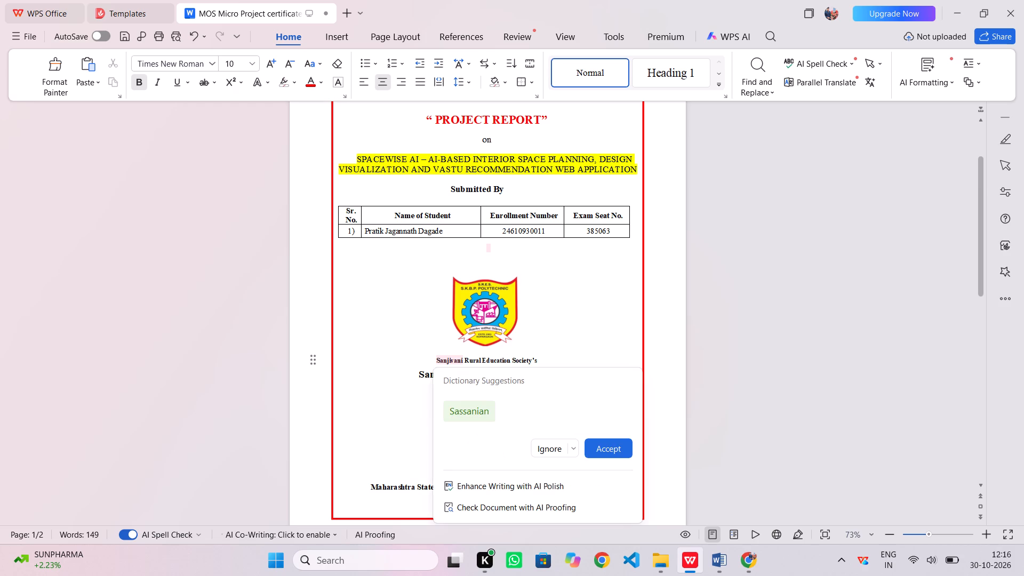
key(shift+Return)
key(shift+Return)
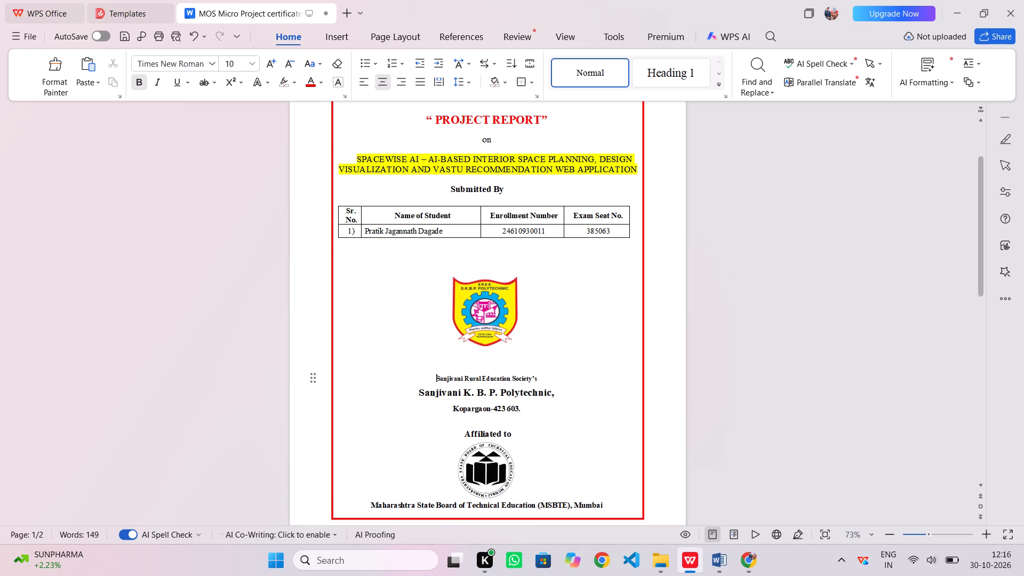
Move the college crest down again so it sits directly above "Sanjivani Rural Education Society's", leaving a gap below the student table.
double_click(451, 279)
double_click(452, 279)
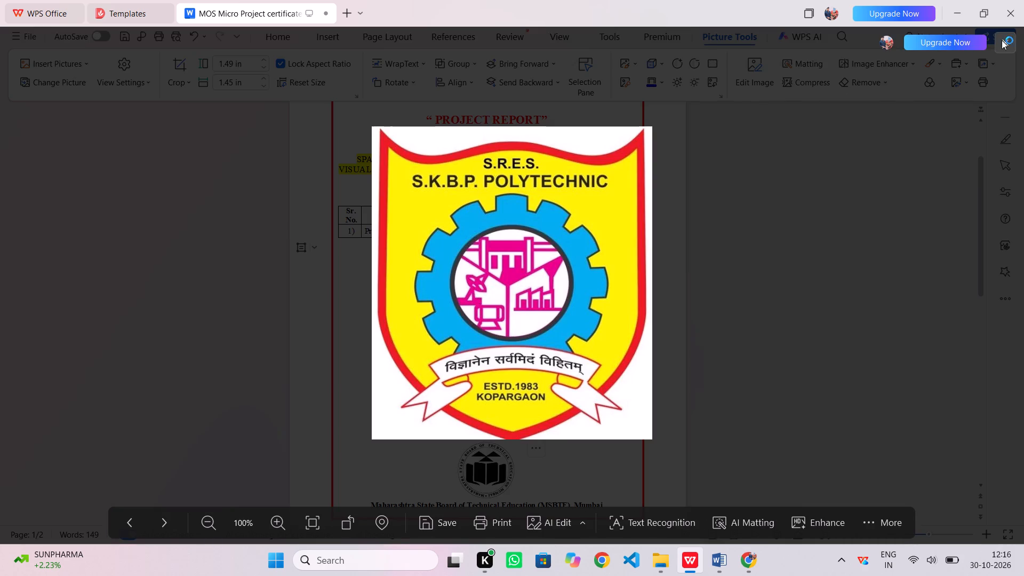
triple_click(1002, 39)
drag(482, 301, 490, 332)
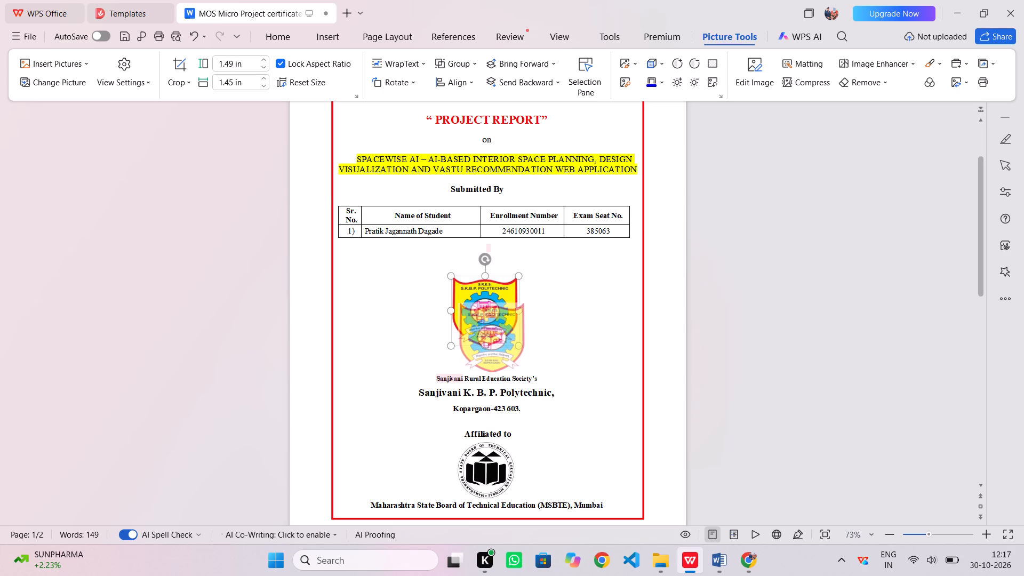
drag(490, 332, 482, 326)
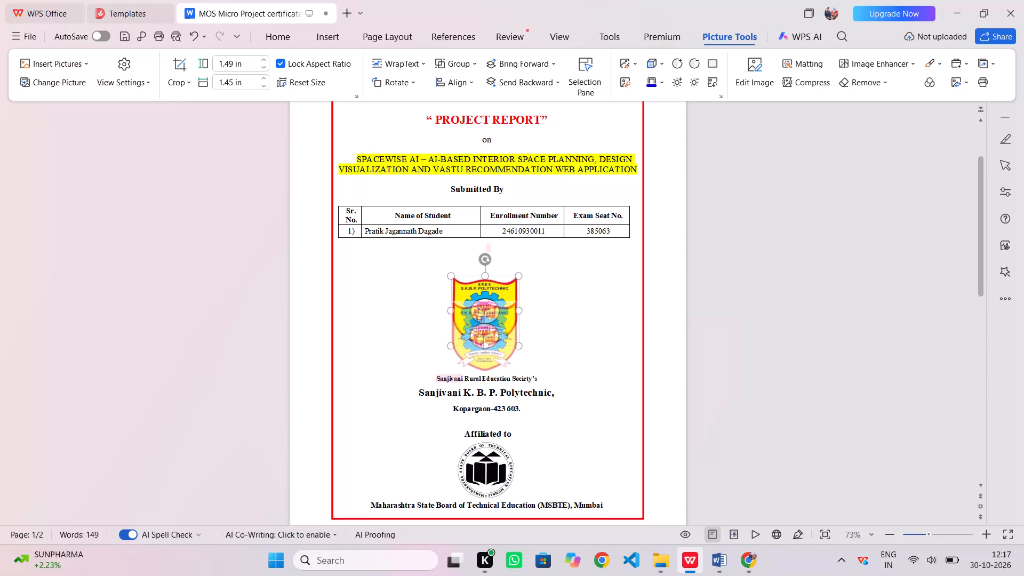
Ignore the spelling suggestion for "Sanjivani" in the society name beneath the crest.
double_click(439, 325)
click(412, 278)
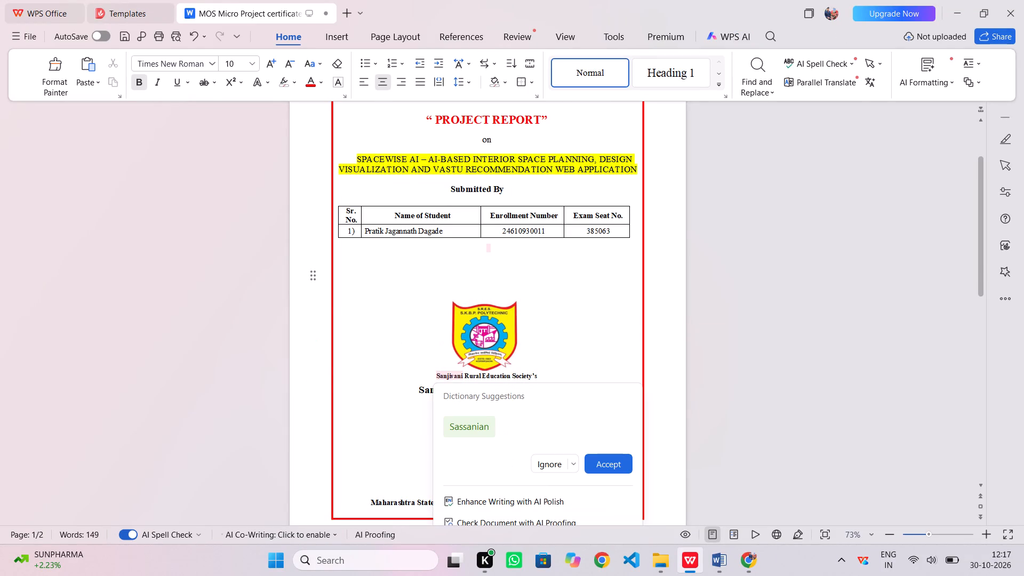
double_click(417, 322)
click(587, 287)
double_click(547, 463)
click(557, 351)
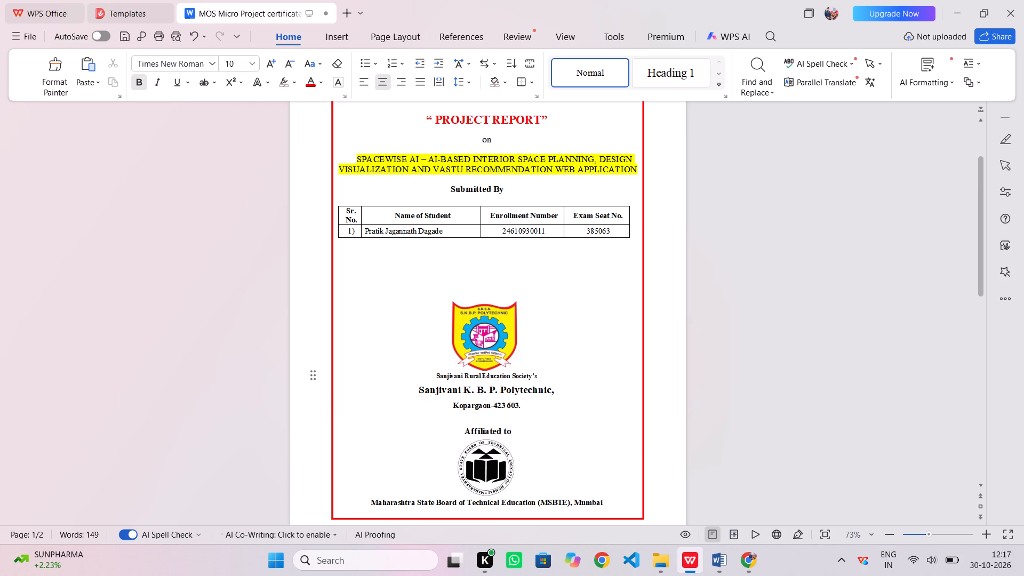
Place the insertion point in the "Kopargaon-423 603." line on the cover page.
click(449, 404)
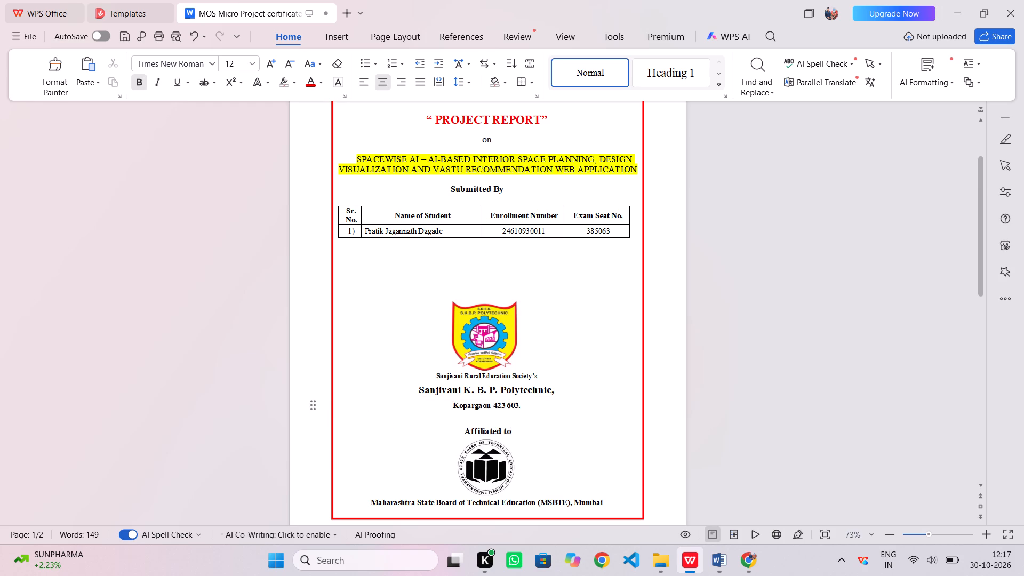
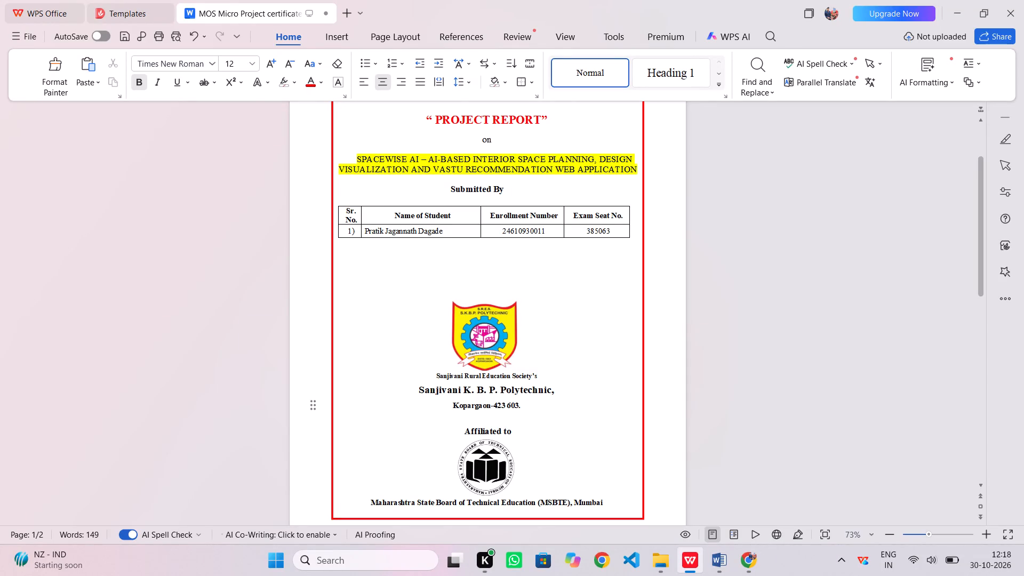
Insert a line break before "Sanjivani Rural Education Society's" beneath the college crest on the cover page.
click(430, 372)
key(shift+Return)
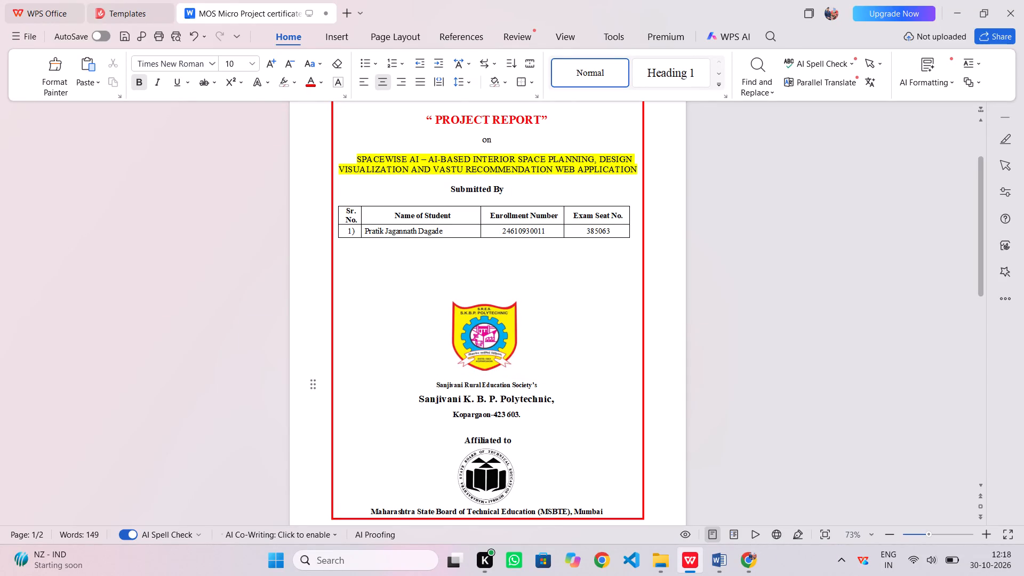
Move the college crest down slightly so it sits directly above "Sanjivani Rural Education Society's", keeping it horizontally centred.
double_click(474, 321)
drag(477, 326, 479, 337)
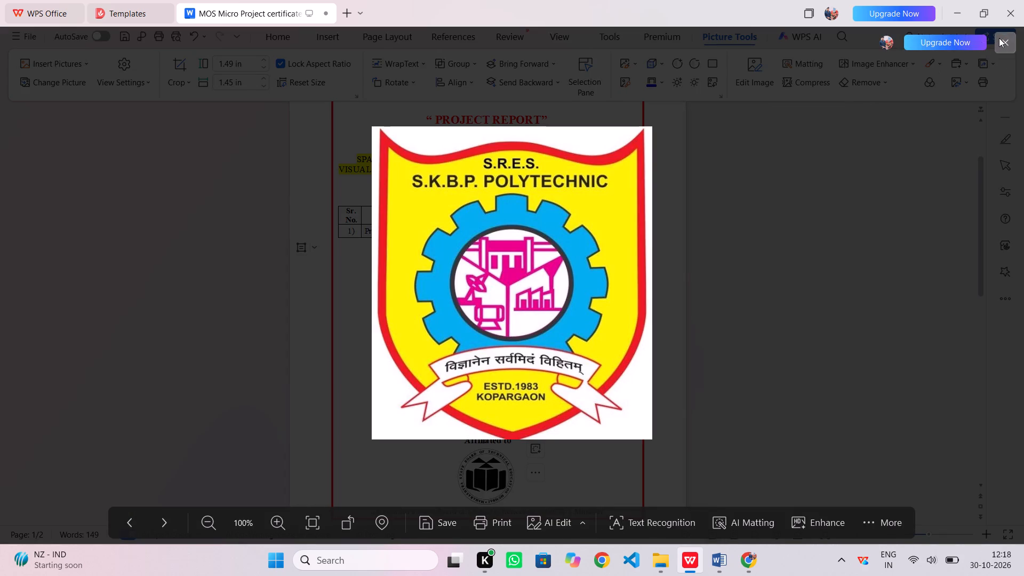
double_click(999, 38)
drag(483, 333, 490, 346)
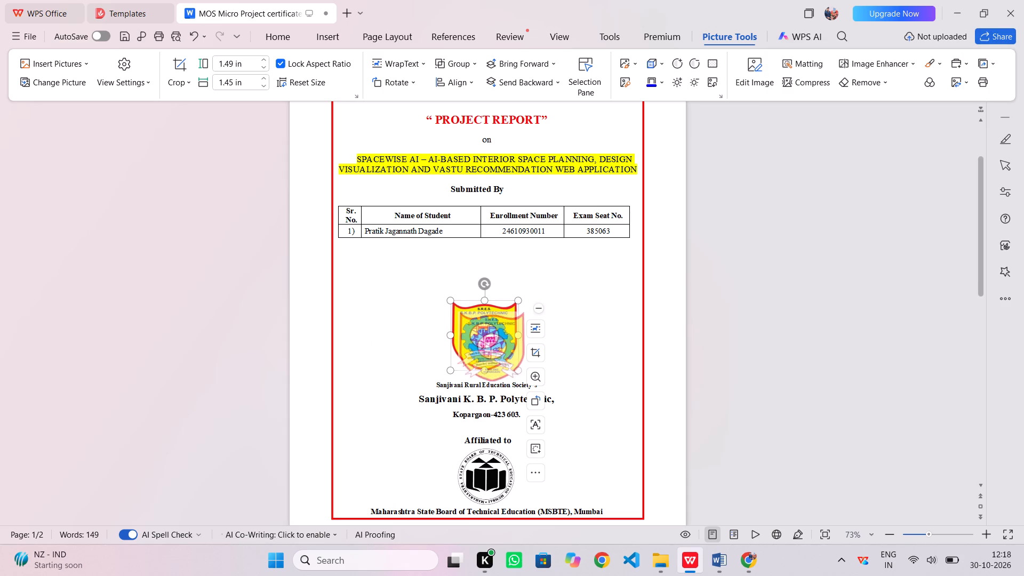
drag(490, 346, 483, 340)
click(427, 332)
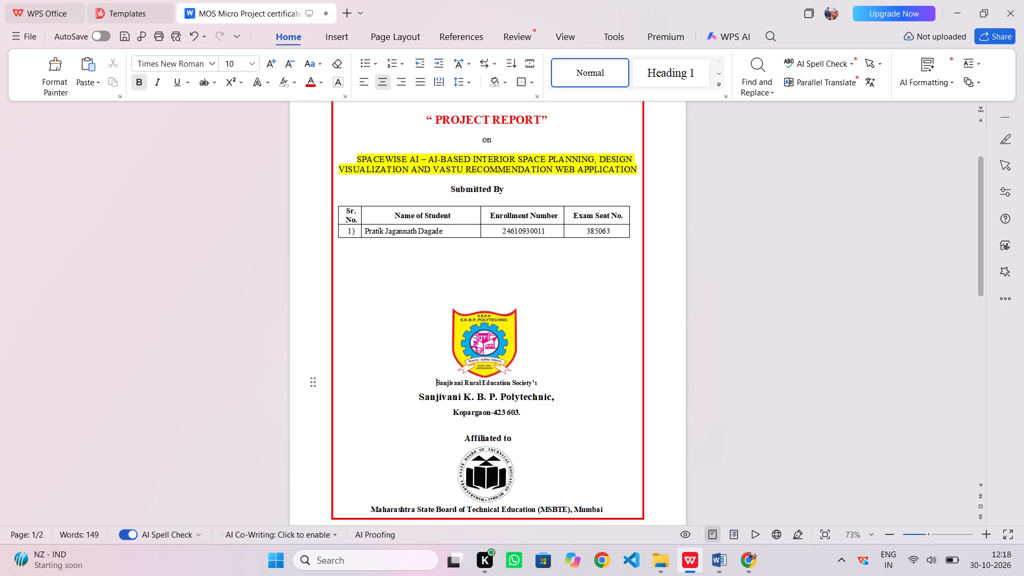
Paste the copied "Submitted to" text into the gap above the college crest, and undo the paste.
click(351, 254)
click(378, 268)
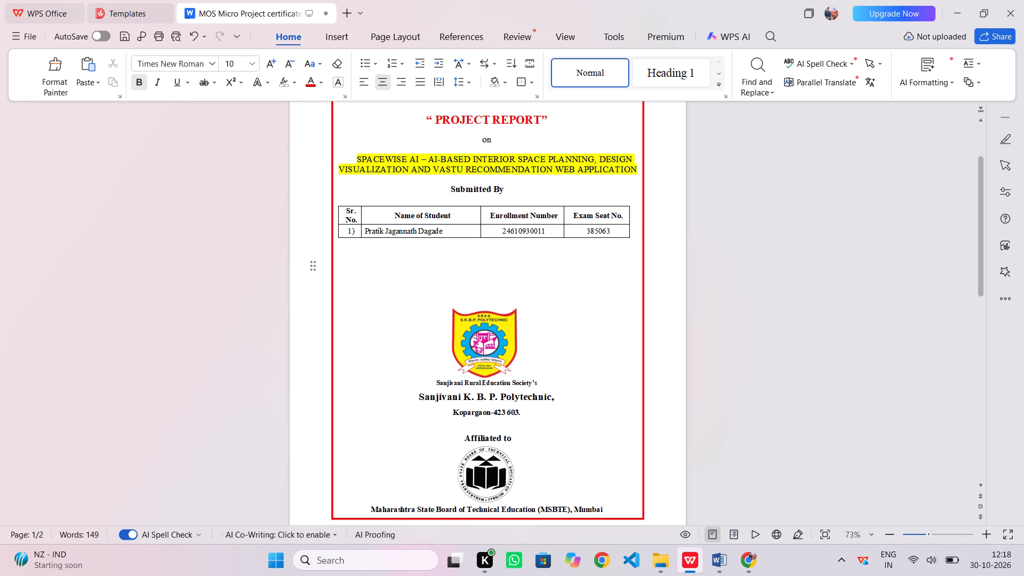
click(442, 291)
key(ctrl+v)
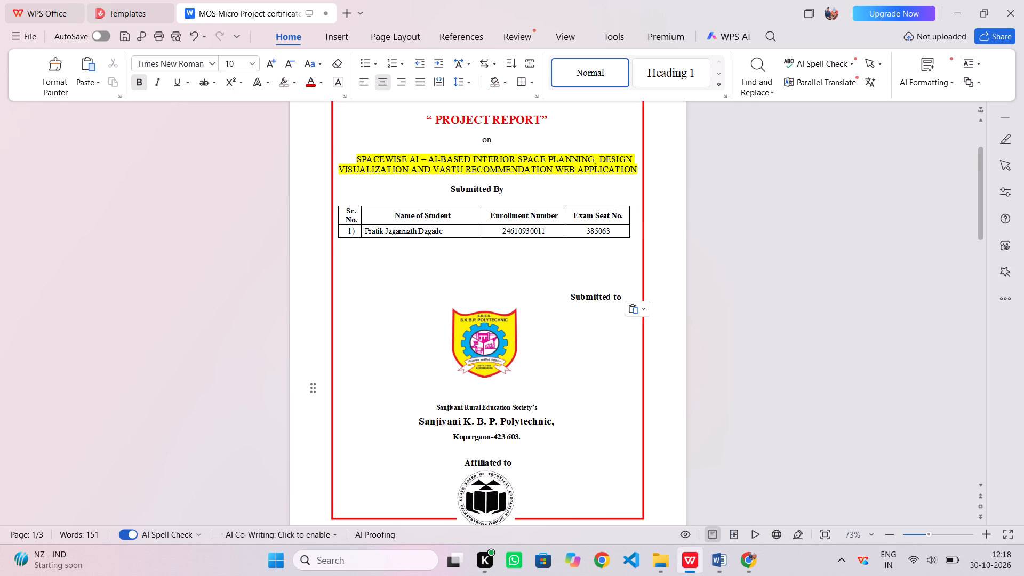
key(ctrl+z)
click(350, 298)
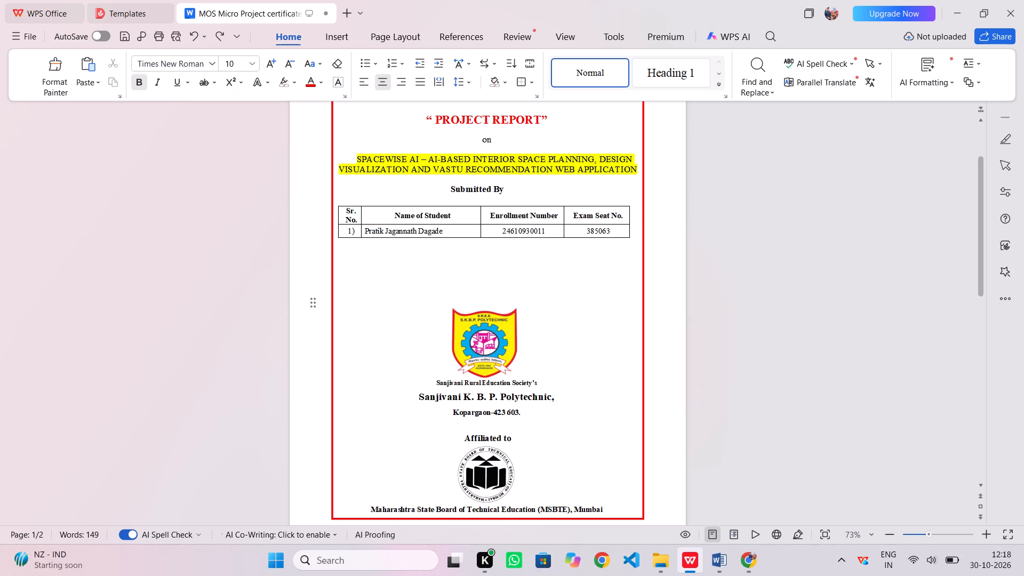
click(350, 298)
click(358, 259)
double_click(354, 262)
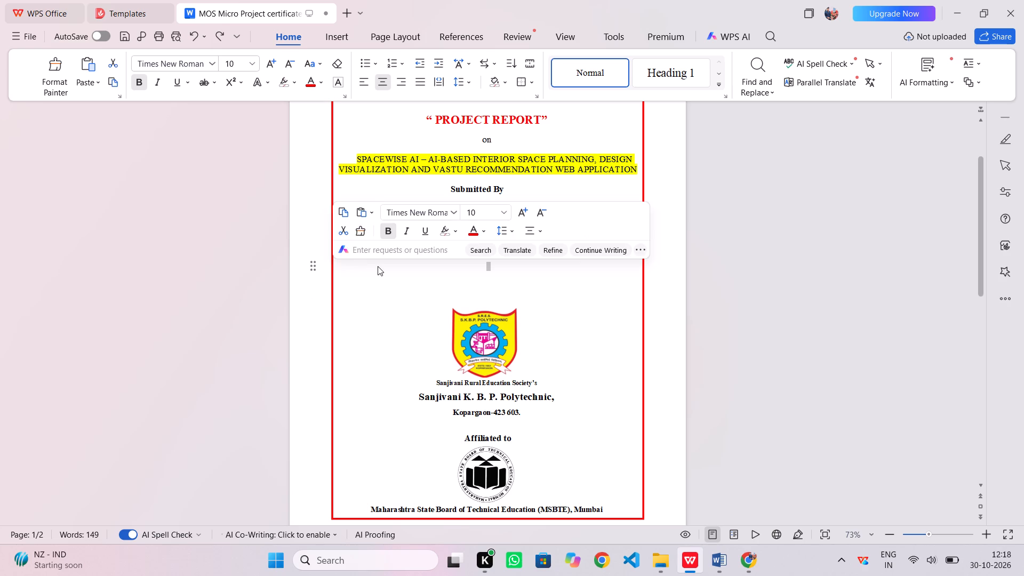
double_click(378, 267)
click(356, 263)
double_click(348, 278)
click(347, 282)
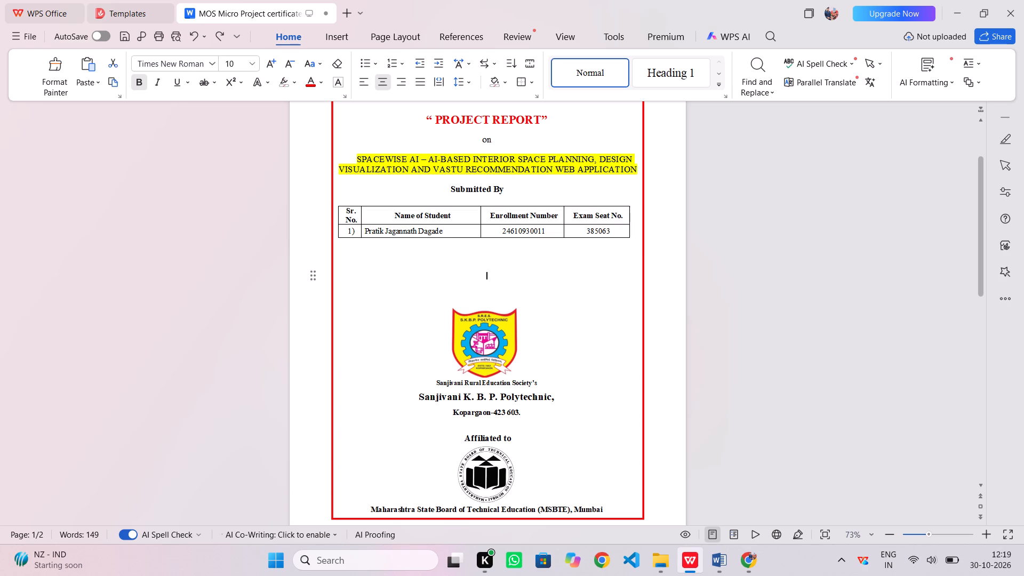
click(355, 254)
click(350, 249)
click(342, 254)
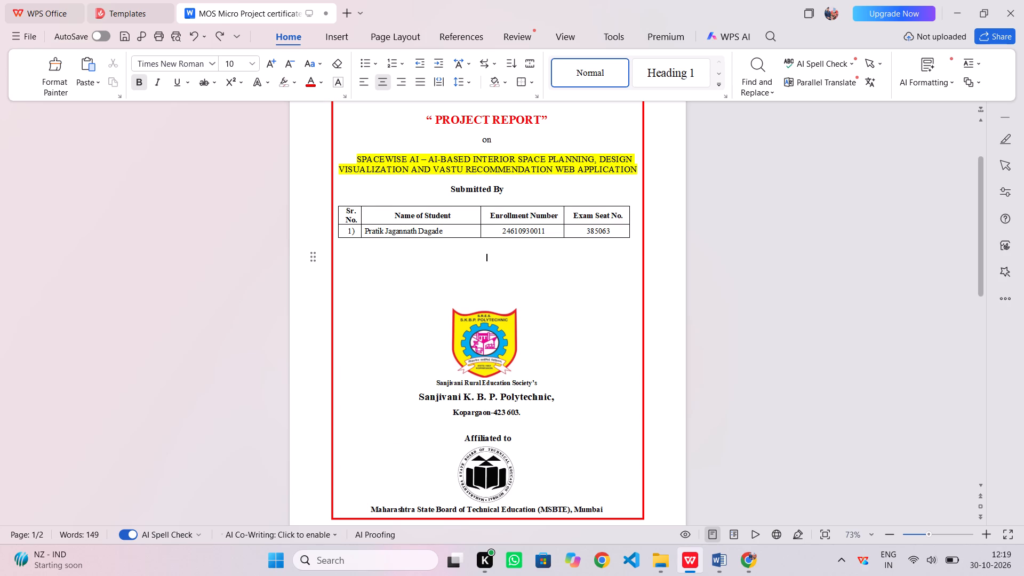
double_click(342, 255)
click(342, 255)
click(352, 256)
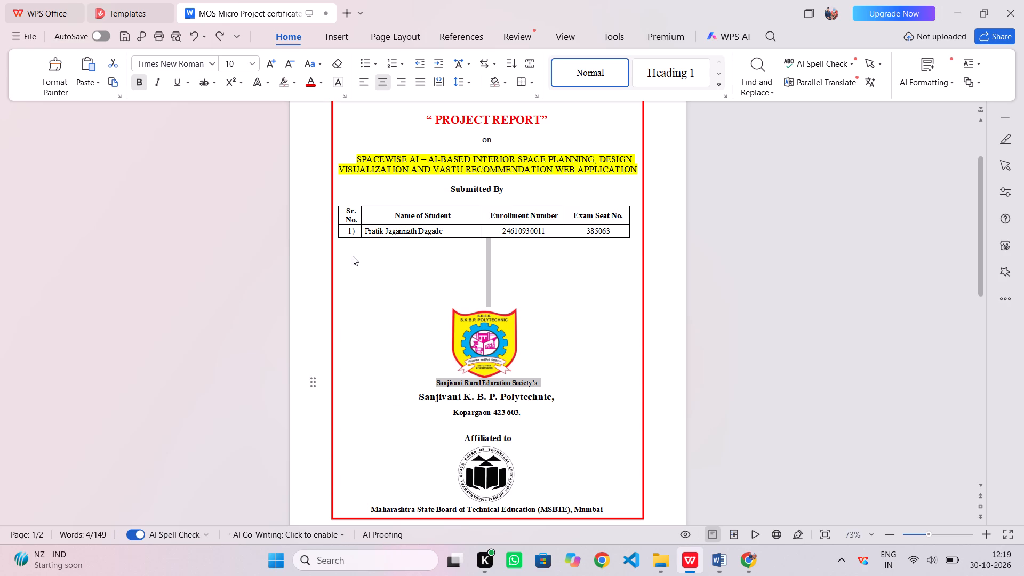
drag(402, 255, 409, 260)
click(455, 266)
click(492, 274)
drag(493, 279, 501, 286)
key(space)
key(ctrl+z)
Enter "Submitted" on a blank centred line between the student table and the college crest.
click(446, 285)
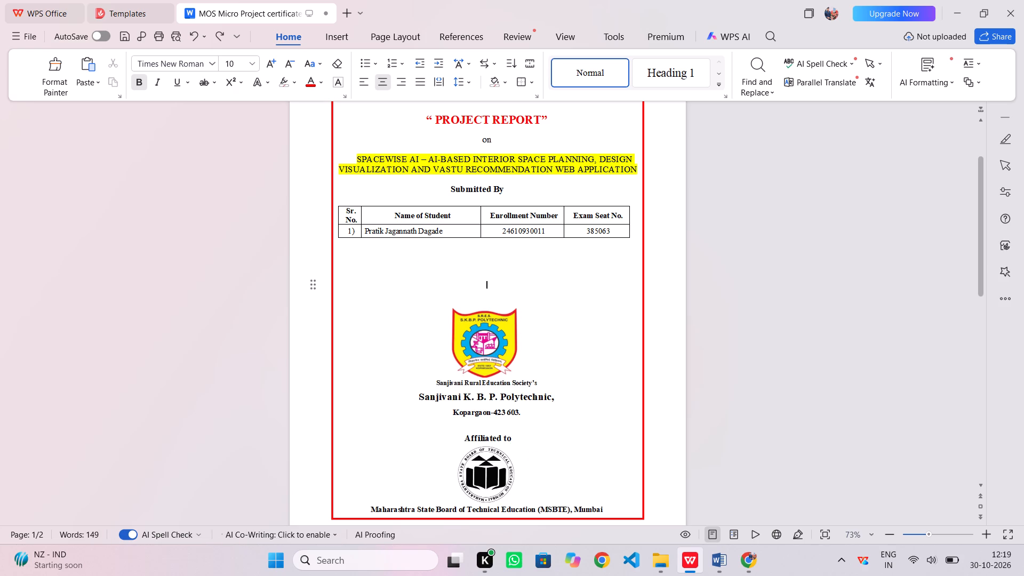
text(su)
key(BackSpace)
key(BackSpace)
text(SU)
key(BackSpace)
key(u)
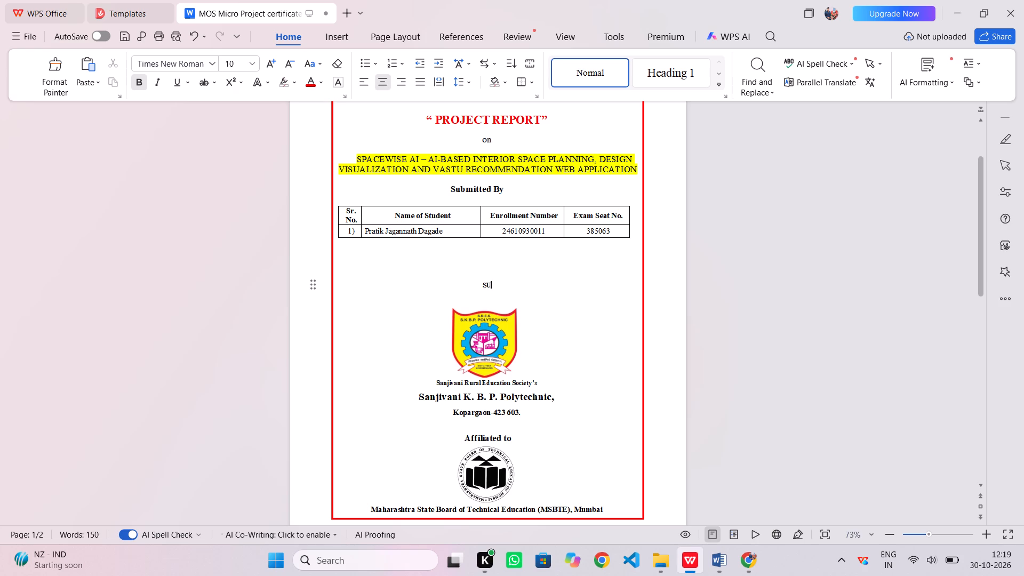
key(BackSpace)
key(u)
key(b)
text(mi)
text(tt)
text(ed)
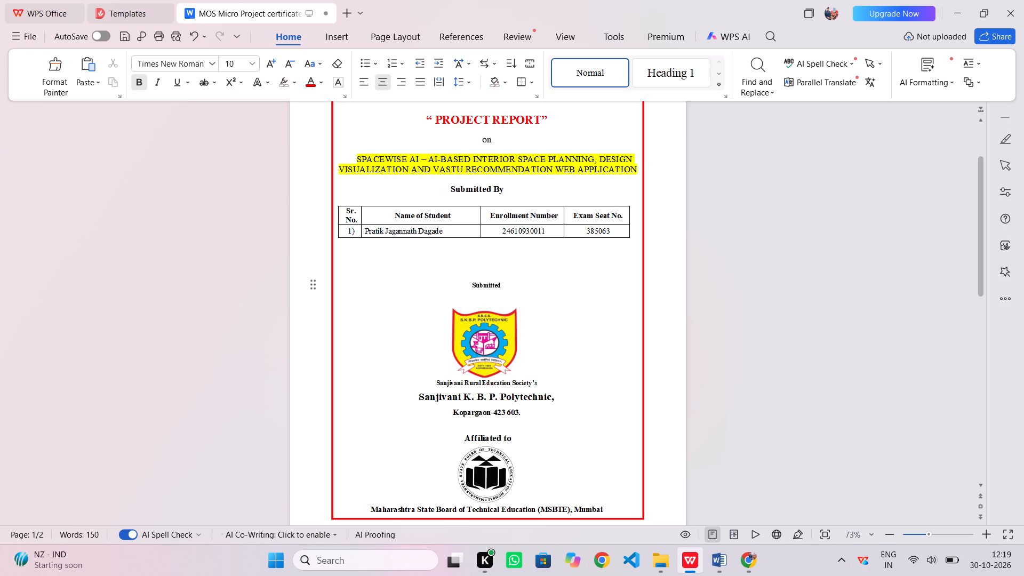
scroll(597, 301, up, 1)
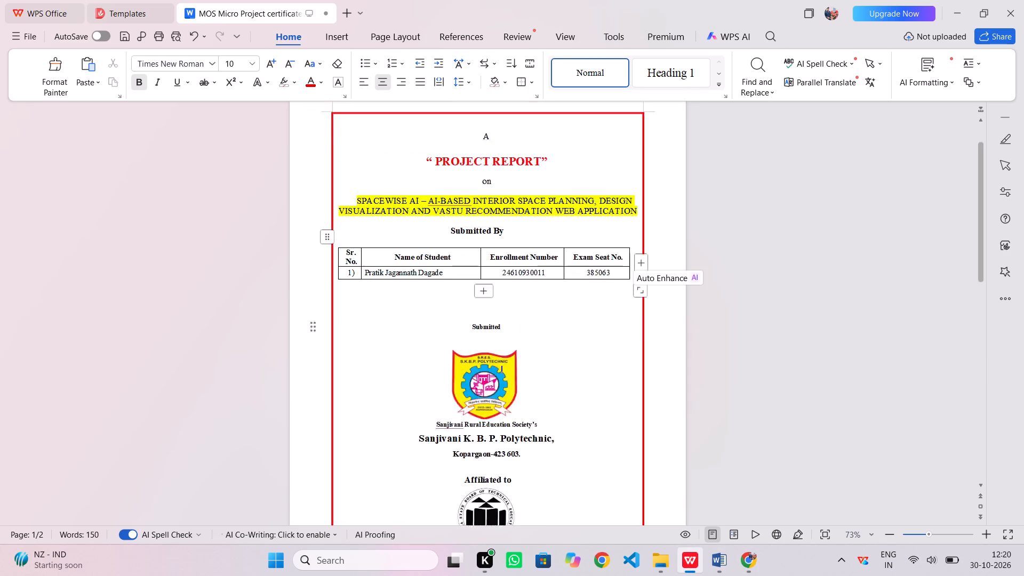
scroll(469, 321, down, 13)
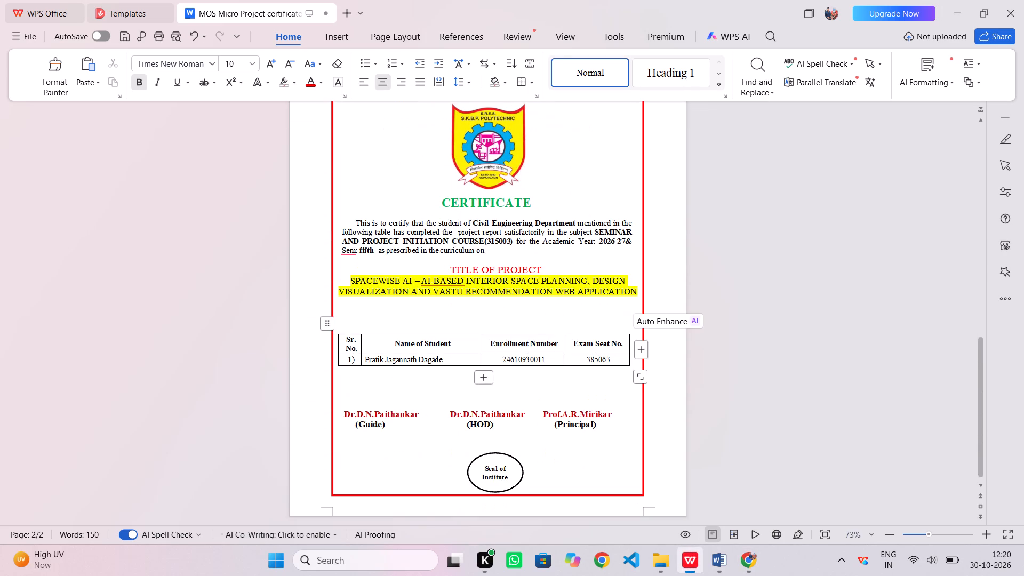
scroll(524, 399, up, 8)
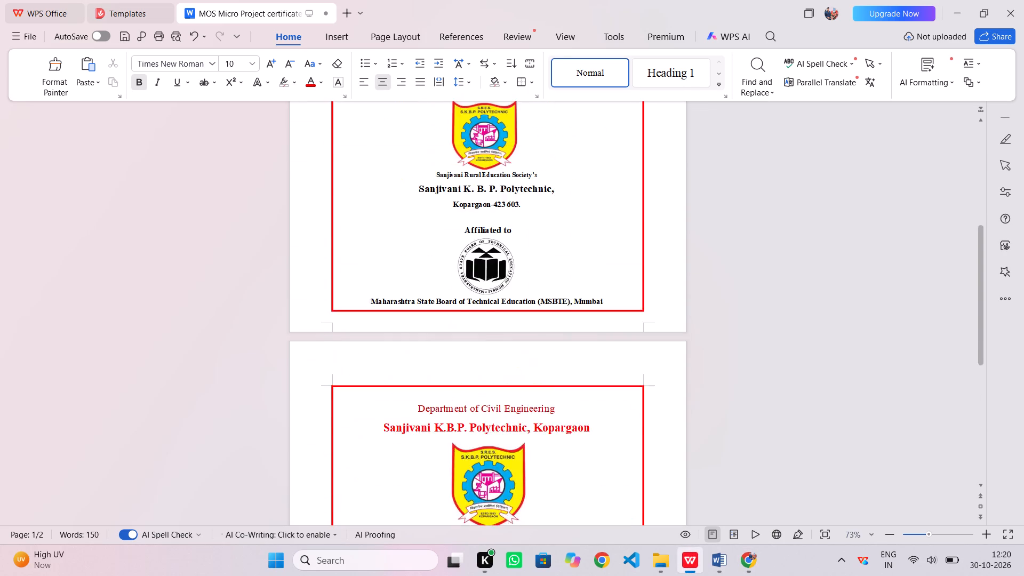
scroll(524, 399, up, 3)
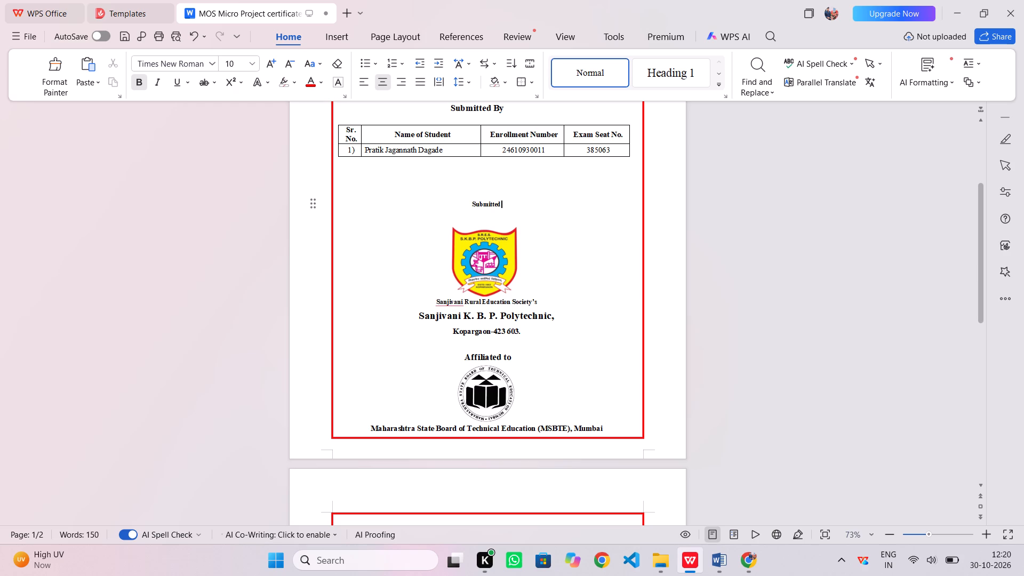
Extend the "Submitted" line above the college crest to read "Submitted to :".
key(space)
text(to)
key(space)
key(shift+colon)
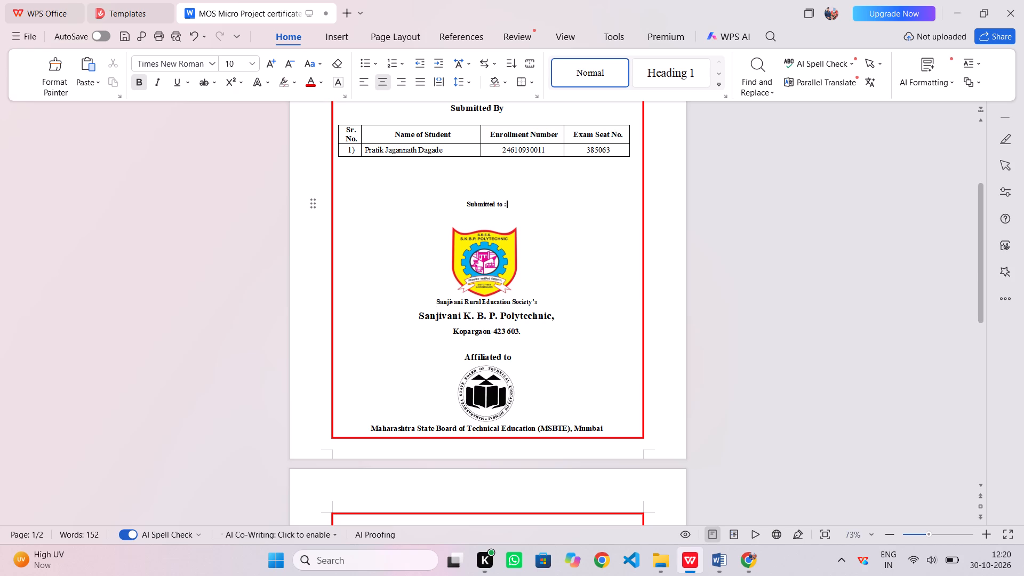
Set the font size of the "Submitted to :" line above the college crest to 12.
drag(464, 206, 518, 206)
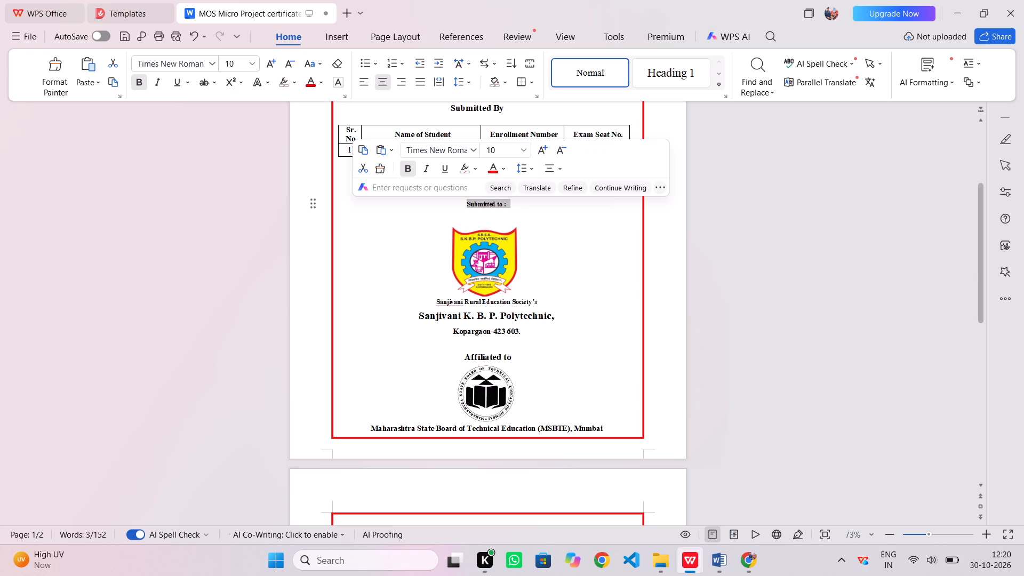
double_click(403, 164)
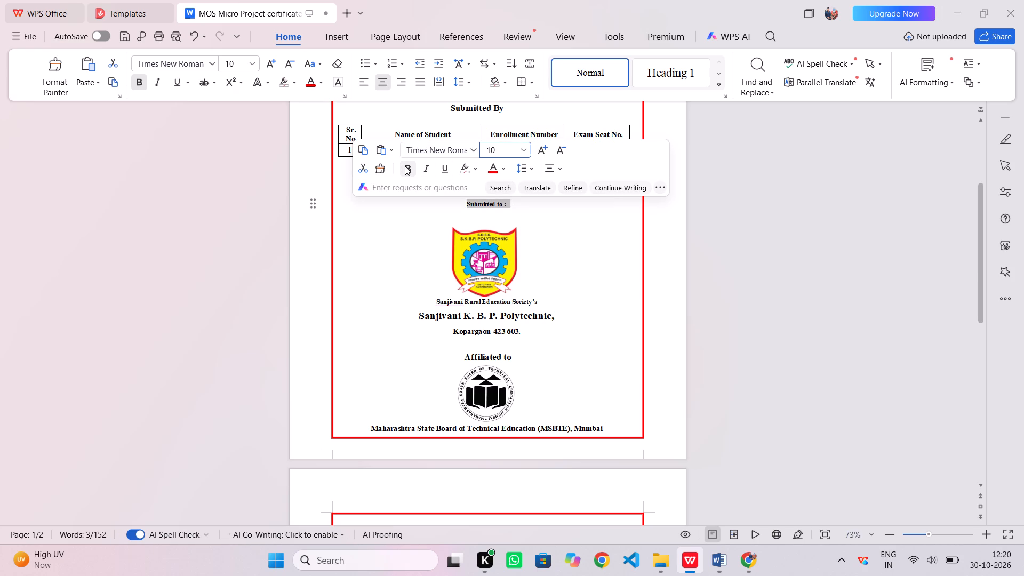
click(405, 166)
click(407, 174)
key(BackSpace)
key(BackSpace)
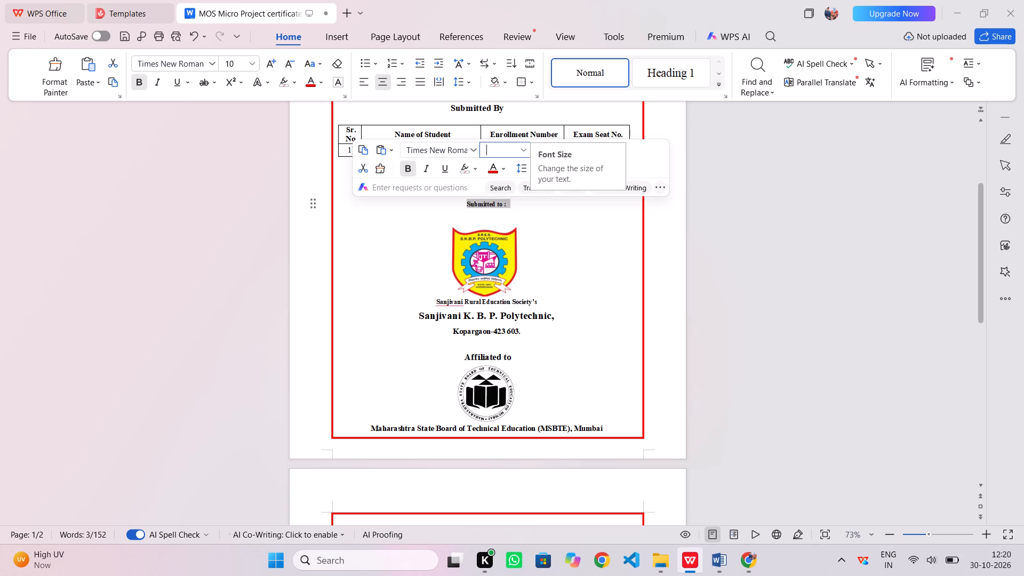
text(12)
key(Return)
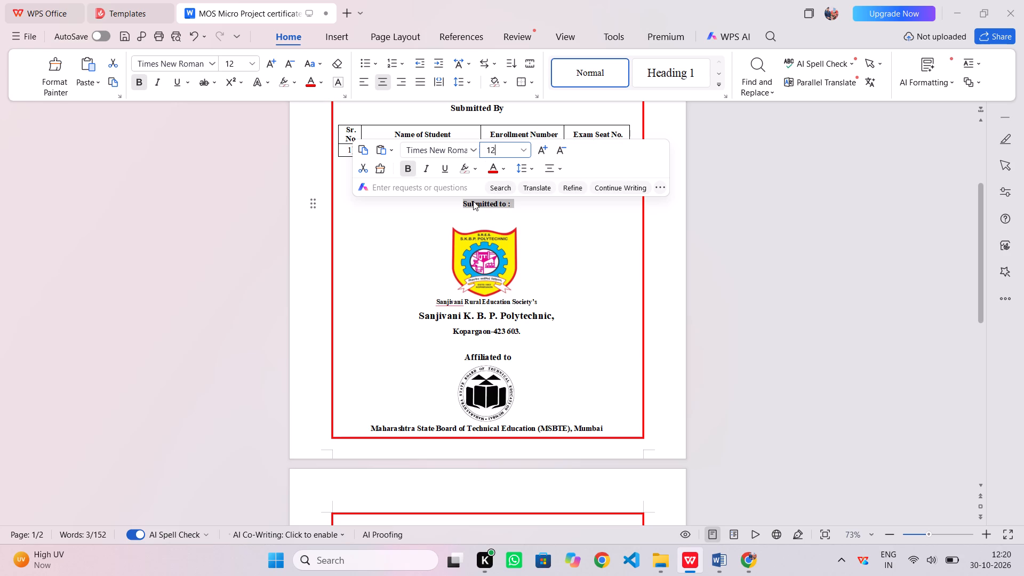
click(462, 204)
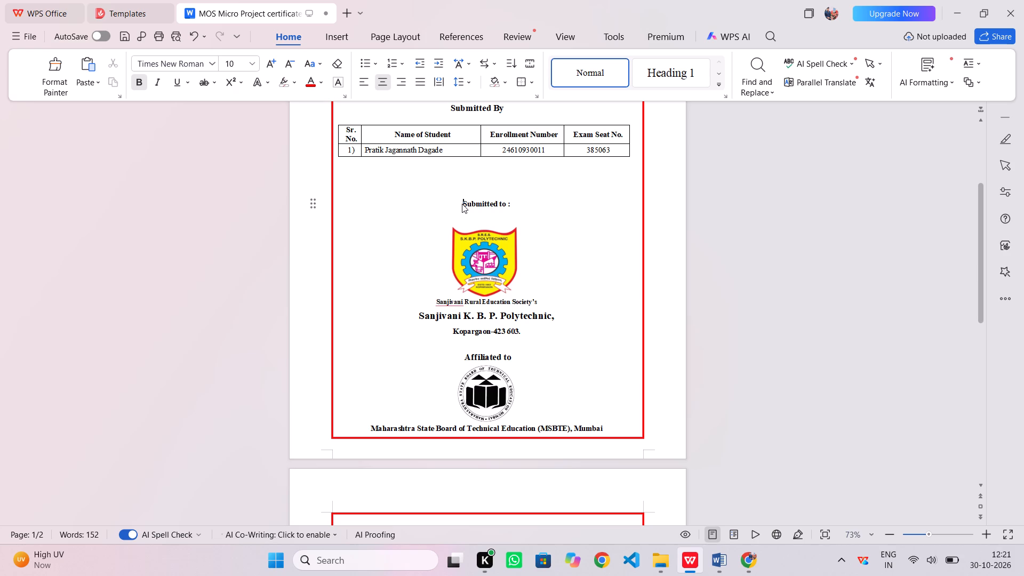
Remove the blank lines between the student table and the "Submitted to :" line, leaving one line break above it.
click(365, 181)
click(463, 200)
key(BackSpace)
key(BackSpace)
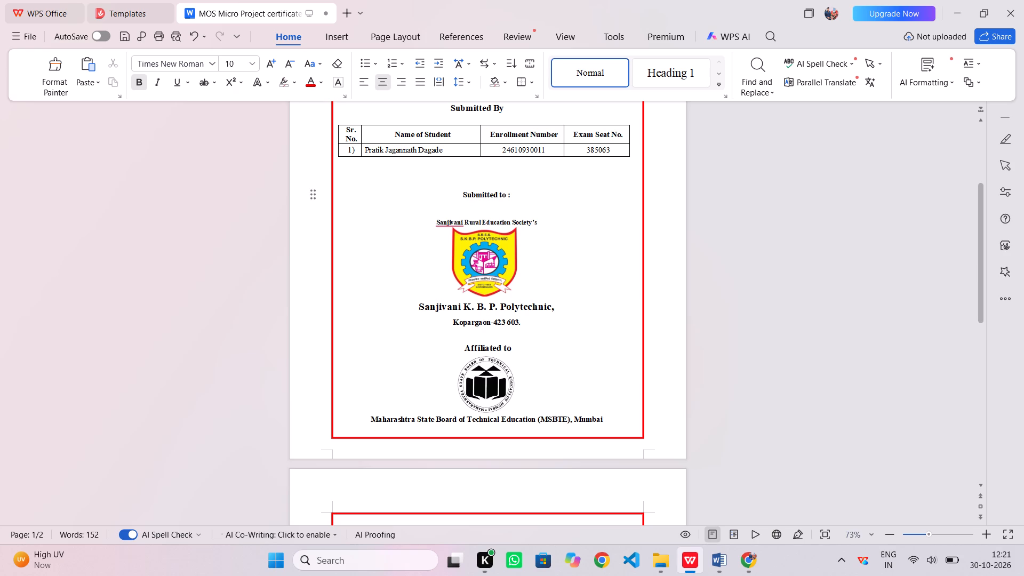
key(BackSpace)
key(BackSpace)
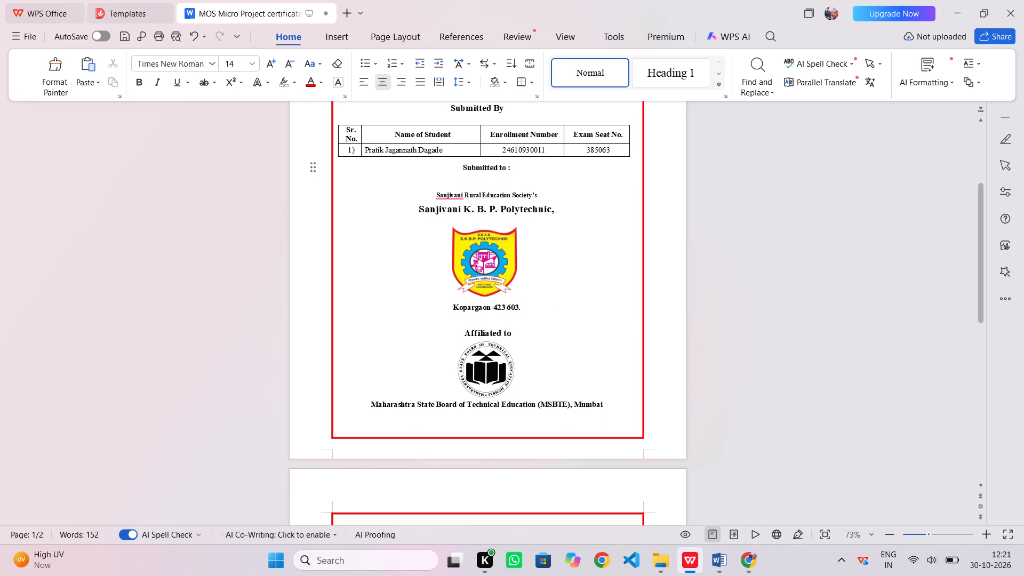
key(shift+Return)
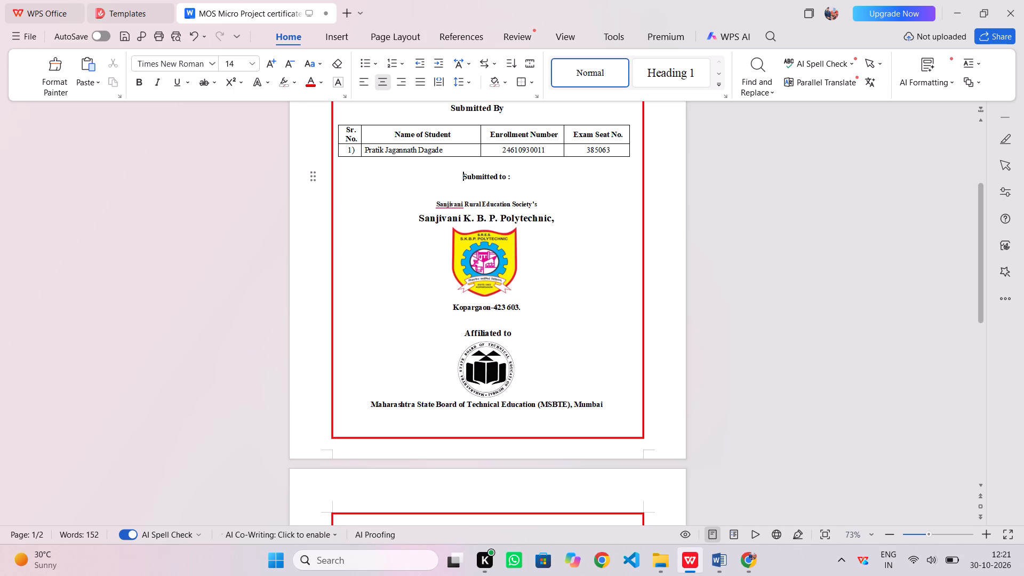
Undo the cover page edits back to the version with the larger centred "Submitted to" directly above the college crest.
scroll(452, 269, up, 3)
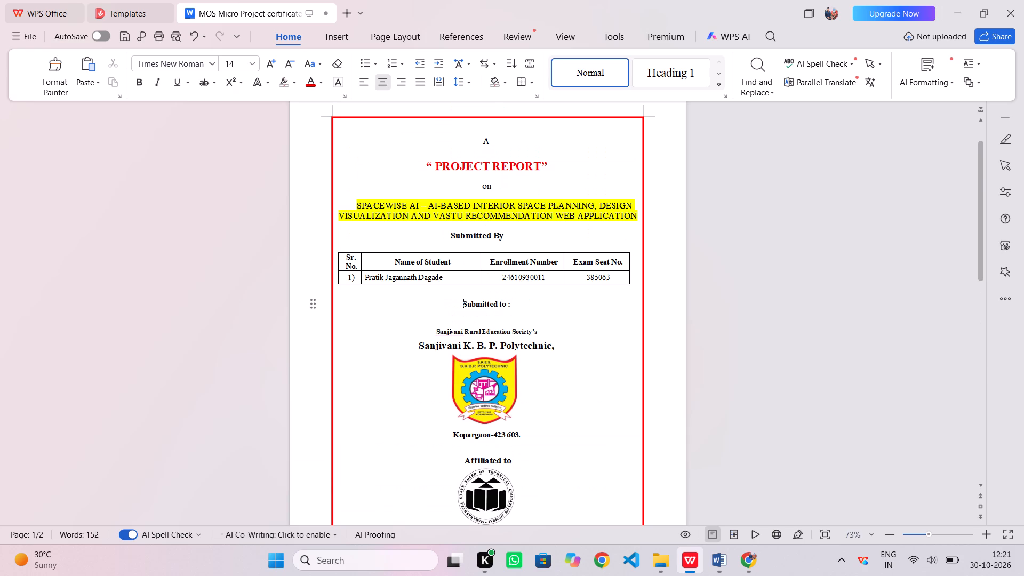
key(ctrl+z)
key(ctrl+z)
key(ctrl+z)
key(ctrl+z)
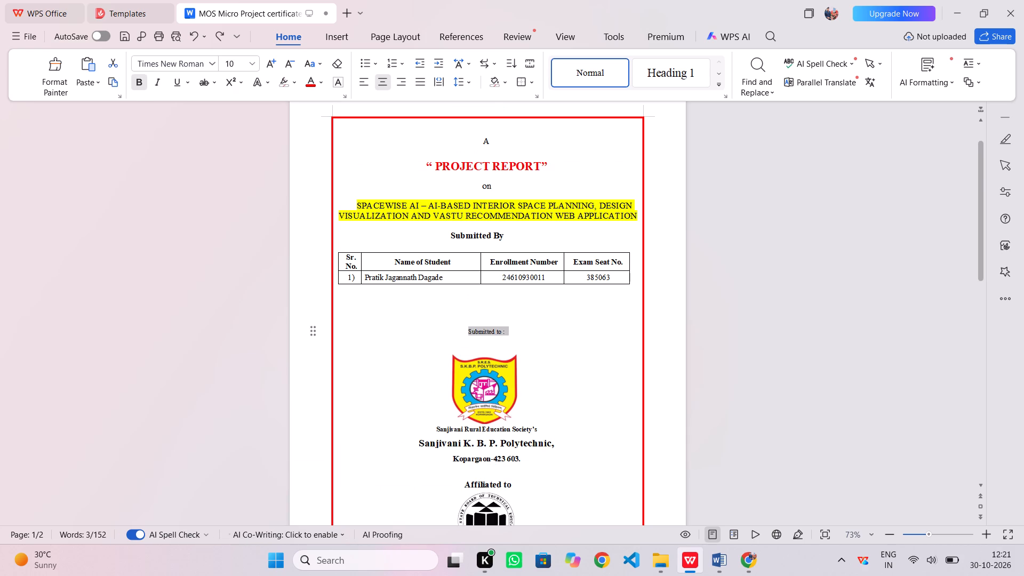
key(ctrl+z)
key(ctrl+z)
key(ctrl+z)
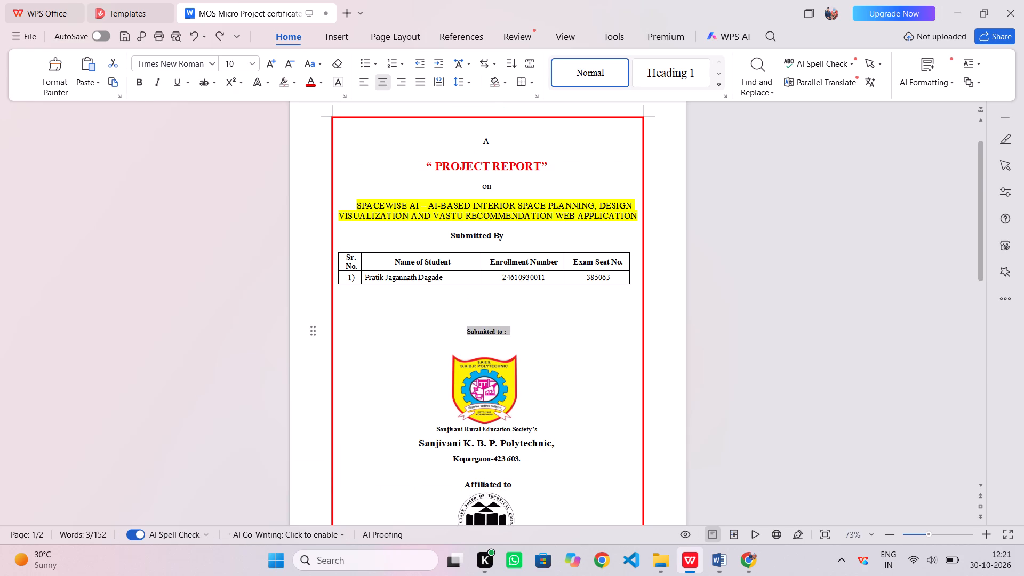
key(ctrl+z)
key(ctrl+z)
key(ctrl+z)
key(ctrl+z)
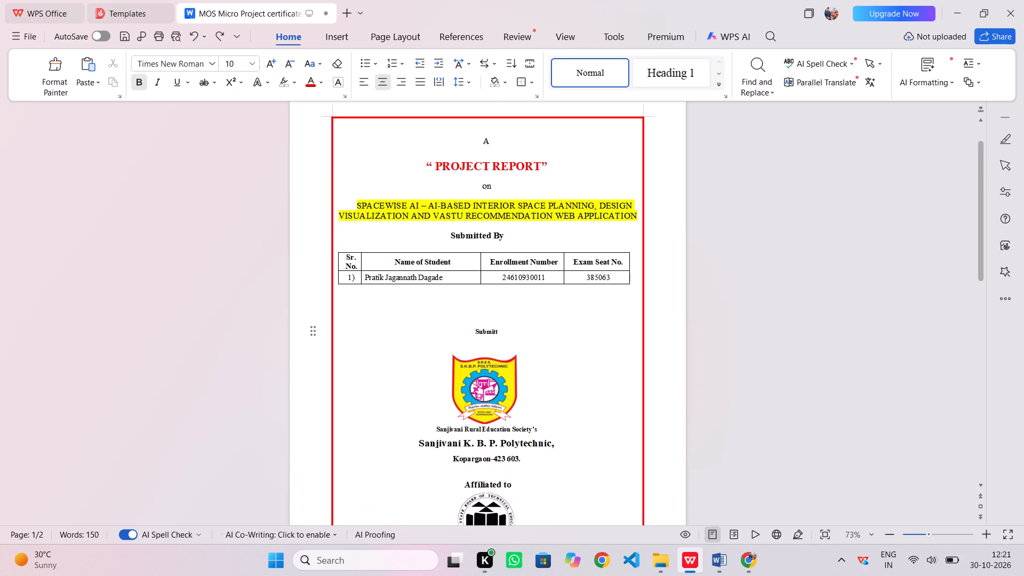
key(ctrl+z)
key(ctrl+z)
key(ctrl+z)
key(ctrl+z)
key(ctrl+z)
key(ctrl+z)
key(ctrl+z)
key(ctrl+z)
key(ctrl+z)
key(ctrl+z)
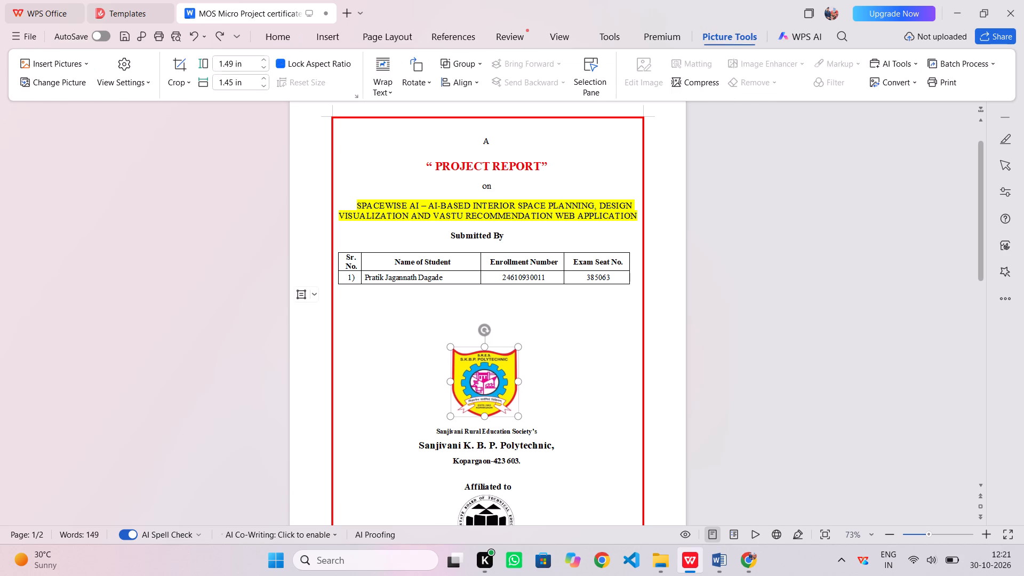
key(ctrl+z)
key(ctrl+z)
key(ctrl+z)
key(ctrl+z)
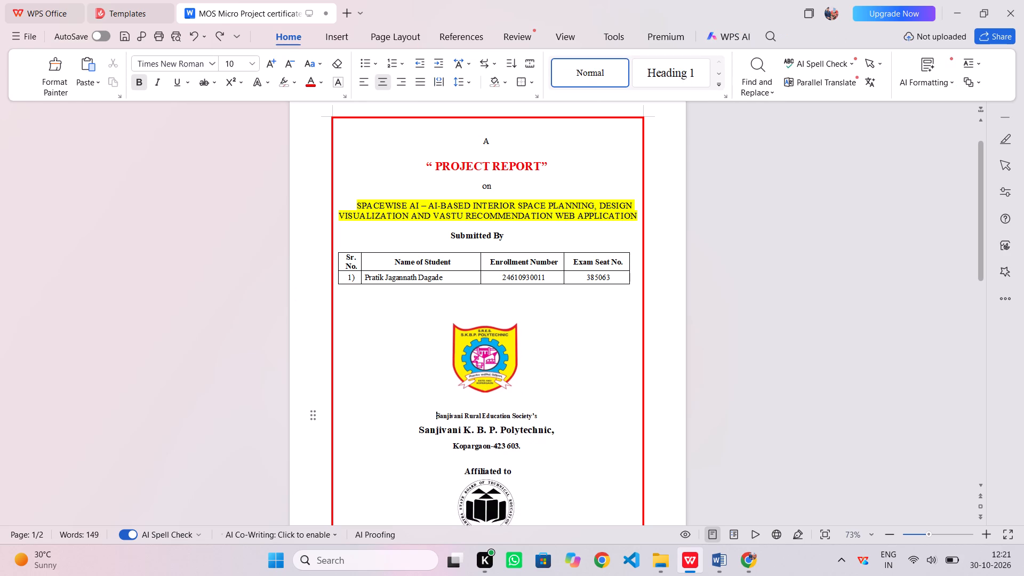
key(ctrl+z)
key(ctrl+z)
key(ctrl+z)
key(ctrl+z)
key(ctrl+z)
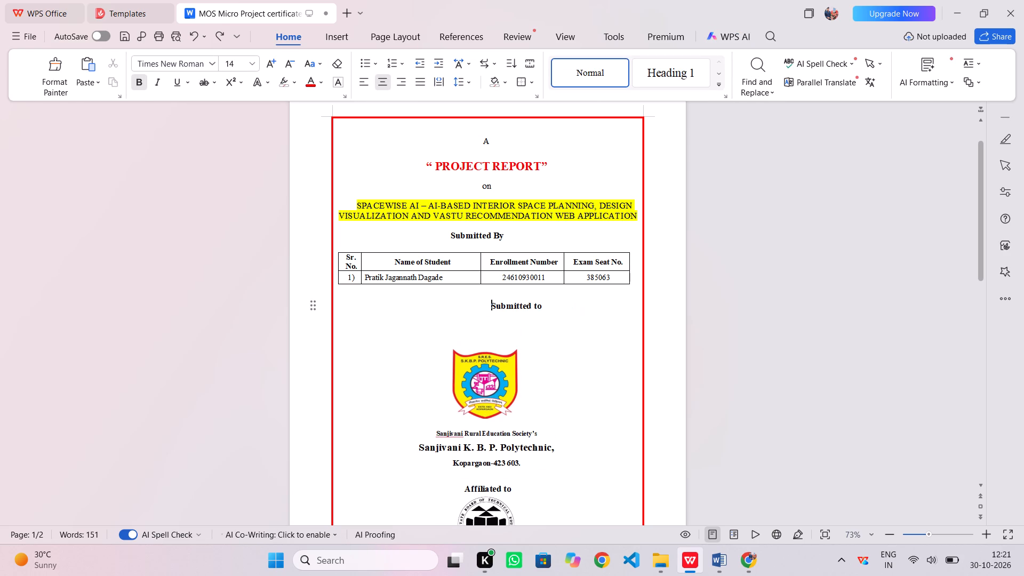
key(ctrl+z)
key(ctrl+z)
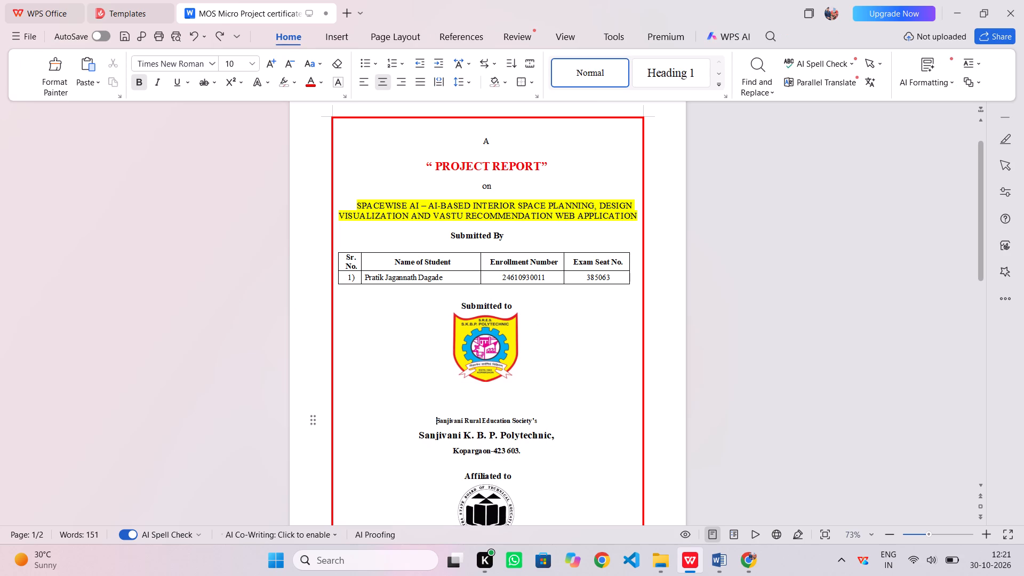
key(ctrl+z)
key(ctrl+z)
key(ctrl+z)
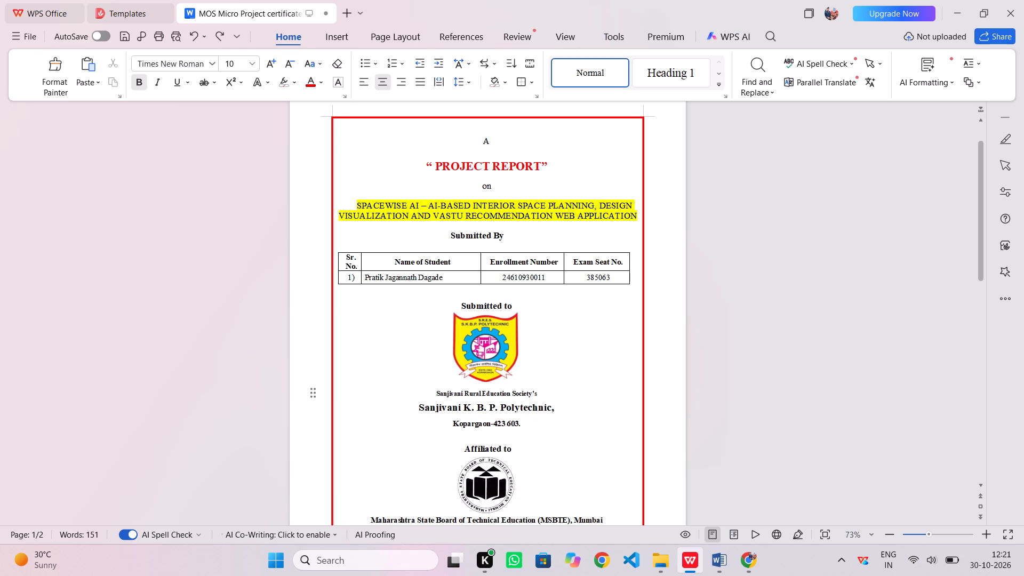
Review the layout of the cover page and the certificate page from the crest to the institute seal.
scroll(452, 269, down, 3)
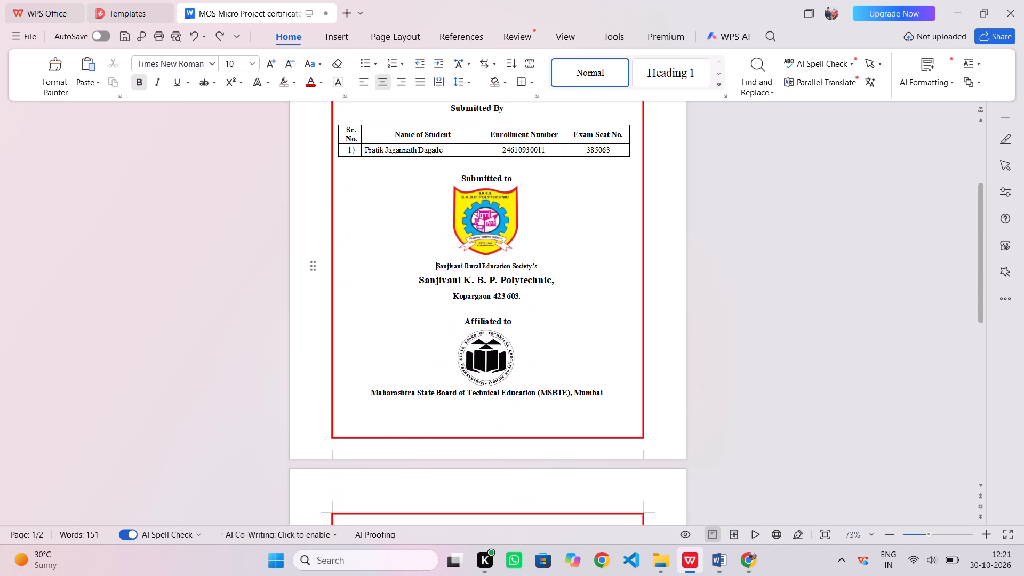
scroll(452, 269, up, 2)
scroll(452, 269, down, 3)
scroll(452, 269, up, 3)
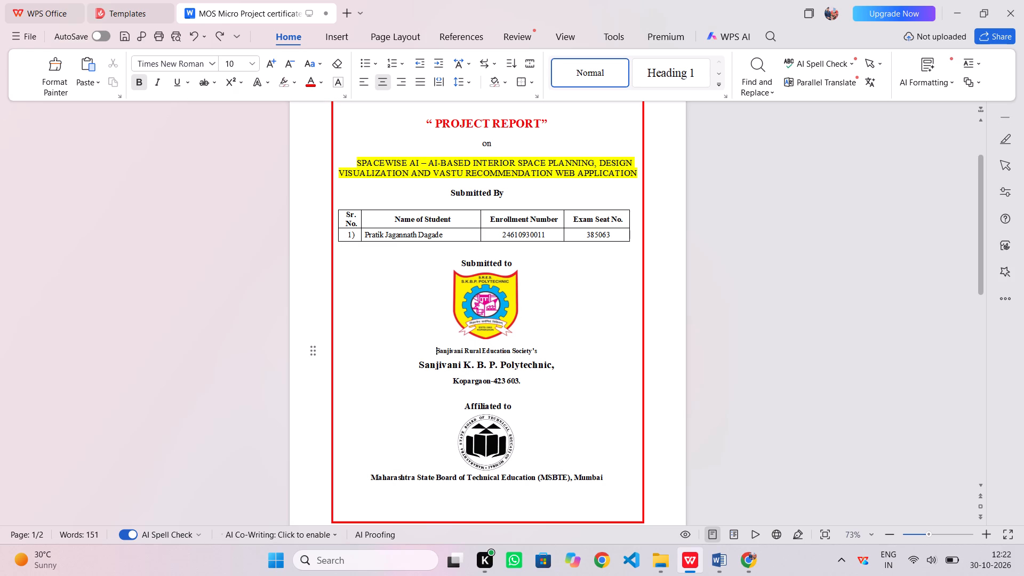
scroll(536, 401, down, 8)
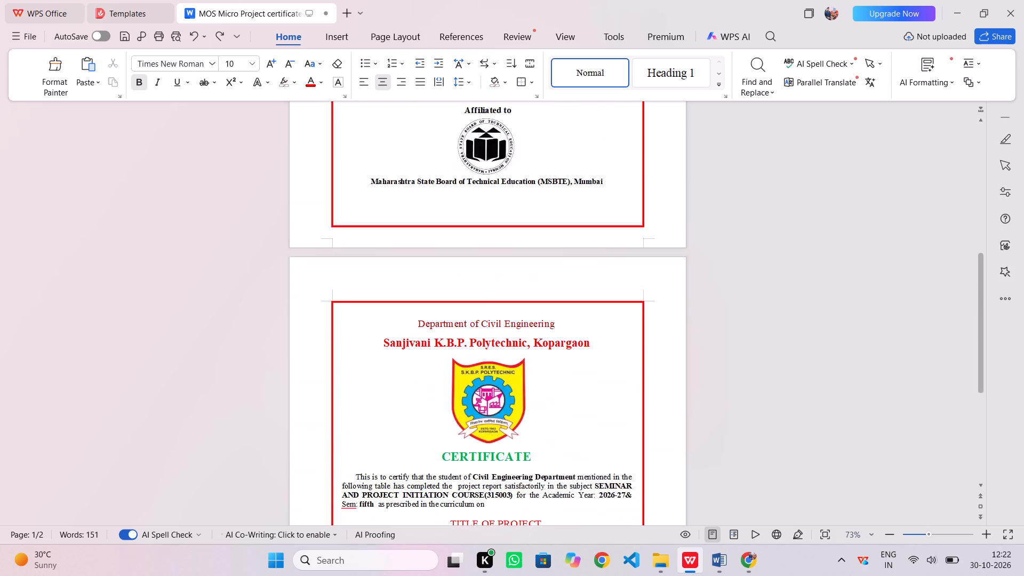
scroll(531, 434, down, 6)
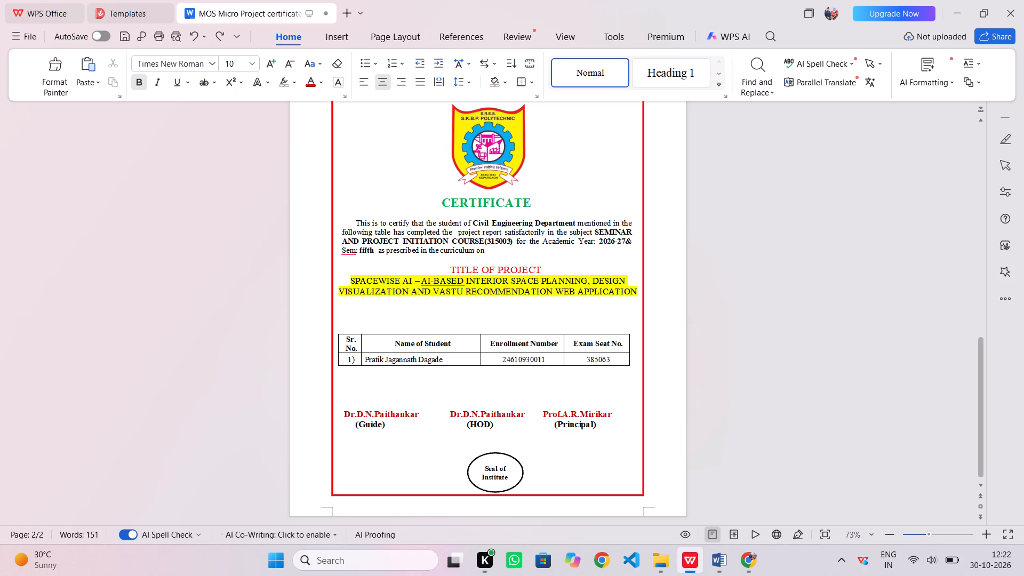
scroll(442, 429, down, 2)
scroll(298, 242, up, 2)
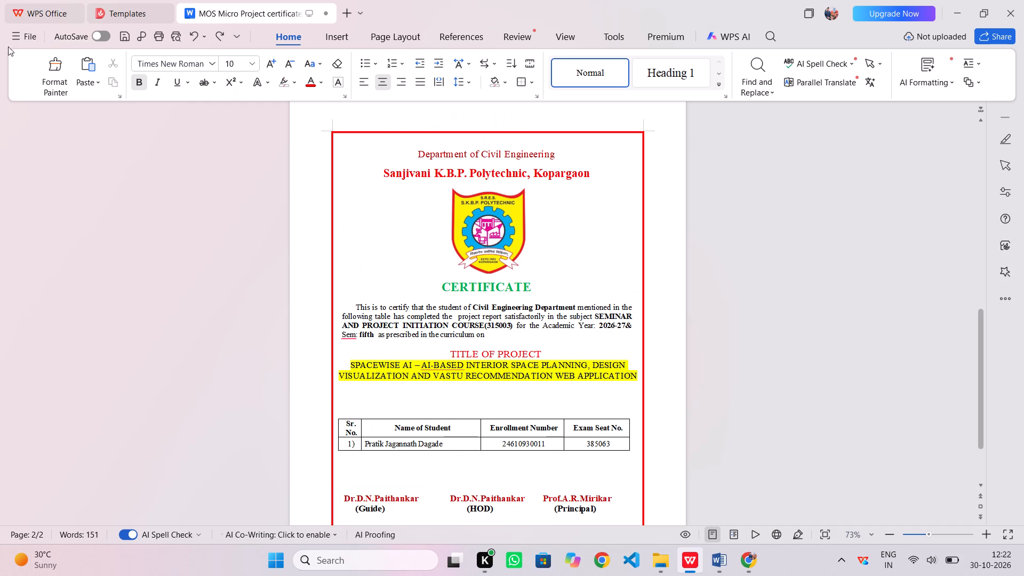
Save a copy of the document in Downloads under the name "MOS Micro Project certificate.docx 1".
double_click(13, 38)
click(13, 38)
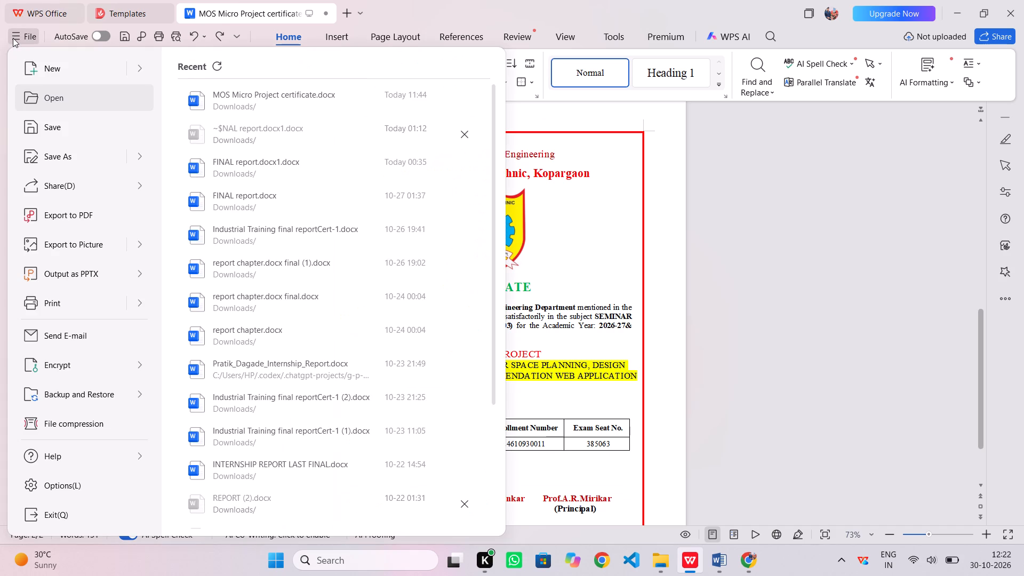
double_click(54, 157)
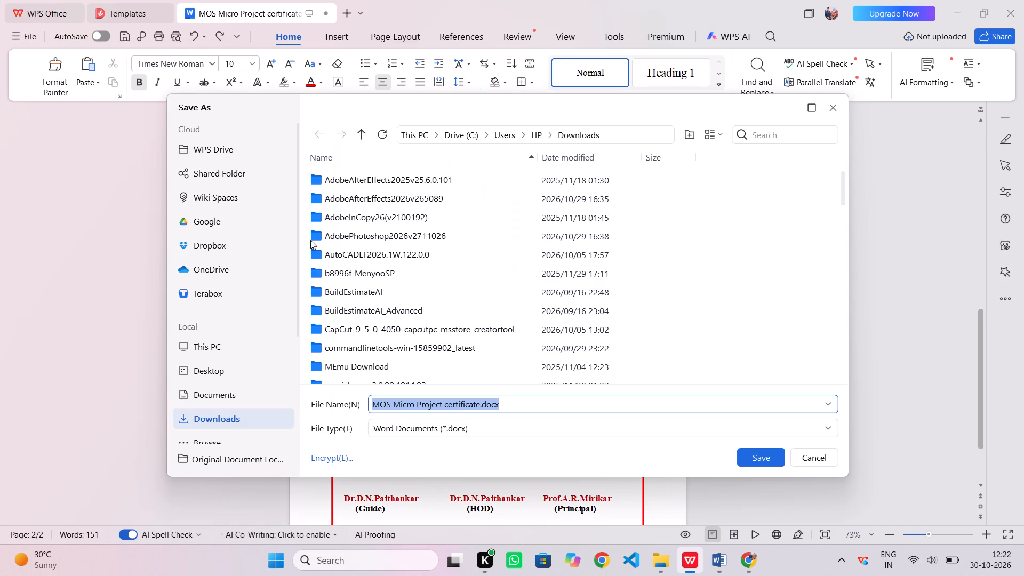
double_click(532, 405)
double_click(532, 405)
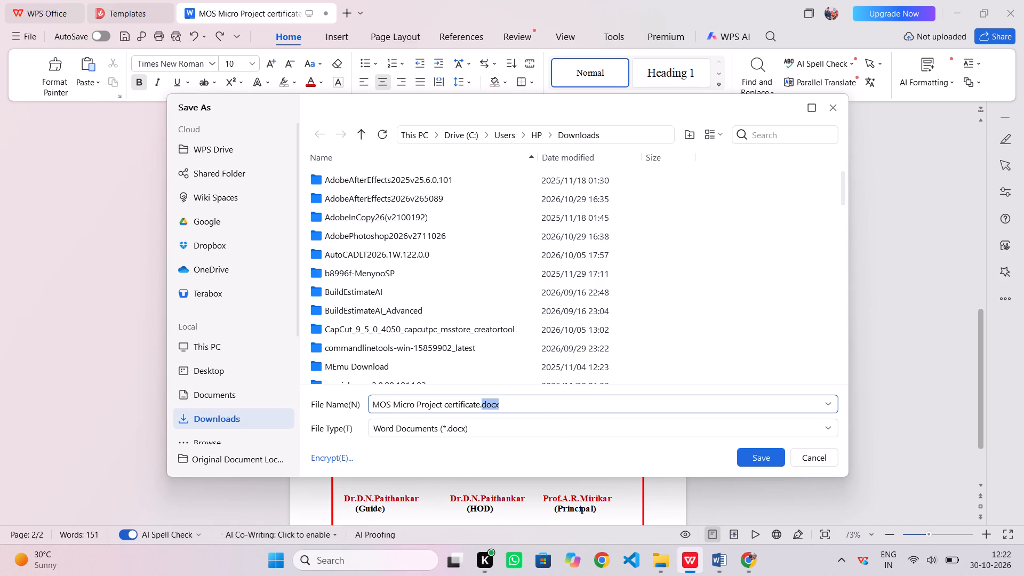
double_click(532, 405)
click(532, 405)
key(space)
key(1)
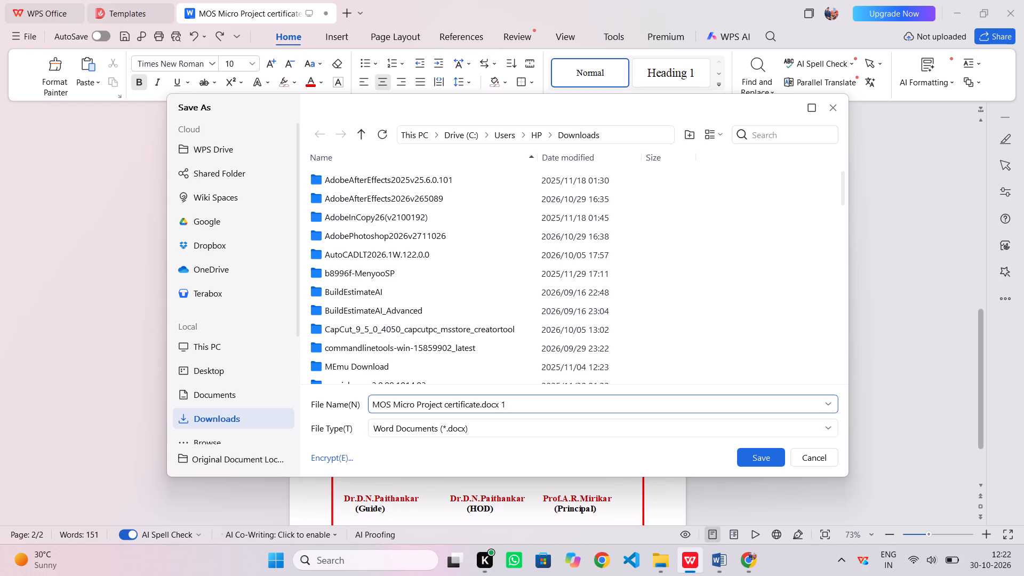
key(Return)
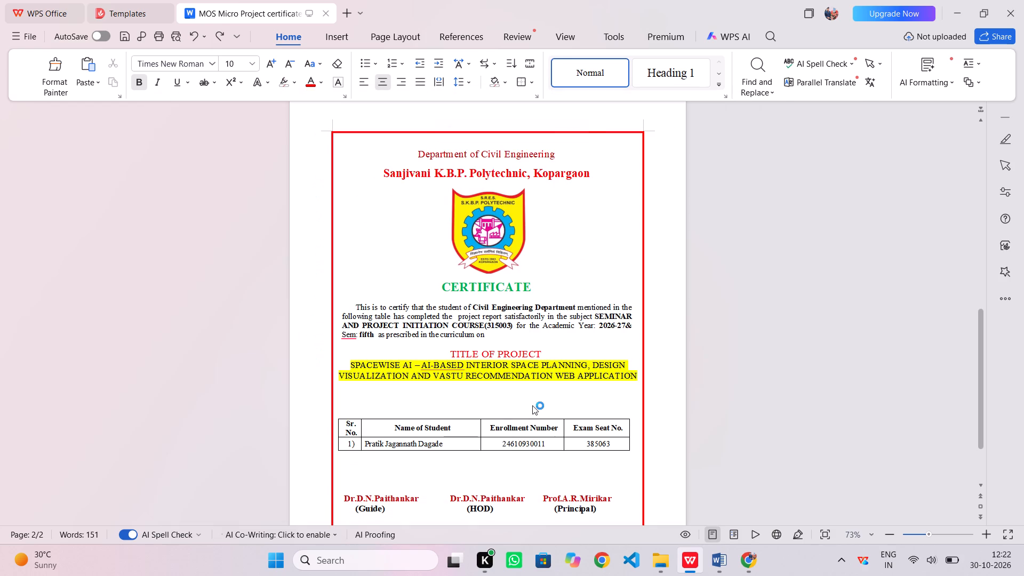
Switch to the "project 2" report in Word and insert a blank page before the "ACKNOWLEDGEMENT" heading at the document's start.
click(725, 566)
scroll(525, 443, up, 13)
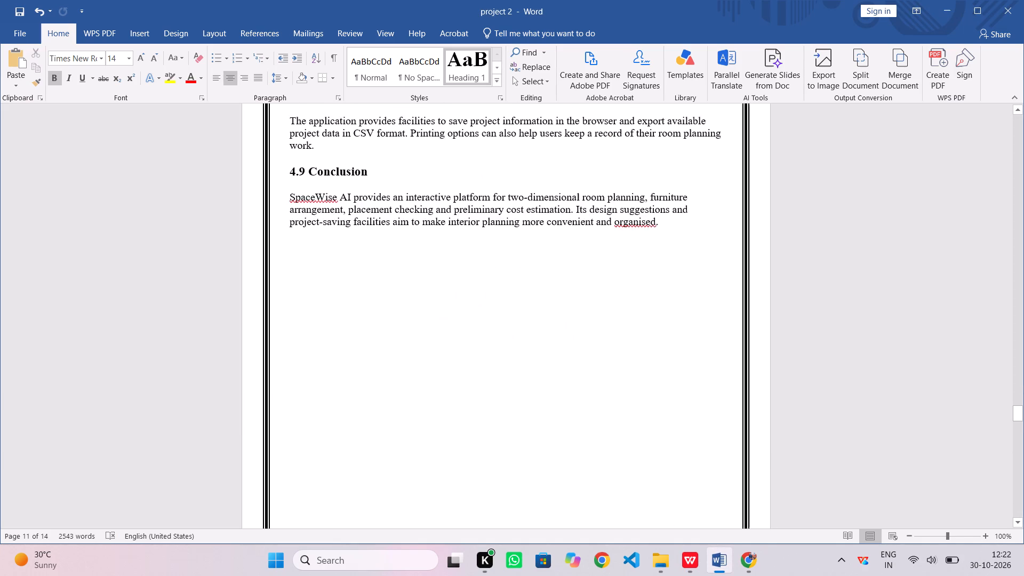
scroll(527, 430, up, 20)
scroll(527, 430, up, 13)
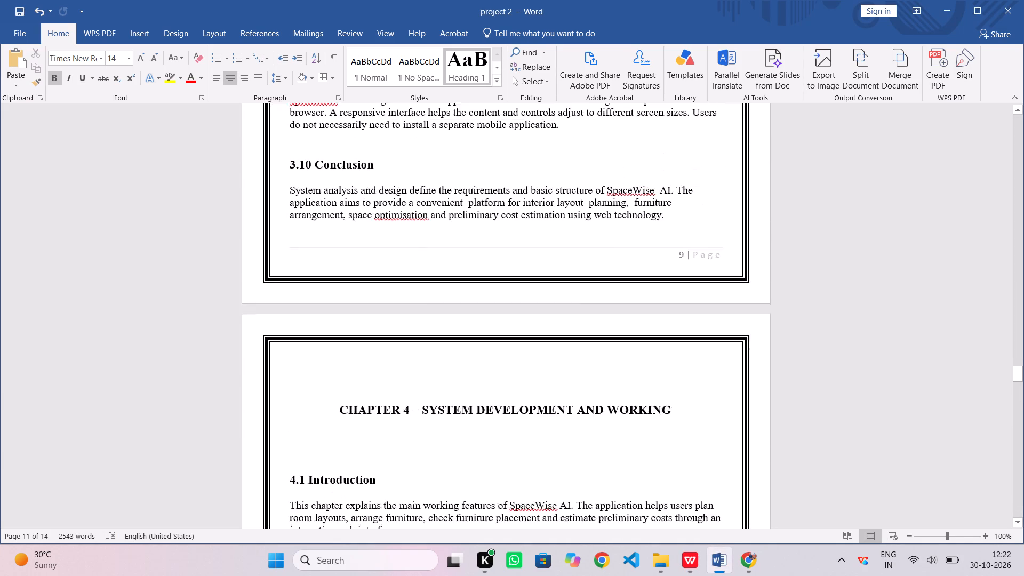
scroll(527, 429, up, 4)
scroll(455, 378, up, 4)
scroll(454, 378, up, 20)
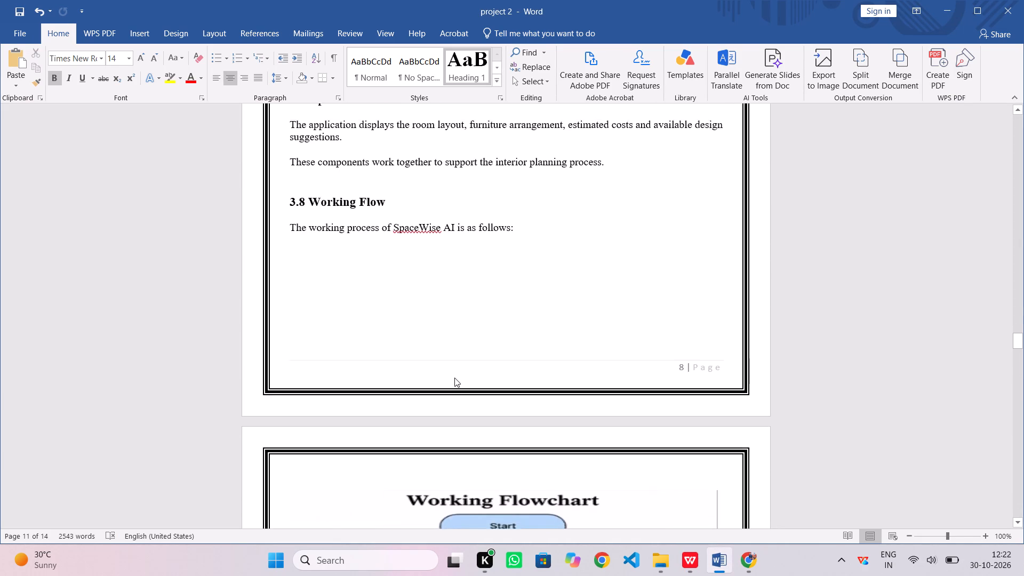
scroll(454, 378, up, 2)
scroll(454, 378, up, 20)
scroll(454, 378, up, 20)
scroll(454, 378, up, 1)
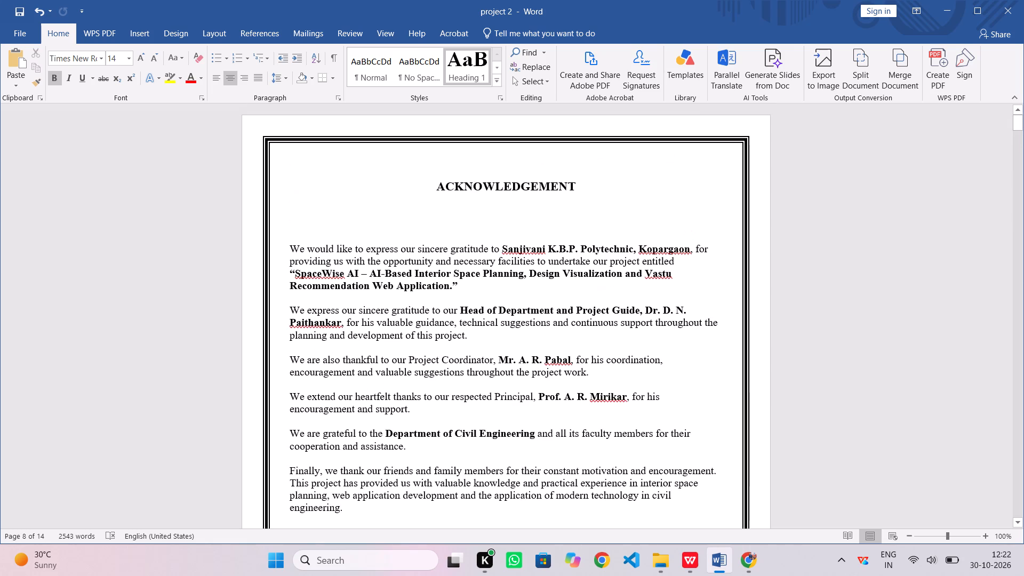
scroll(336, 215, up, 1)
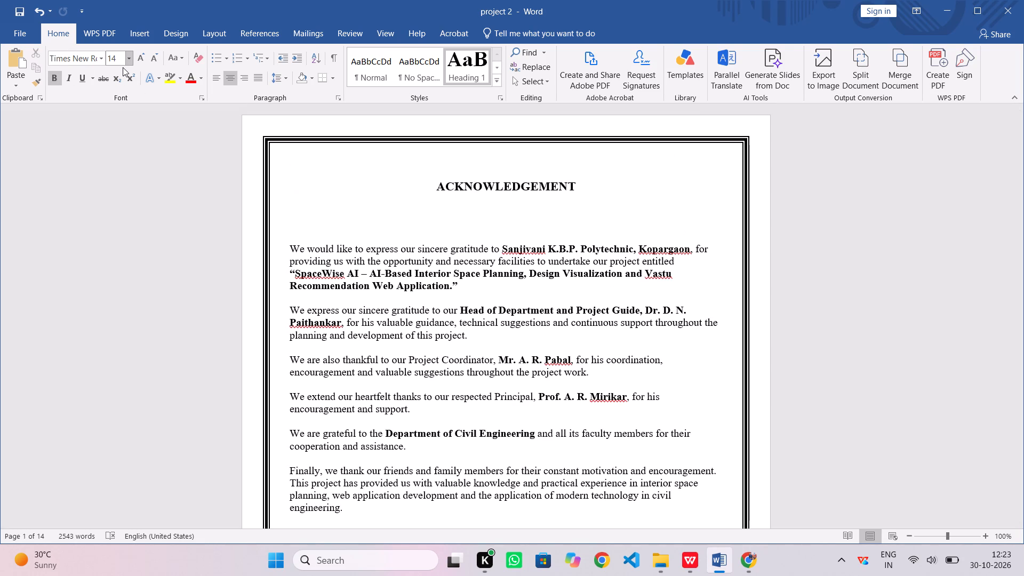
click(295, 162)
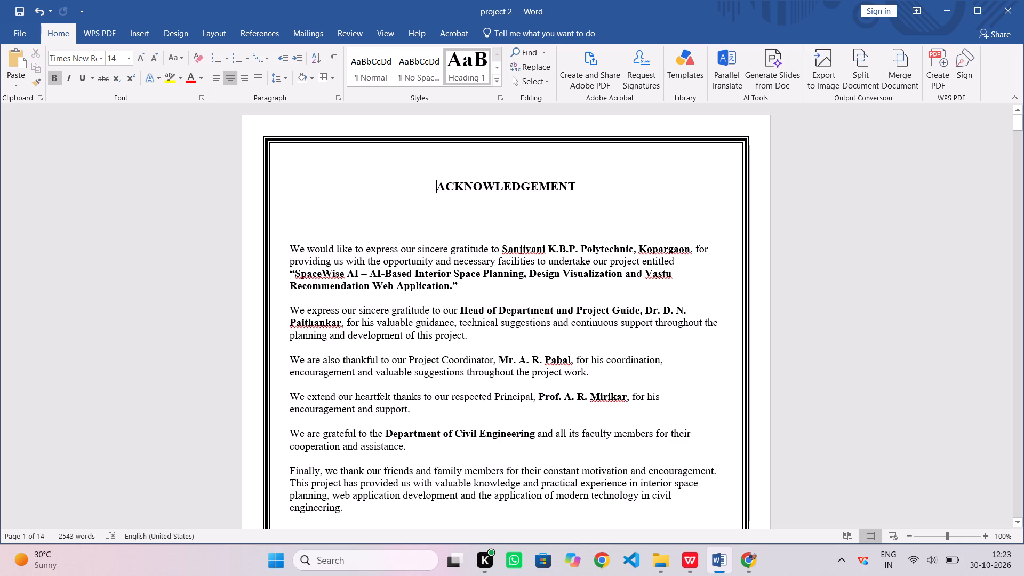
double_click(137, 38)
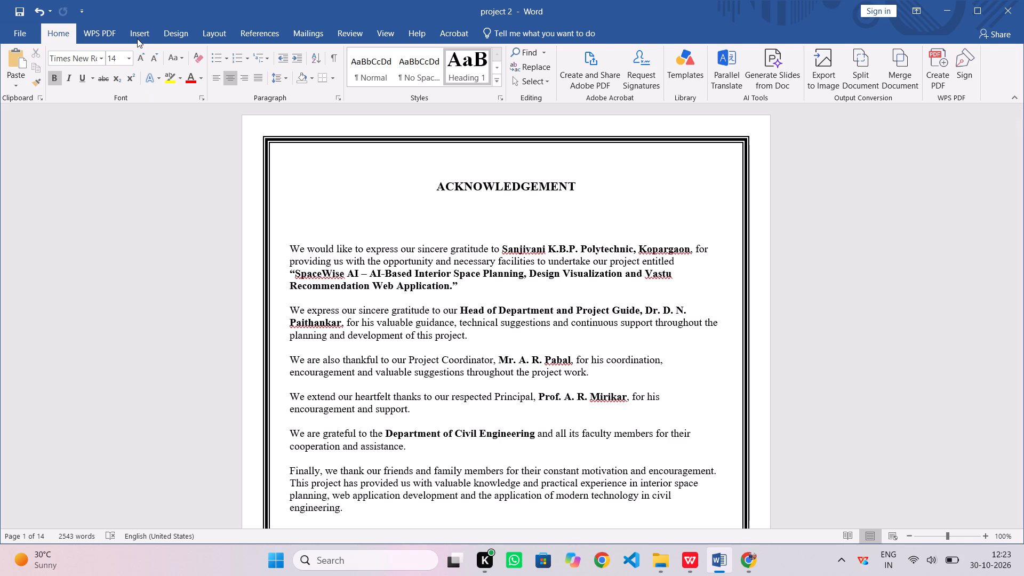
click(49, 62)
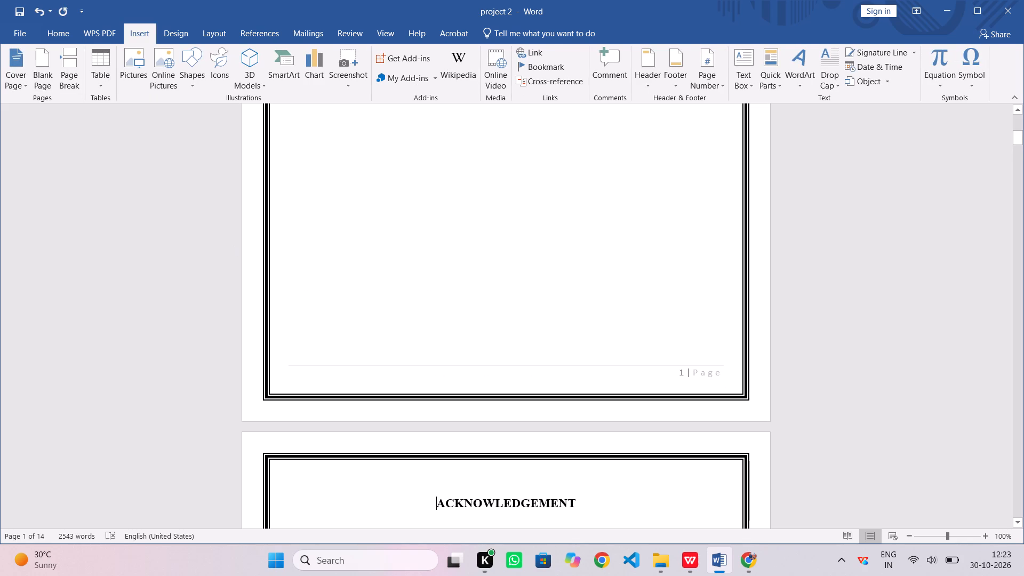
Examine the new blank first page and its transition to the Acknowledgement page, checking the border and footer.
scroll(234, 245, up, 14)
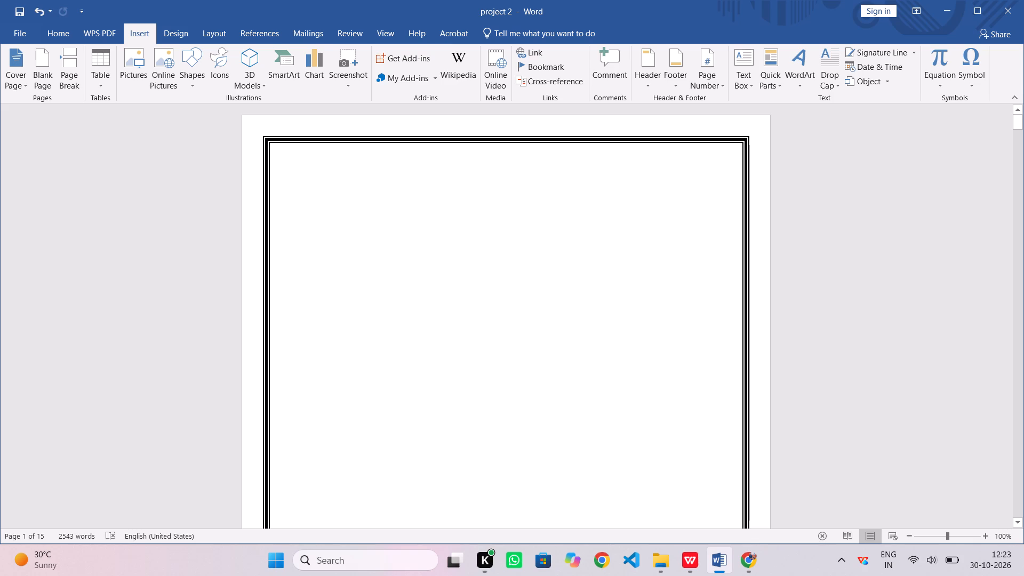
scroll(235, 305, down, 5)
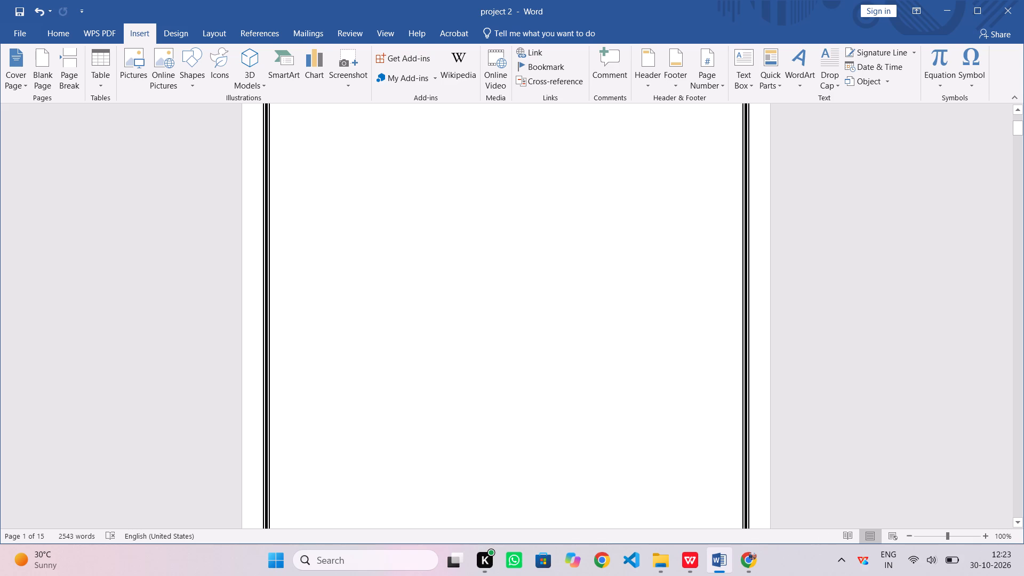
scroll(235, 305, down, 17)
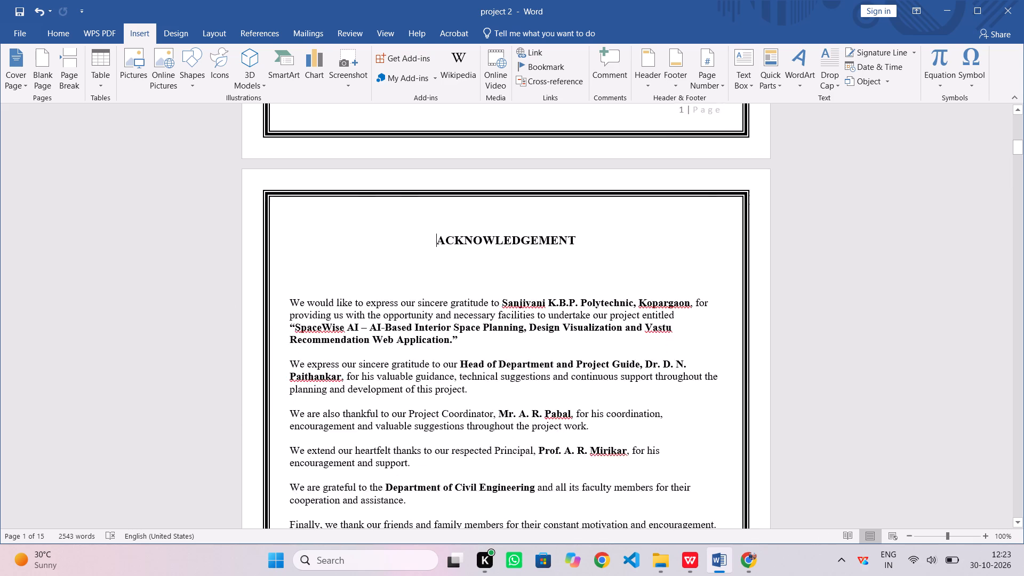
scroll(235, 305, down, 9)
scroll(235, 305, up, 13)
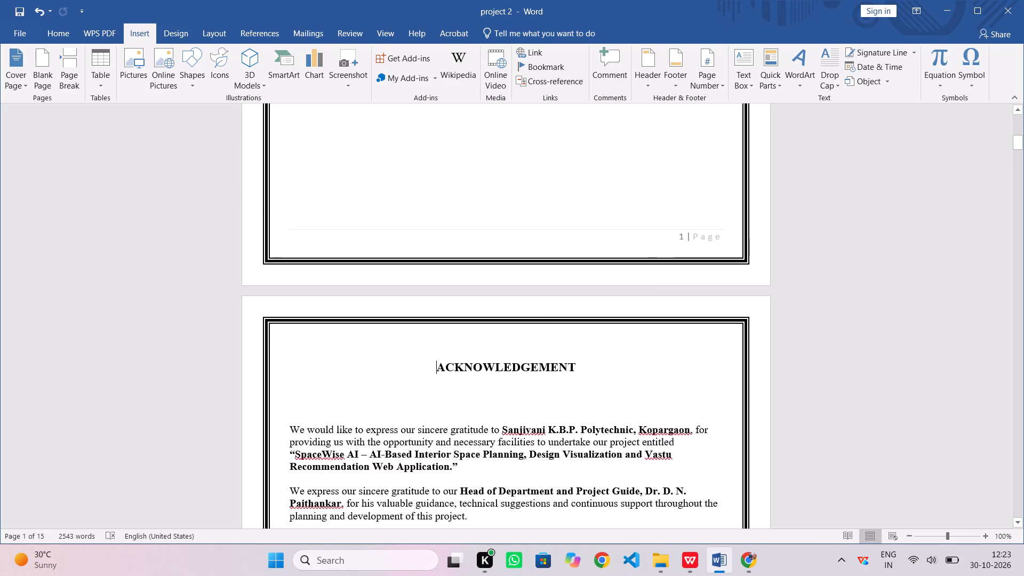